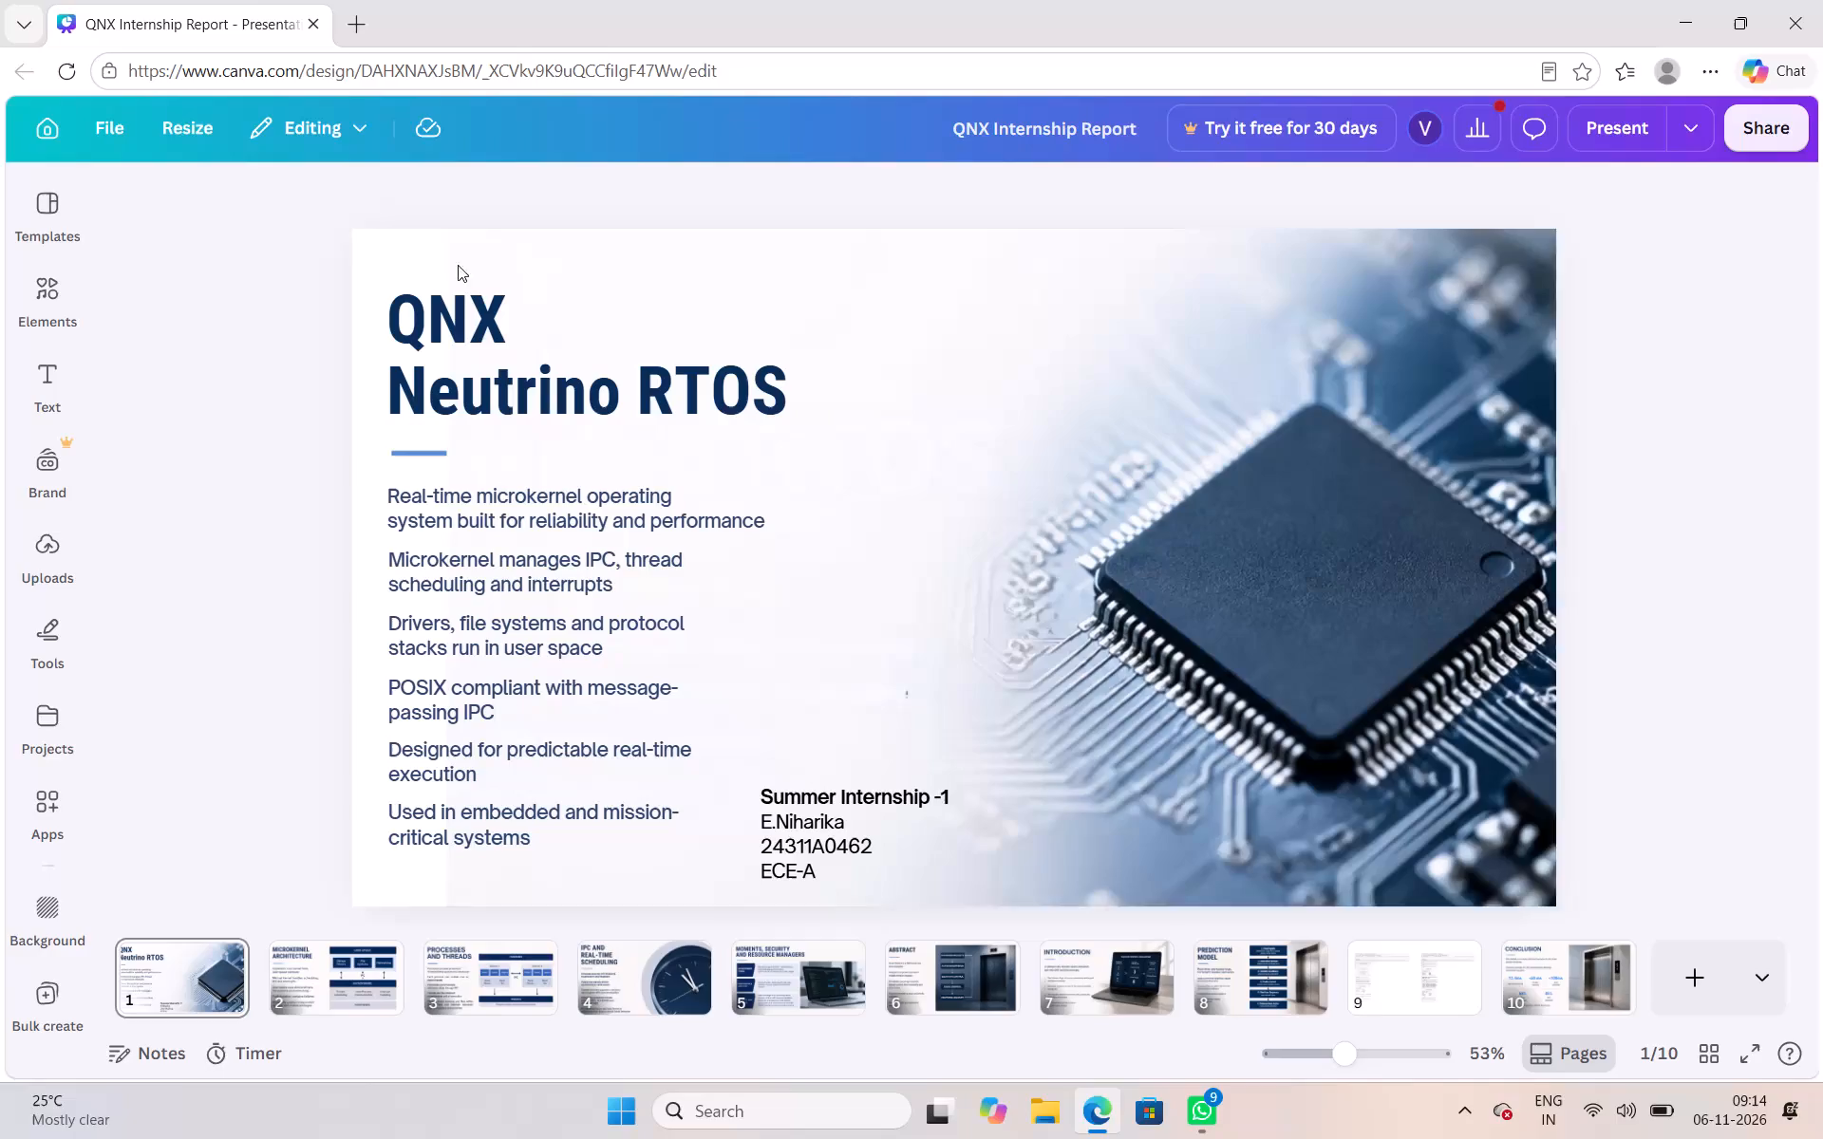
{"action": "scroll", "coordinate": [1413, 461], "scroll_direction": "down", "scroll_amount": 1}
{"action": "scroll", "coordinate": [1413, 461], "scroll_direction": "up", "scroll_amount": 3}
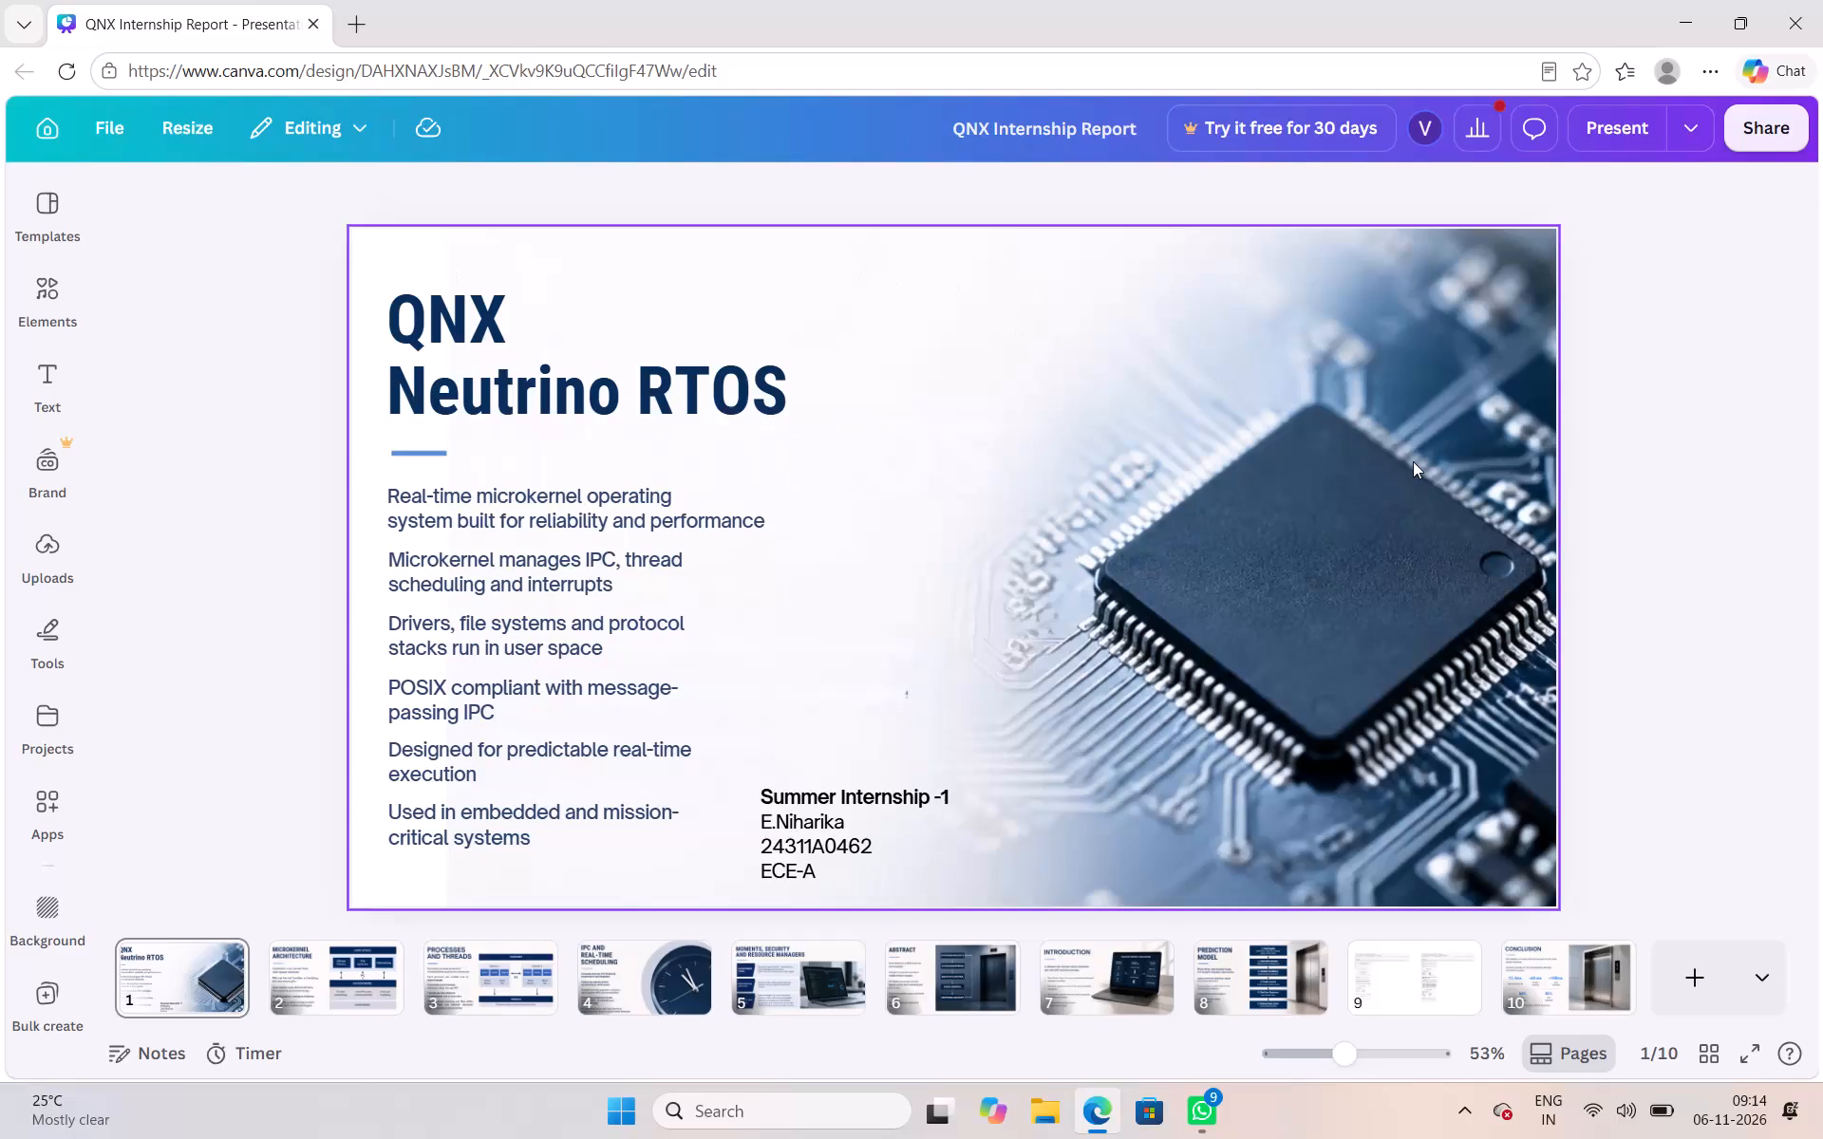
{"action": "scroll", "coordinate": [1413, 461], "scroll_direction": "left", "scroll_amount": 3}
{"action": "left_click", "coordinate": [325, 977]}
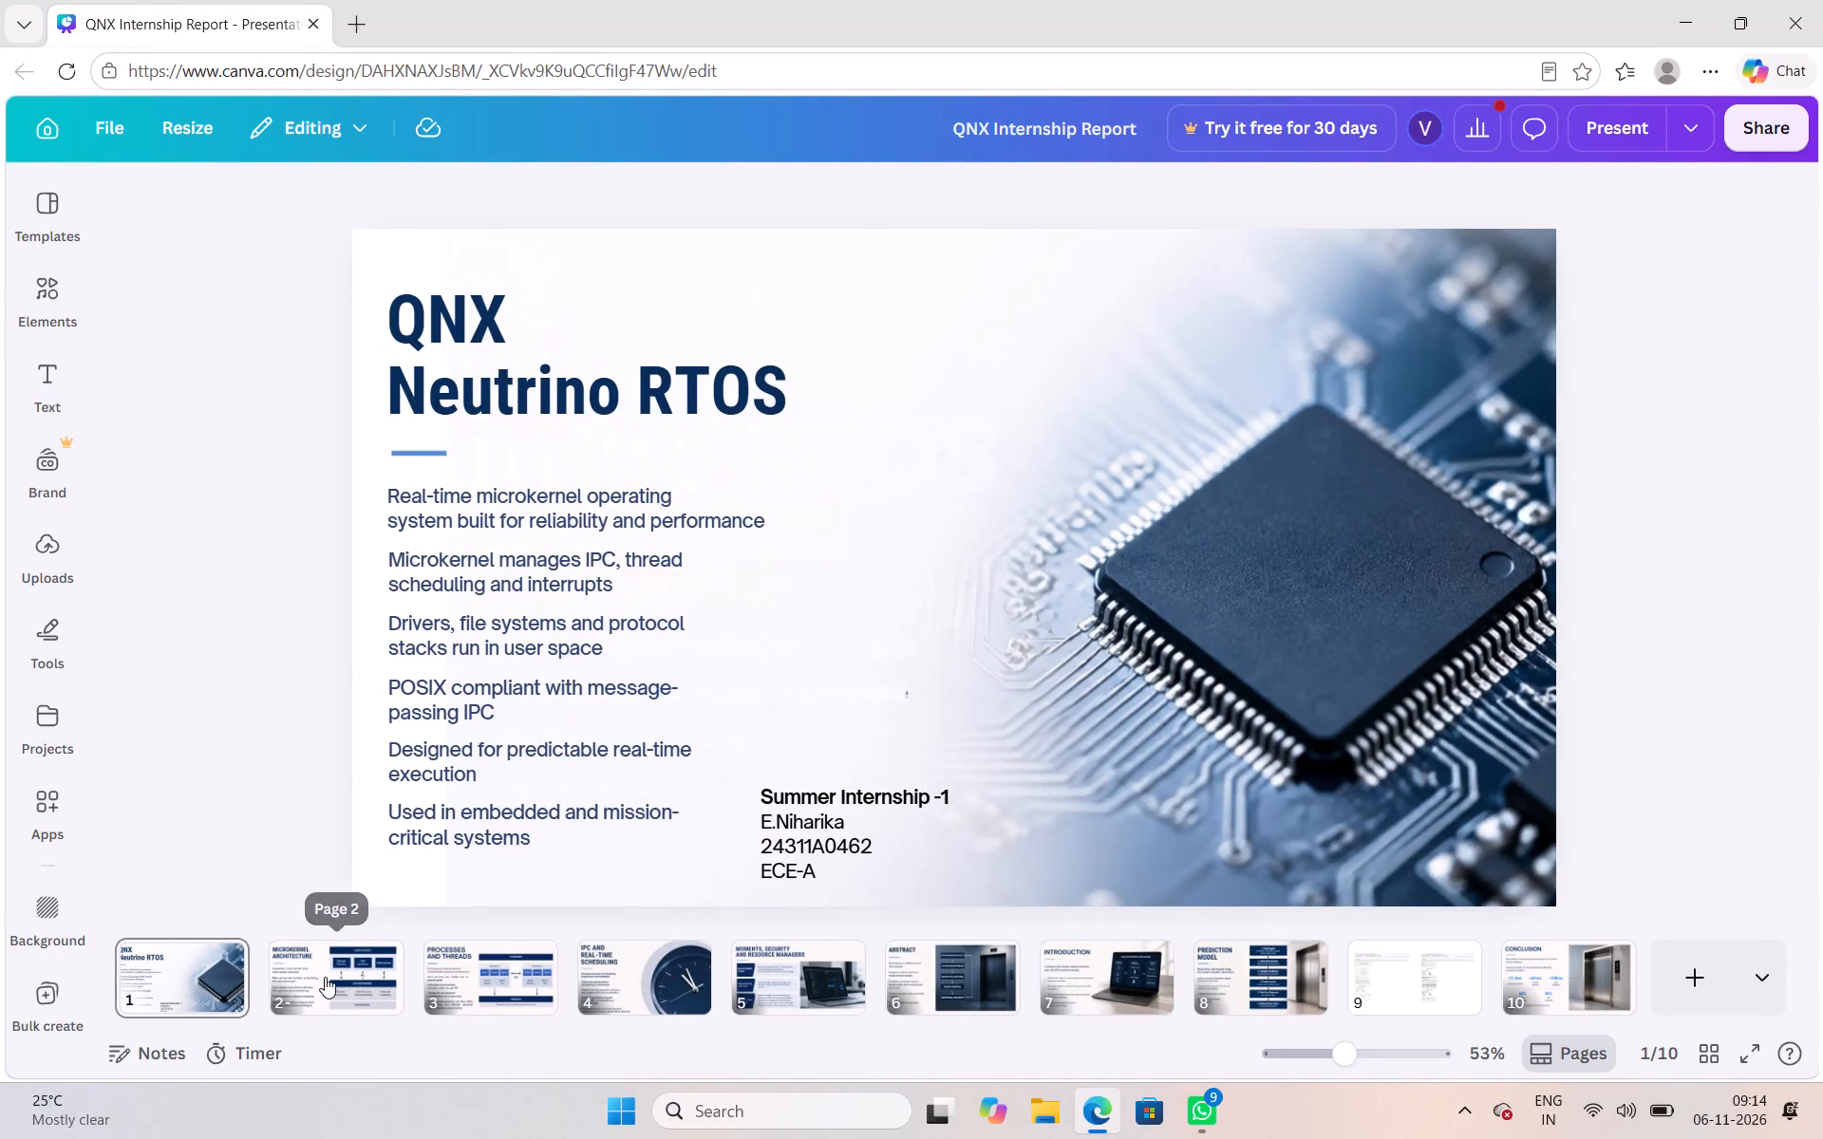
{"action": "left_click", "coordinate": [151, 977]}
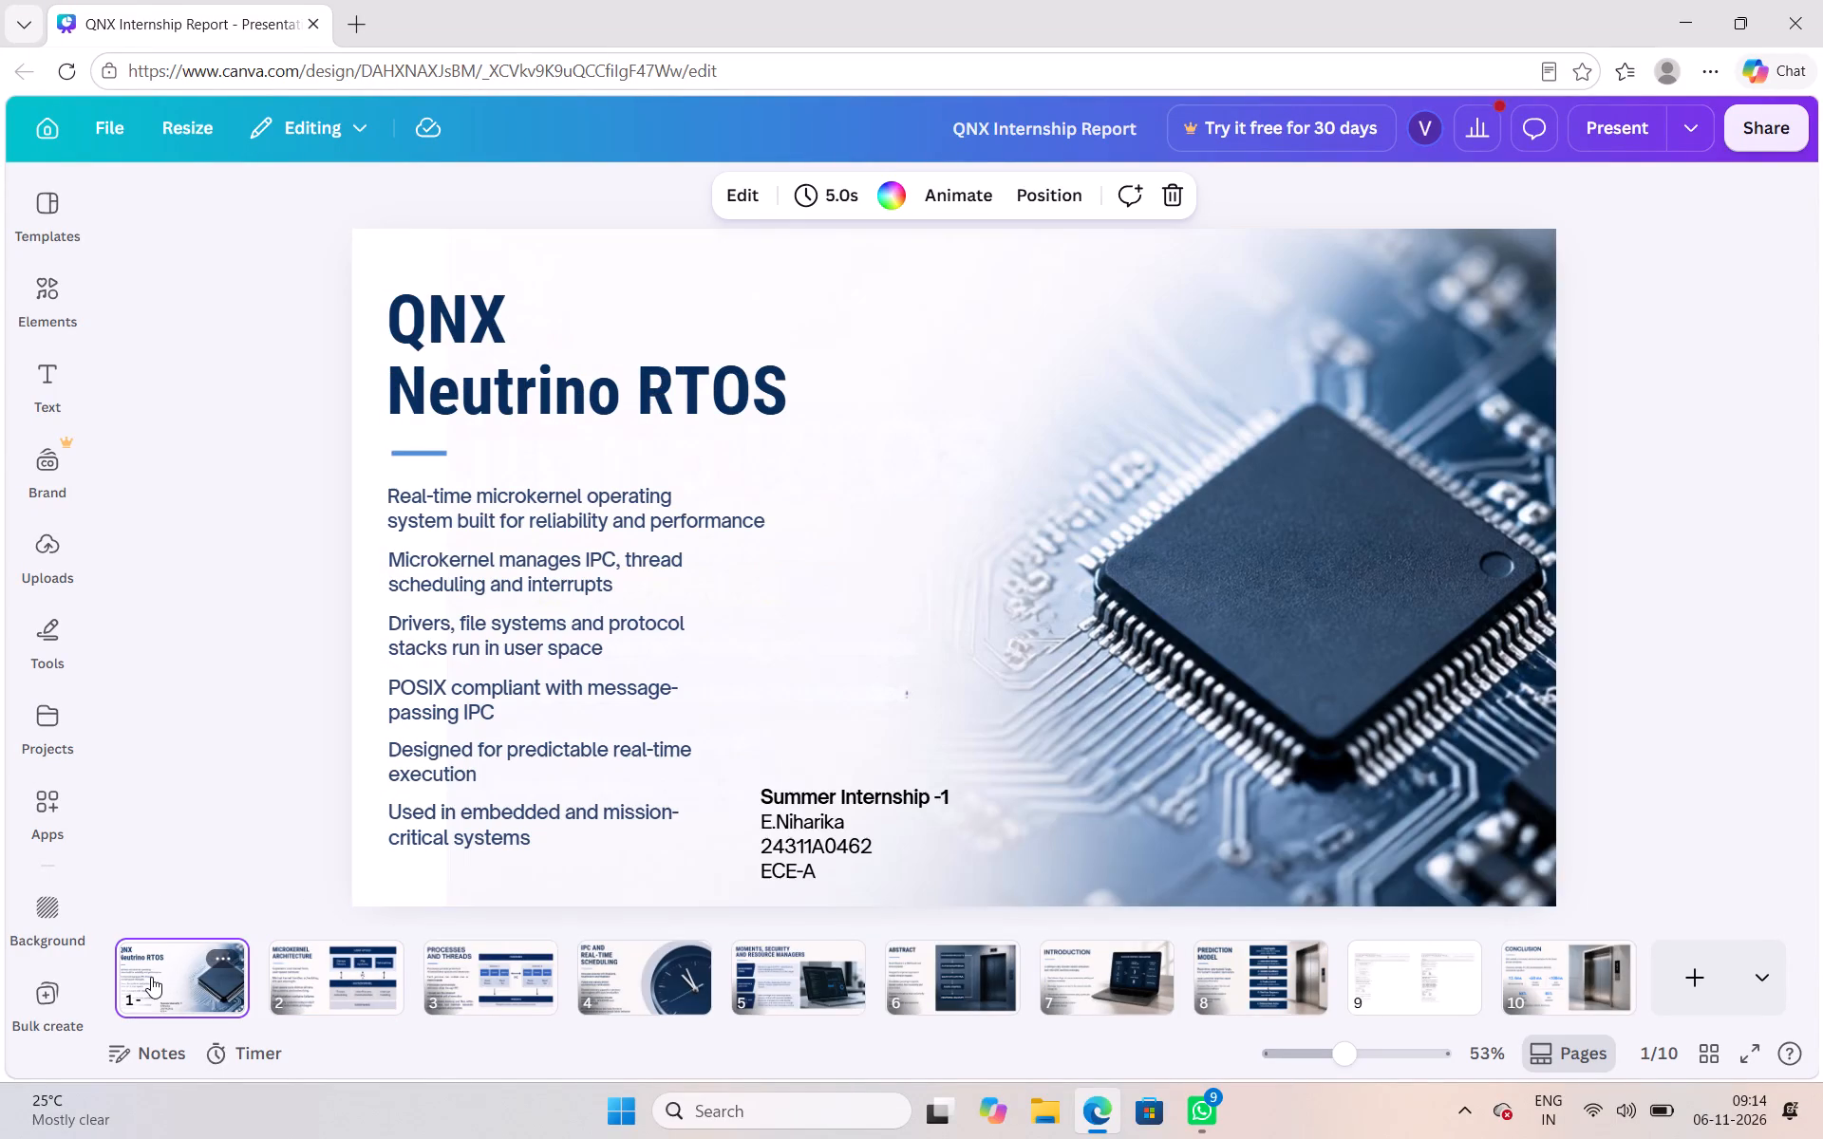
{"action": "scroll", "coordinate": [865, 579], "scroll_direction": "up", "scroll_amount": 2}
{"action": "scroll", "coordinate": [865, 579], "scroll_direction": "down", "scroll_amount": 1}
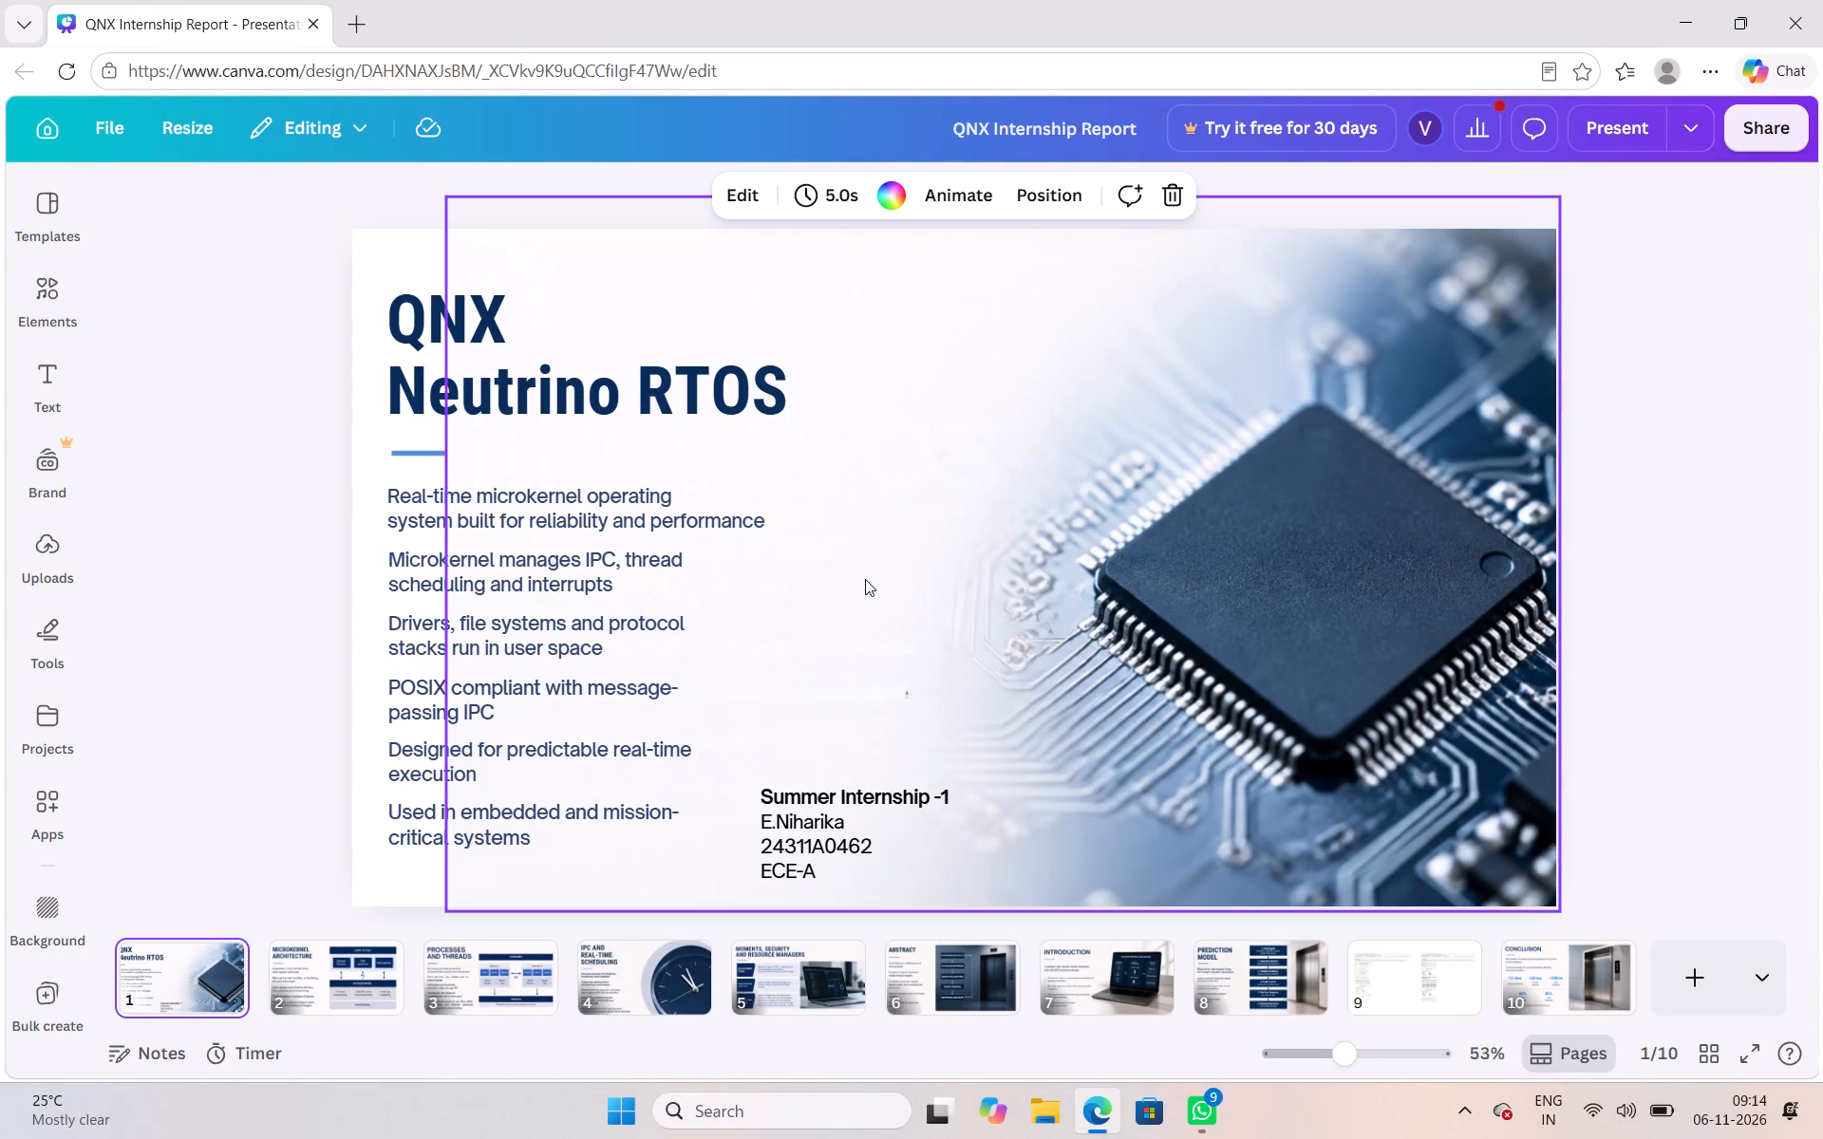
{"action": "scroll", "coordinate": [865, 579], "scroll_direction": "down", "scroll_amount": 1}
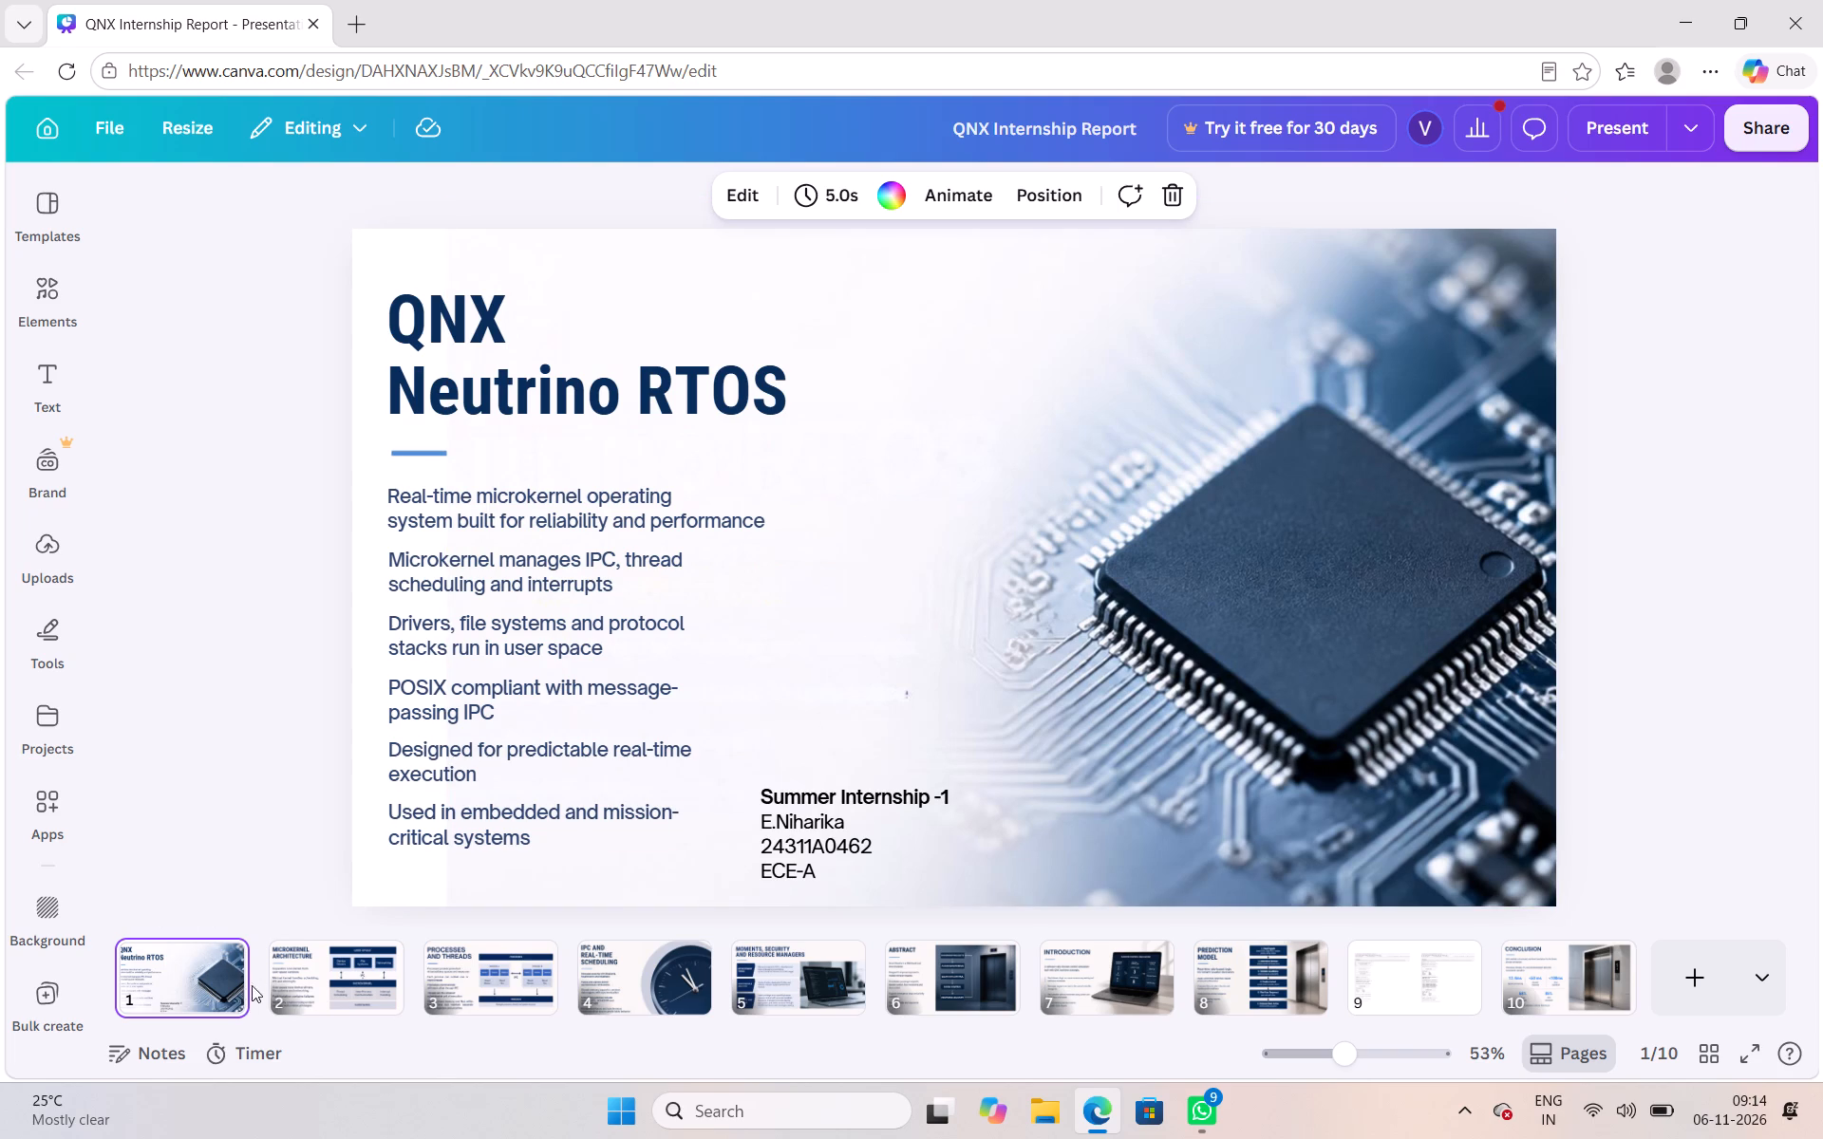
Insert one blank page directly after page 1.
{"action": "left_click", "coordinate": [263, 953]}
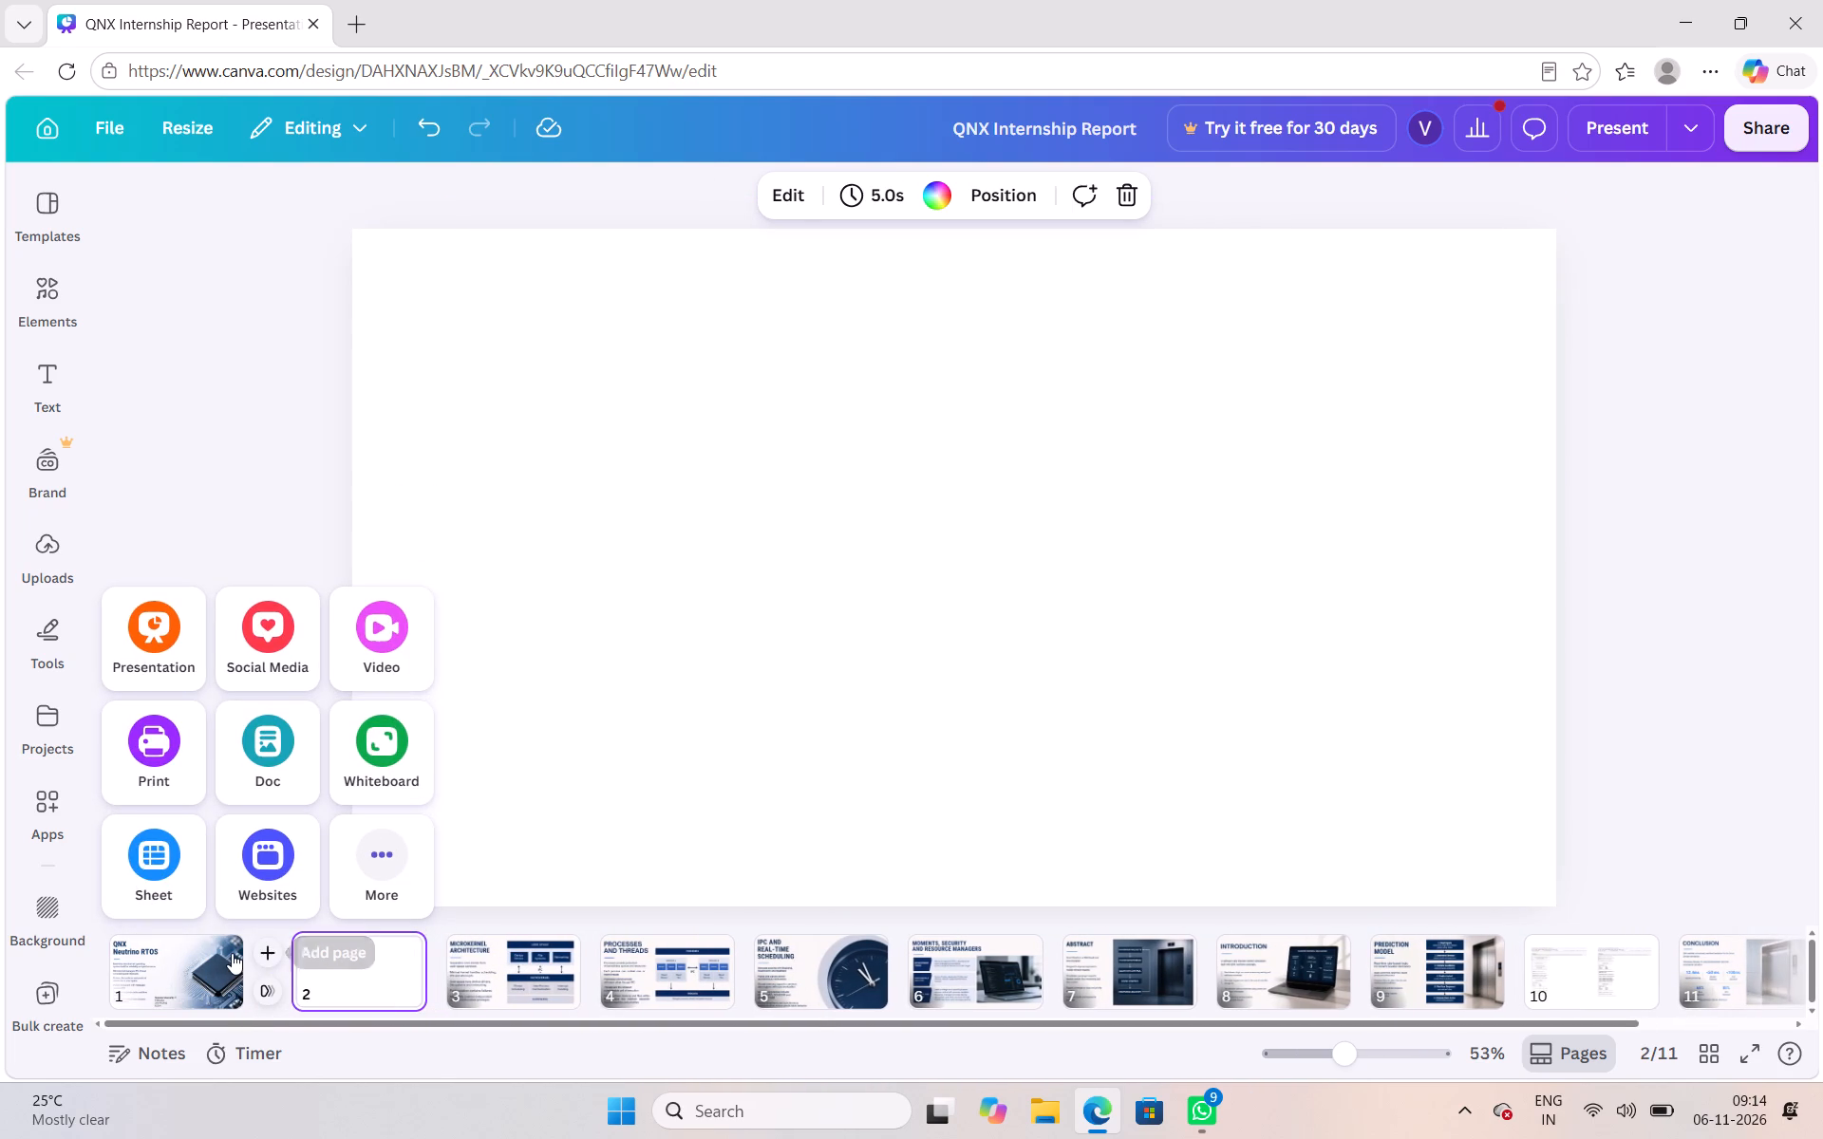
{"action": "key", "text": "ctrl+z"}
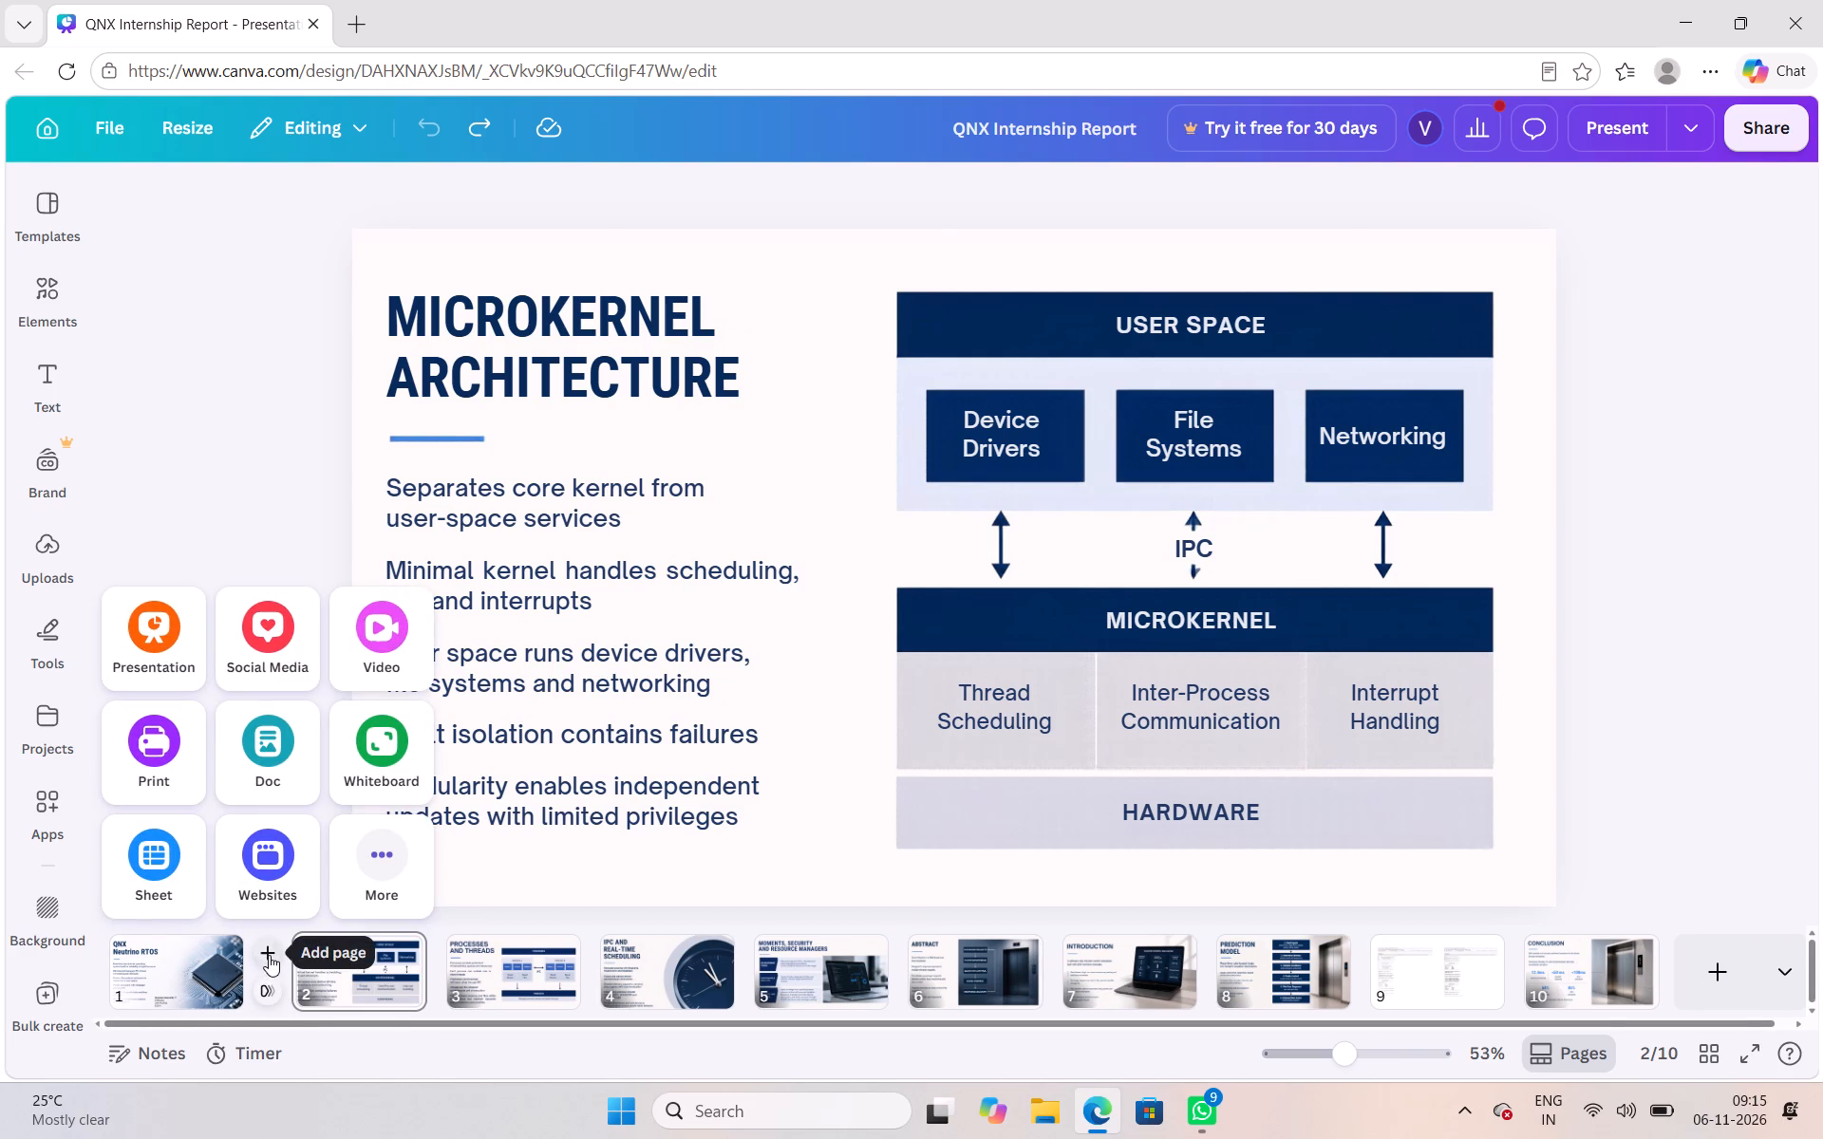
{"action": "left_click", "coordinate": [269, 955]}
Copy the chip background image from page 1 onto the blank page 2.
{"action": "left_click", "coordinate": [173, 997]}
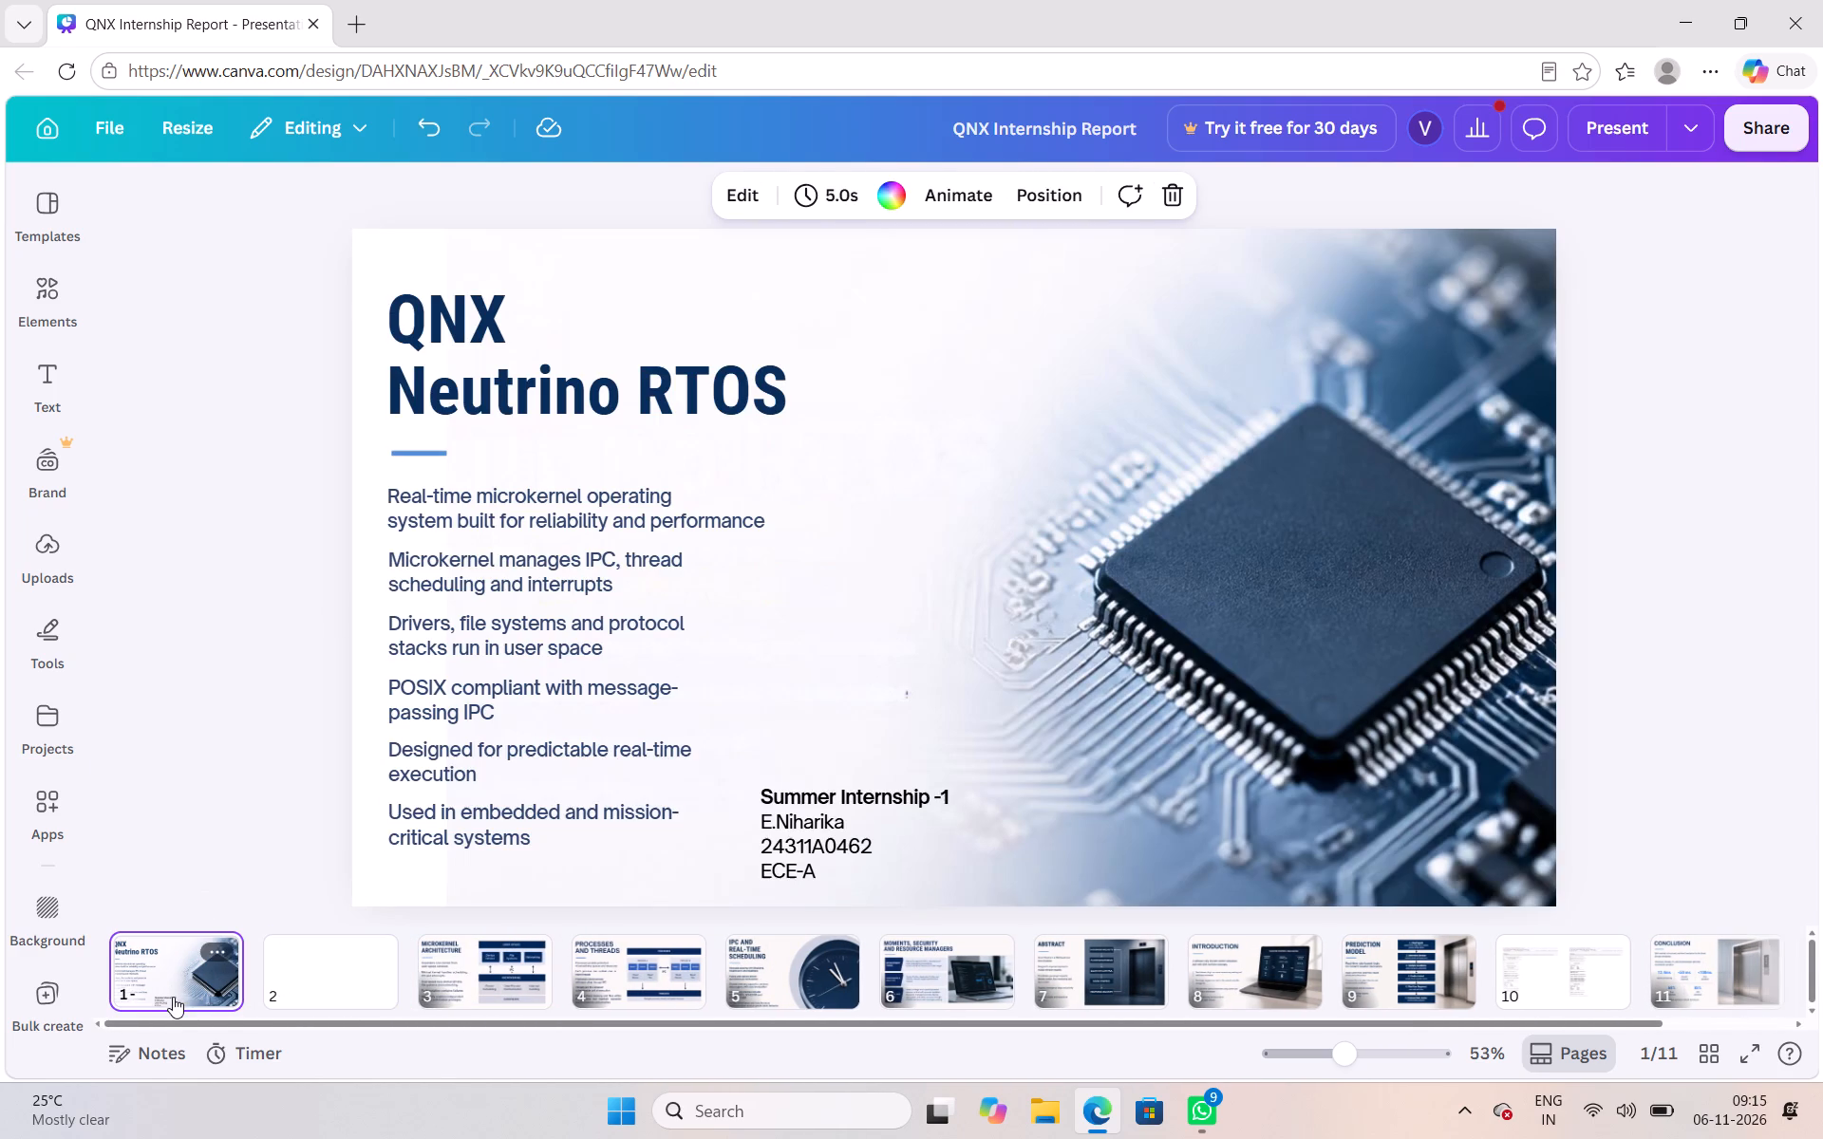
{"action": "left_click", "coordinate": [1257, 637]}
{"action": "key", "text": "ctrl+c"}
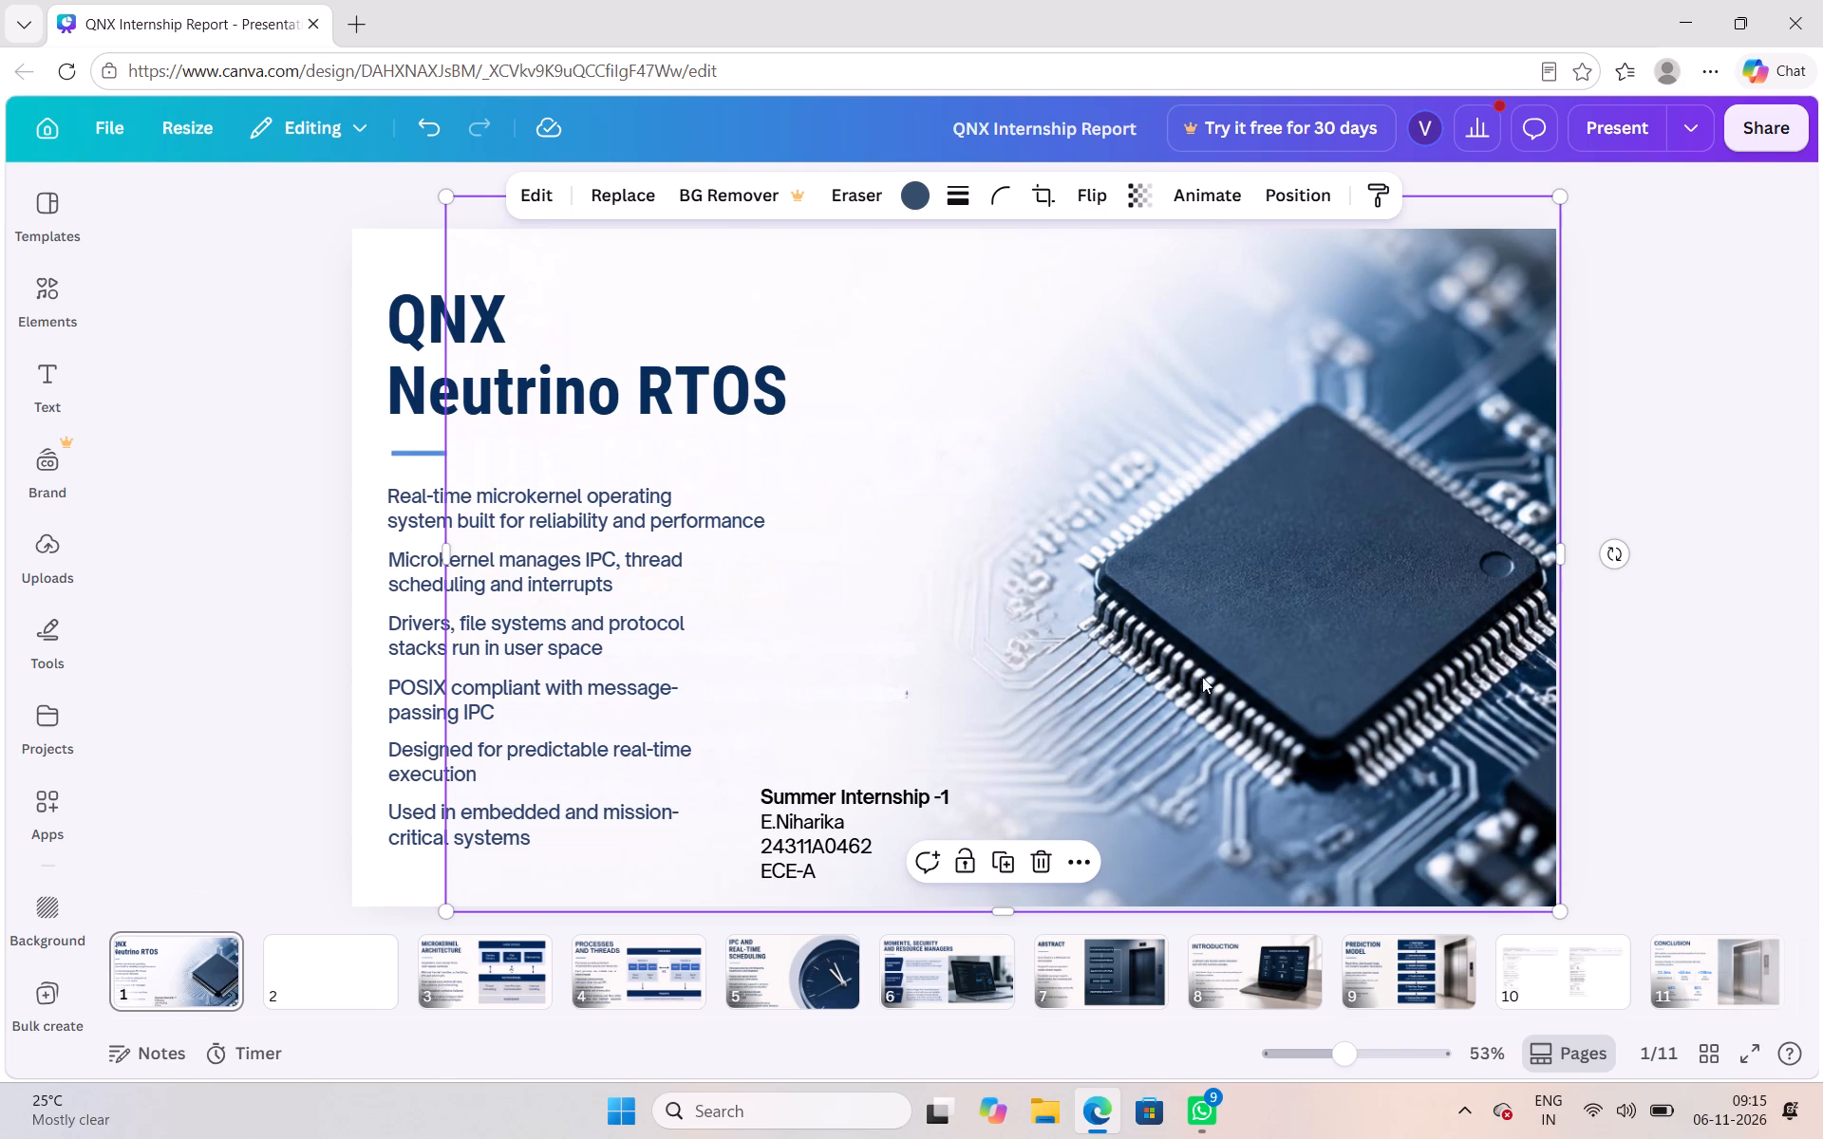
{"action": "left_click", "coordinate": [359, 973]}
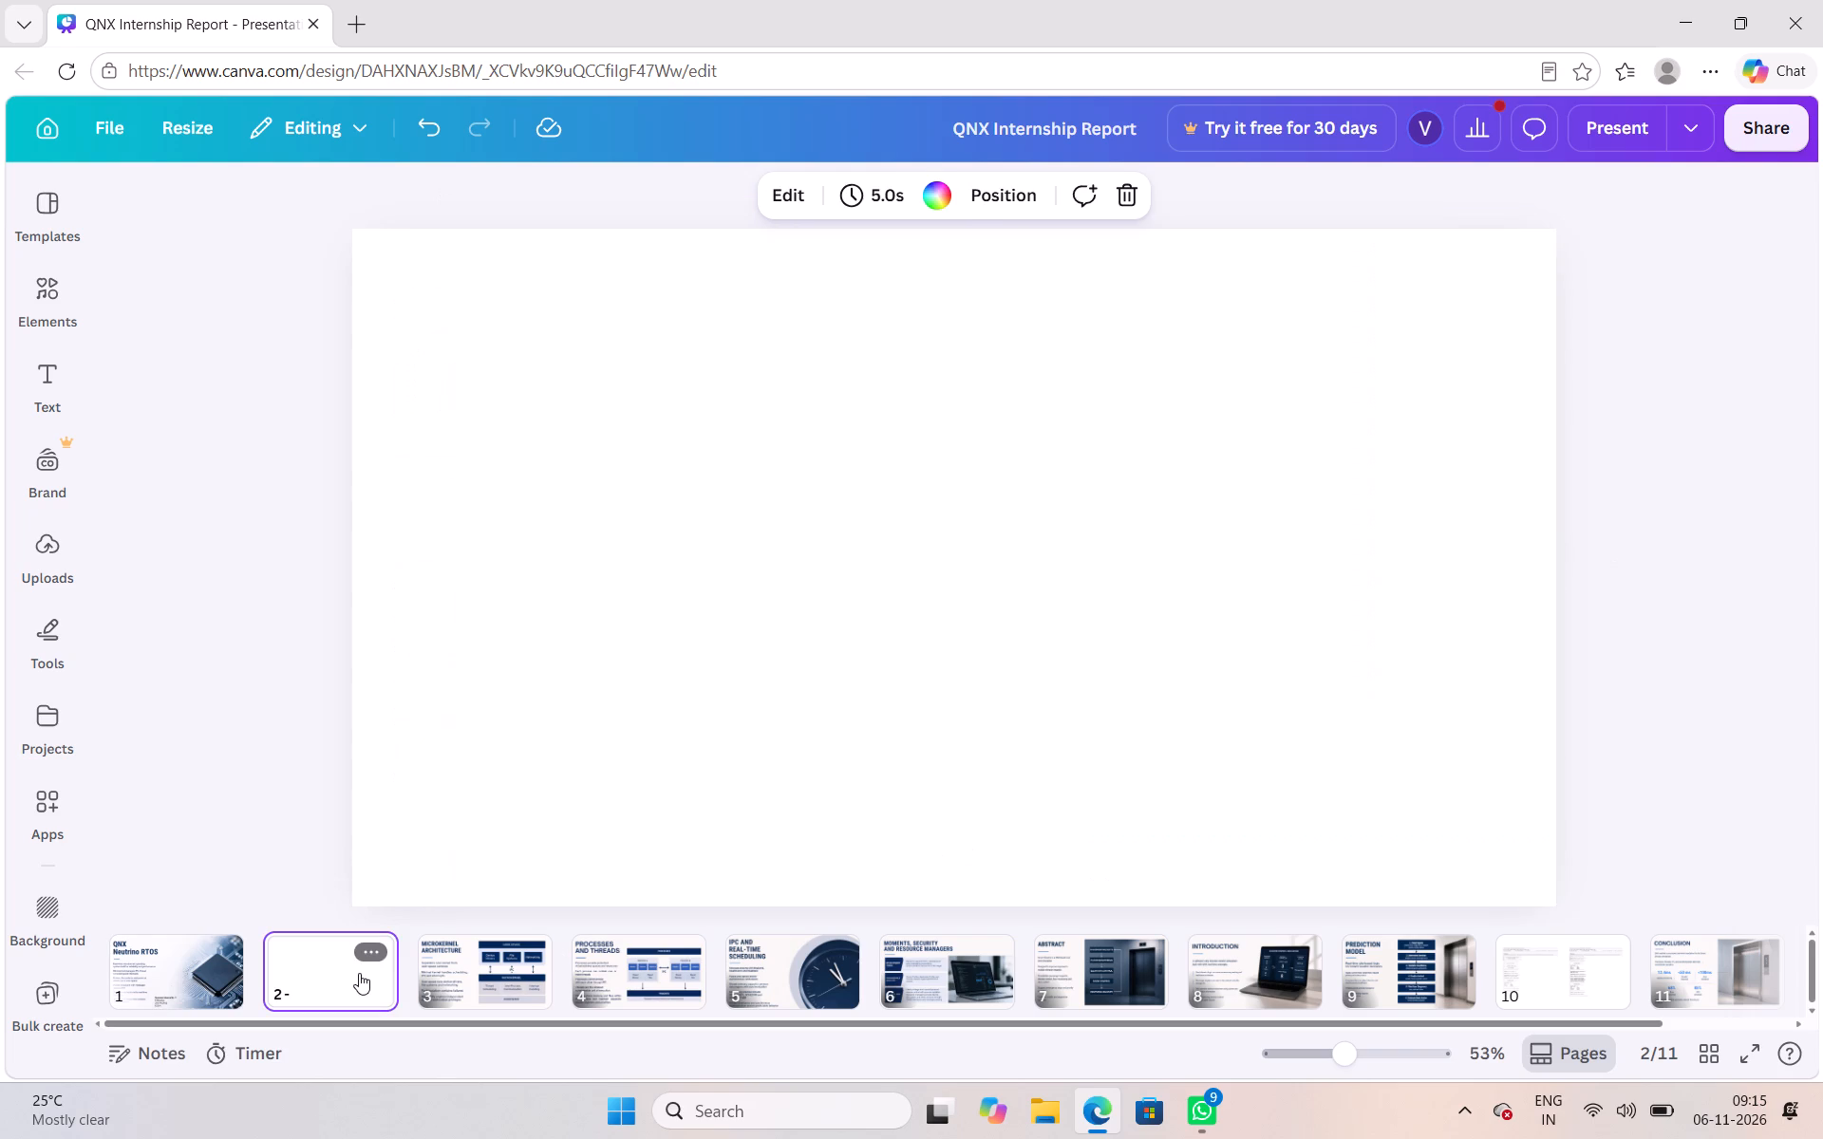
{"action": "key", "text": "ctrl+v"}
{"action": "left_click", "coordinate": [179, 661]}
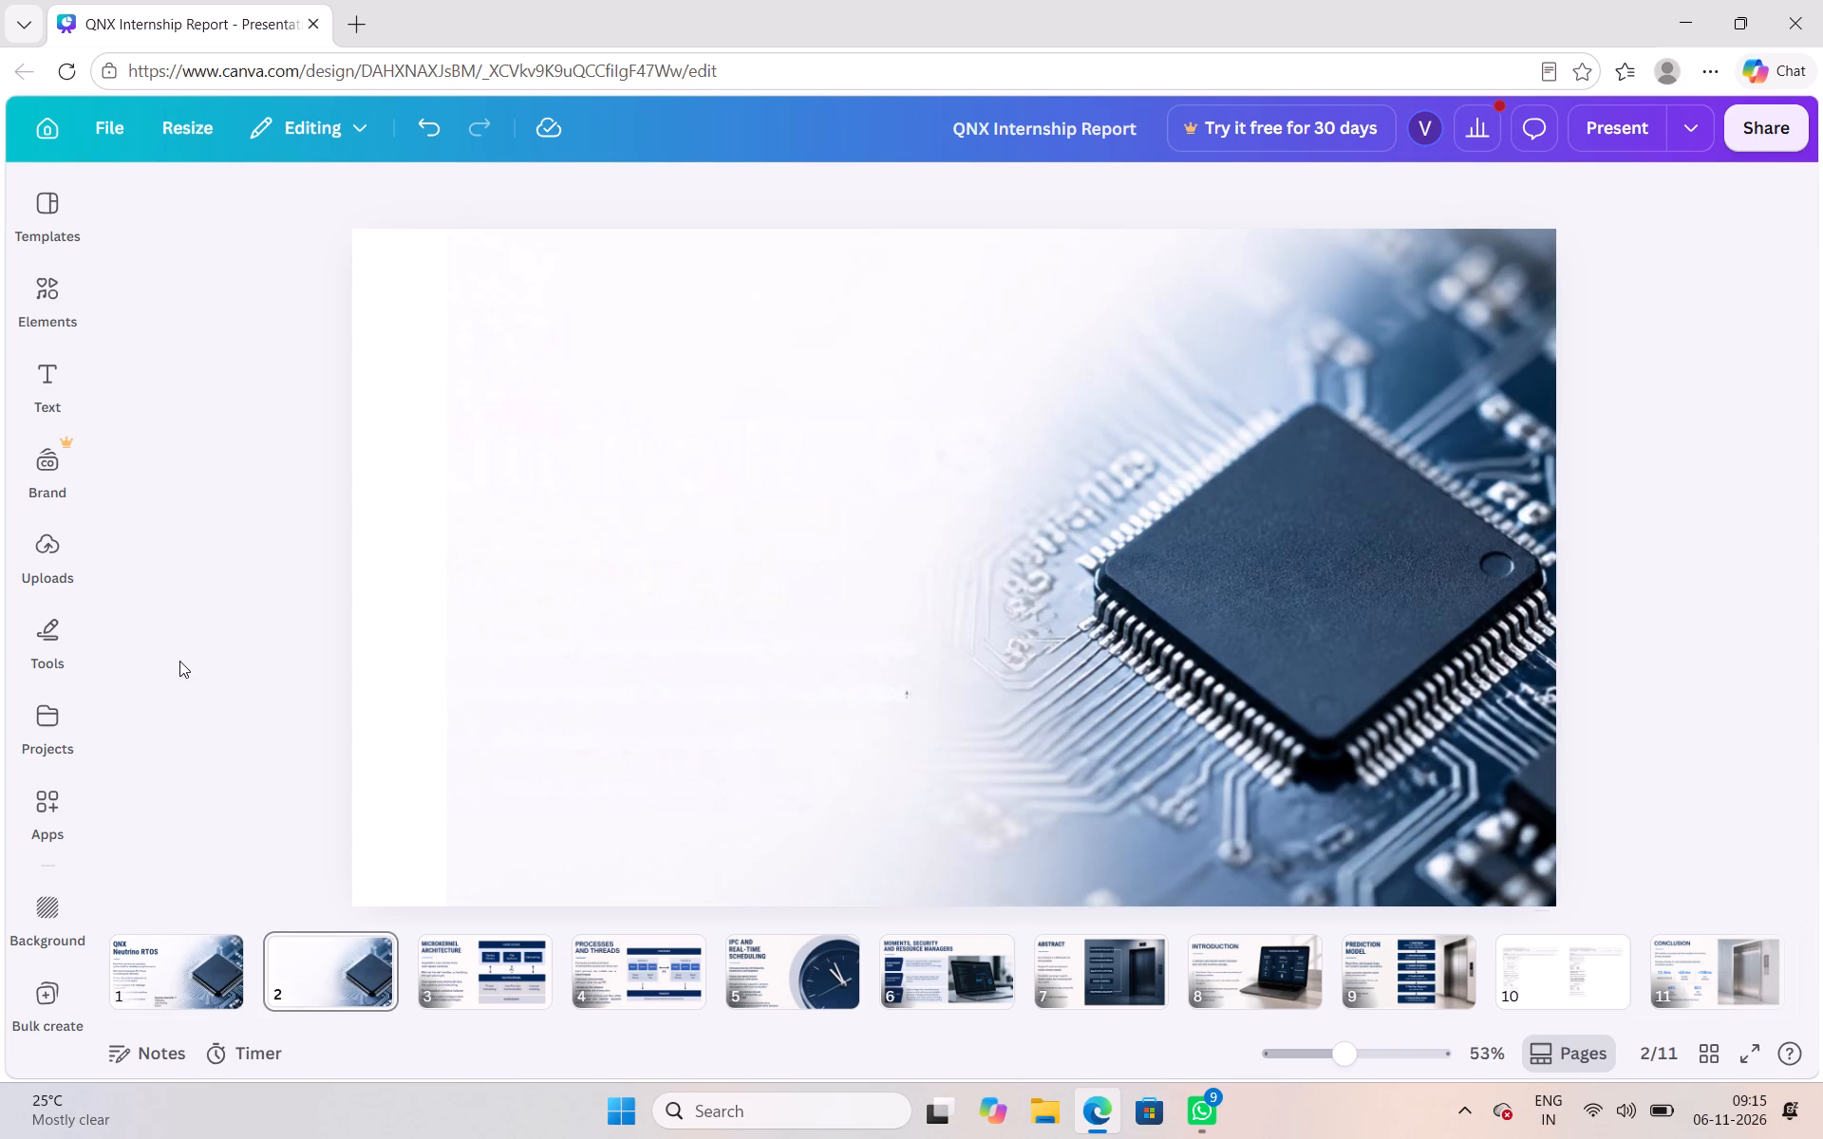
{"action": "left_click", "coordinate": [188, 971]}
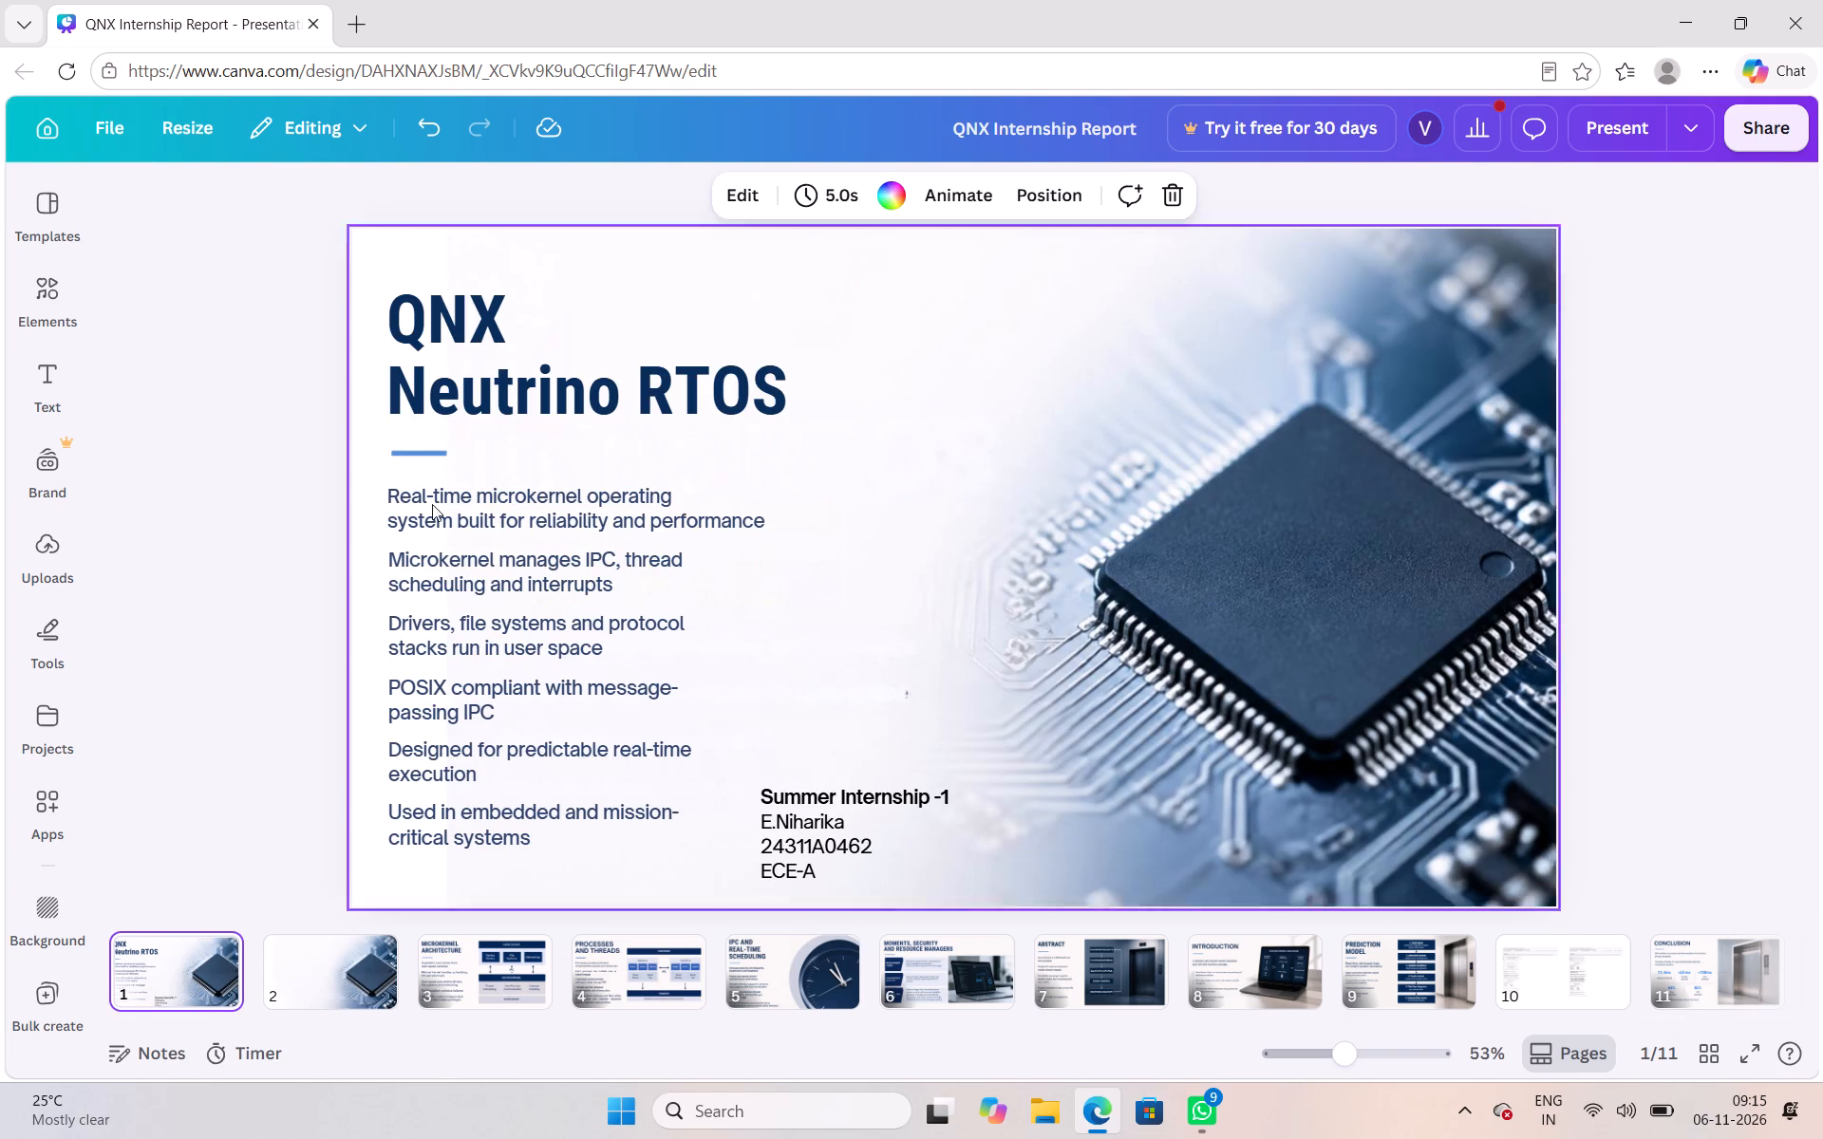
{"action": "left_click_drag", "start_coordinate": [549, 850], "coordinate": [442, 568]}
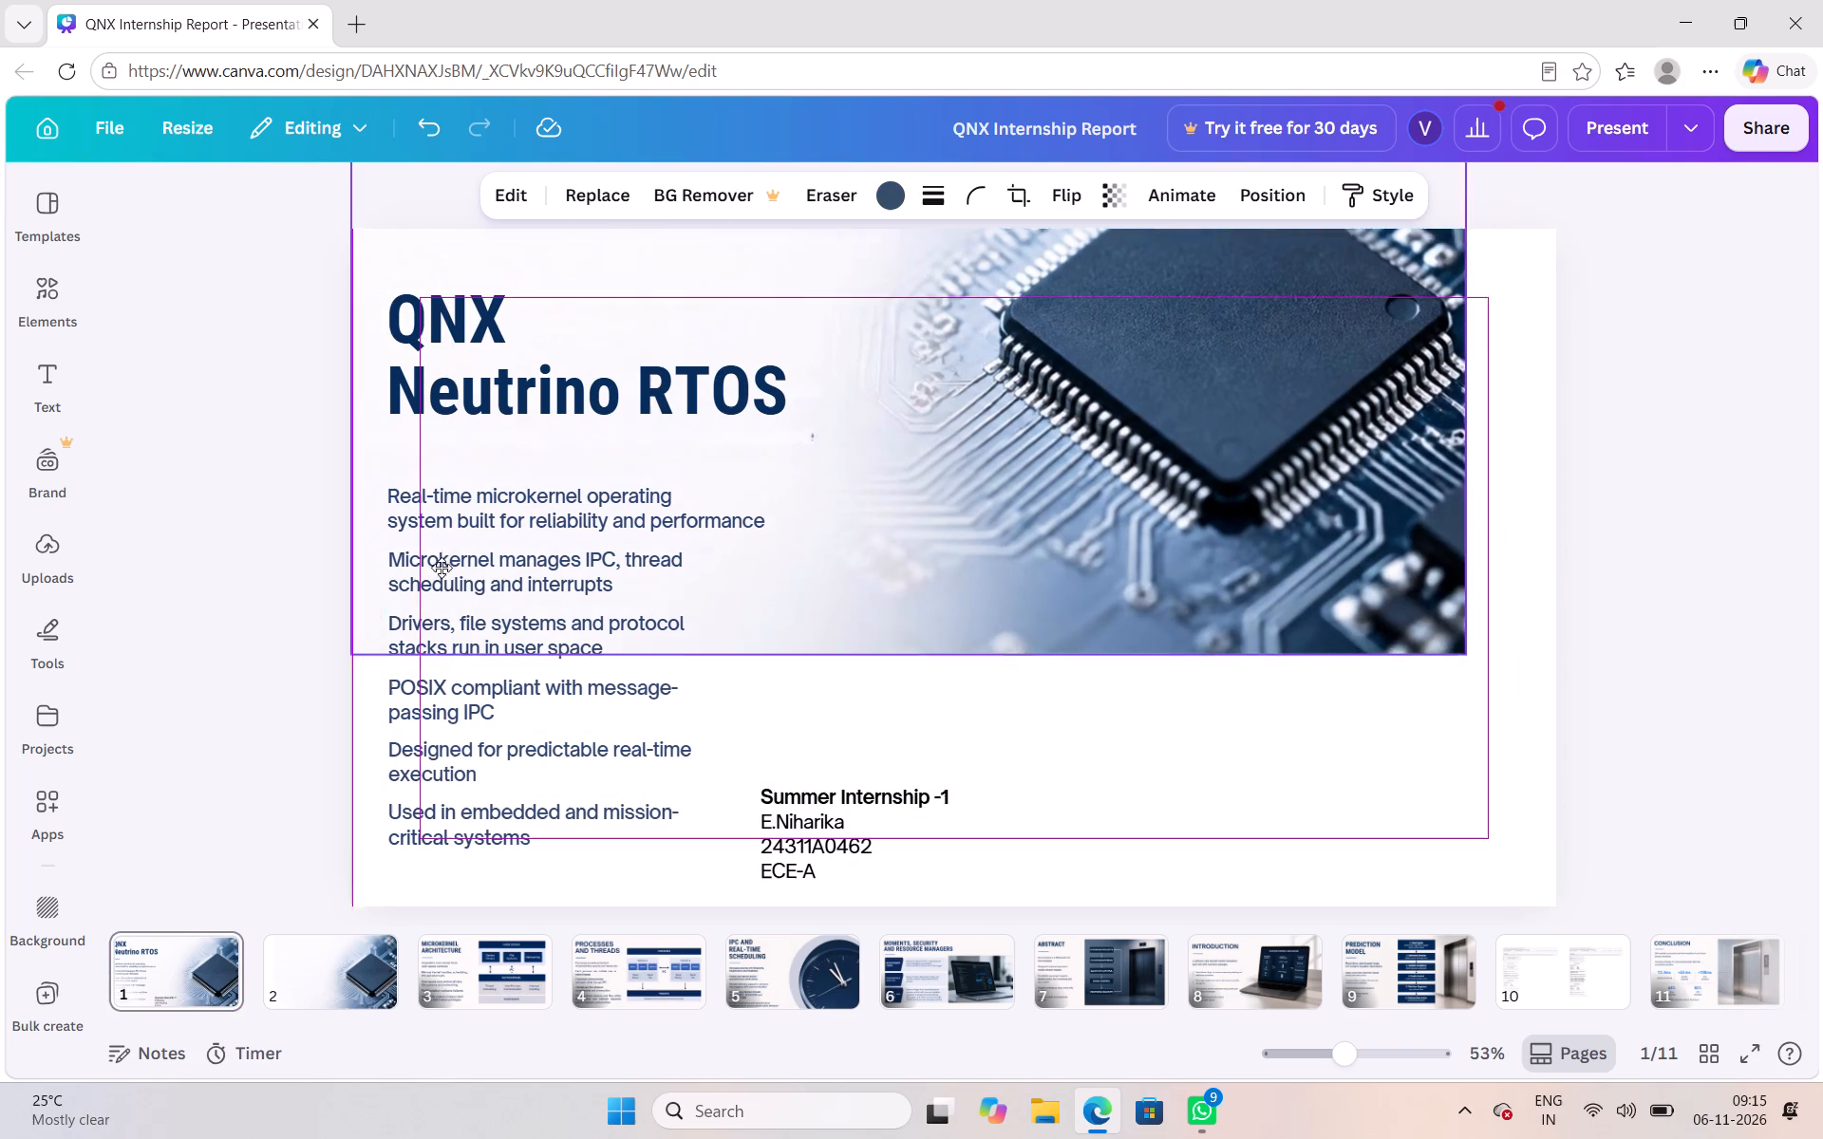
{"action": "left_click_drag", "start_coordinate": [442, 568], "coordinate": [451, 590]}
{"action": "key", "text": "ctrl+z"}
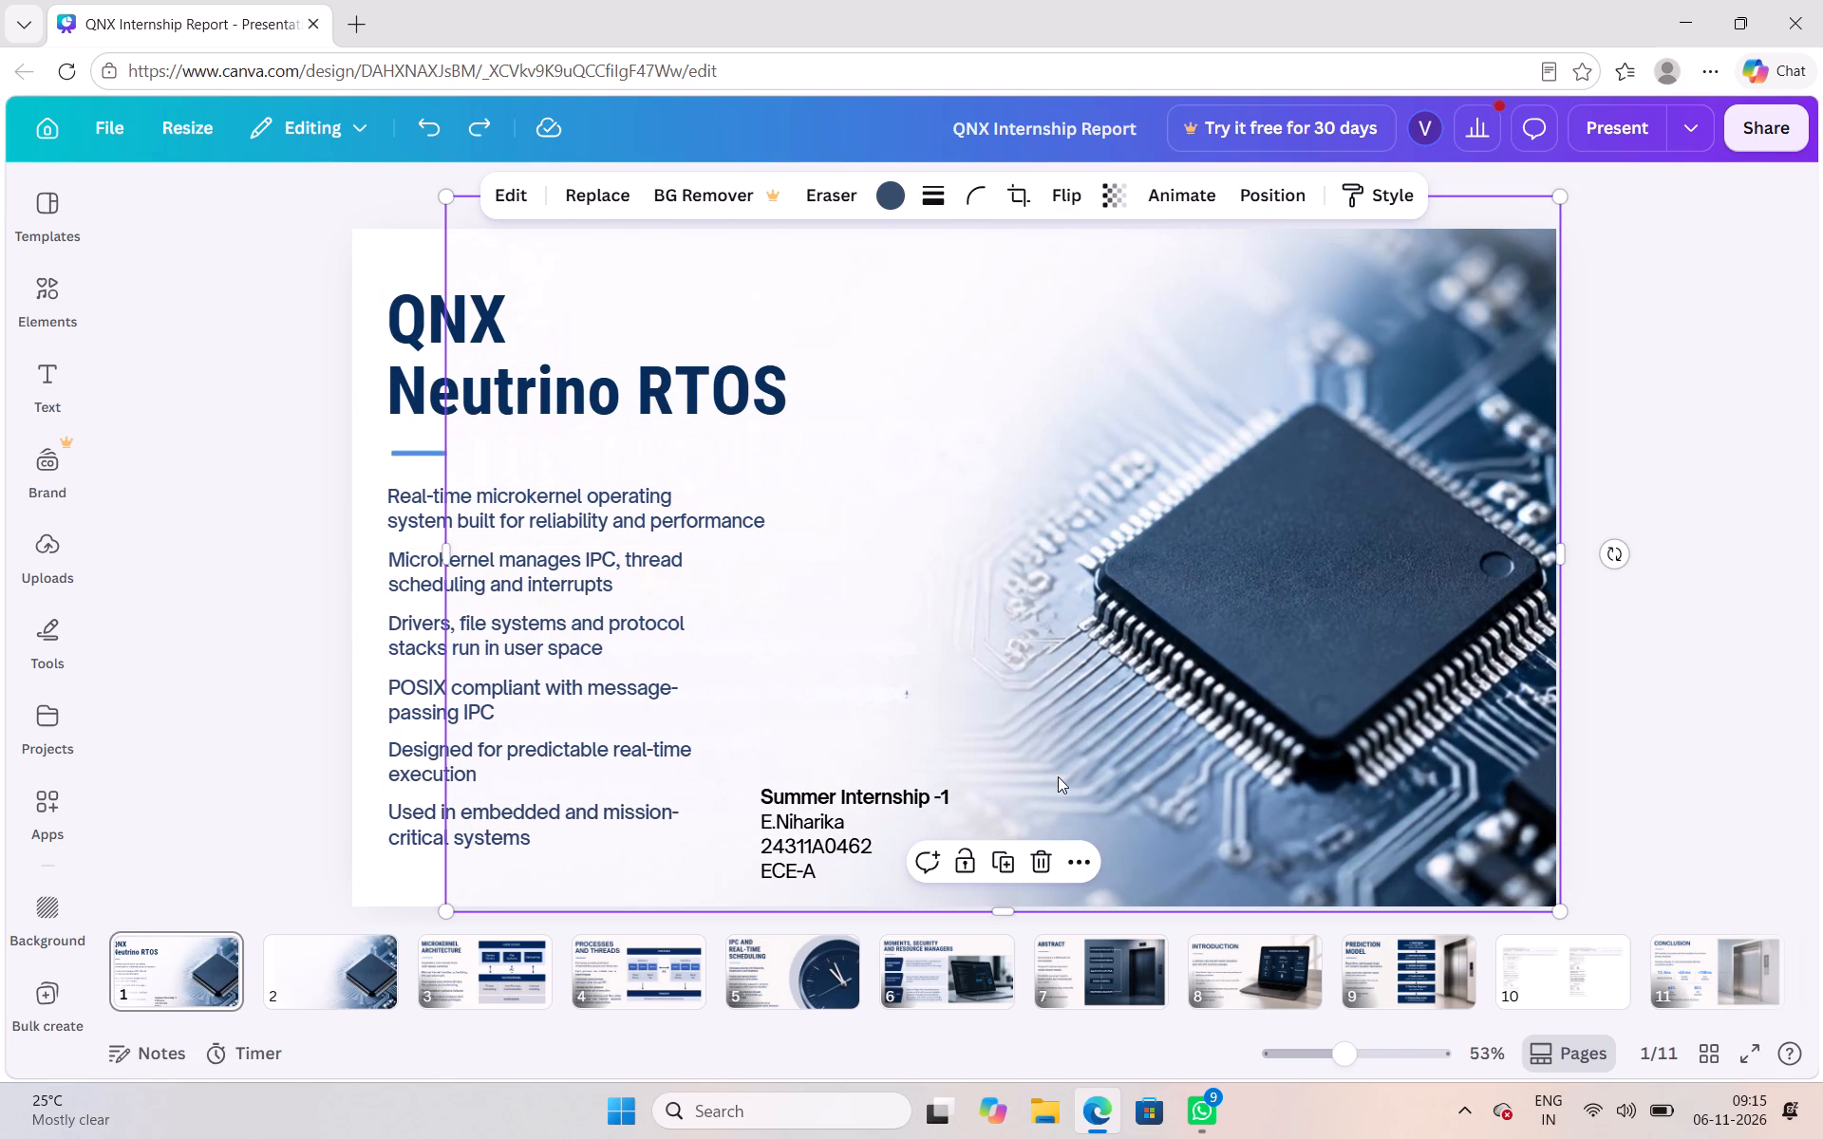
Lock the chip background image on page 1.
{"action": "left_click", "coordinate": [967, 850]}
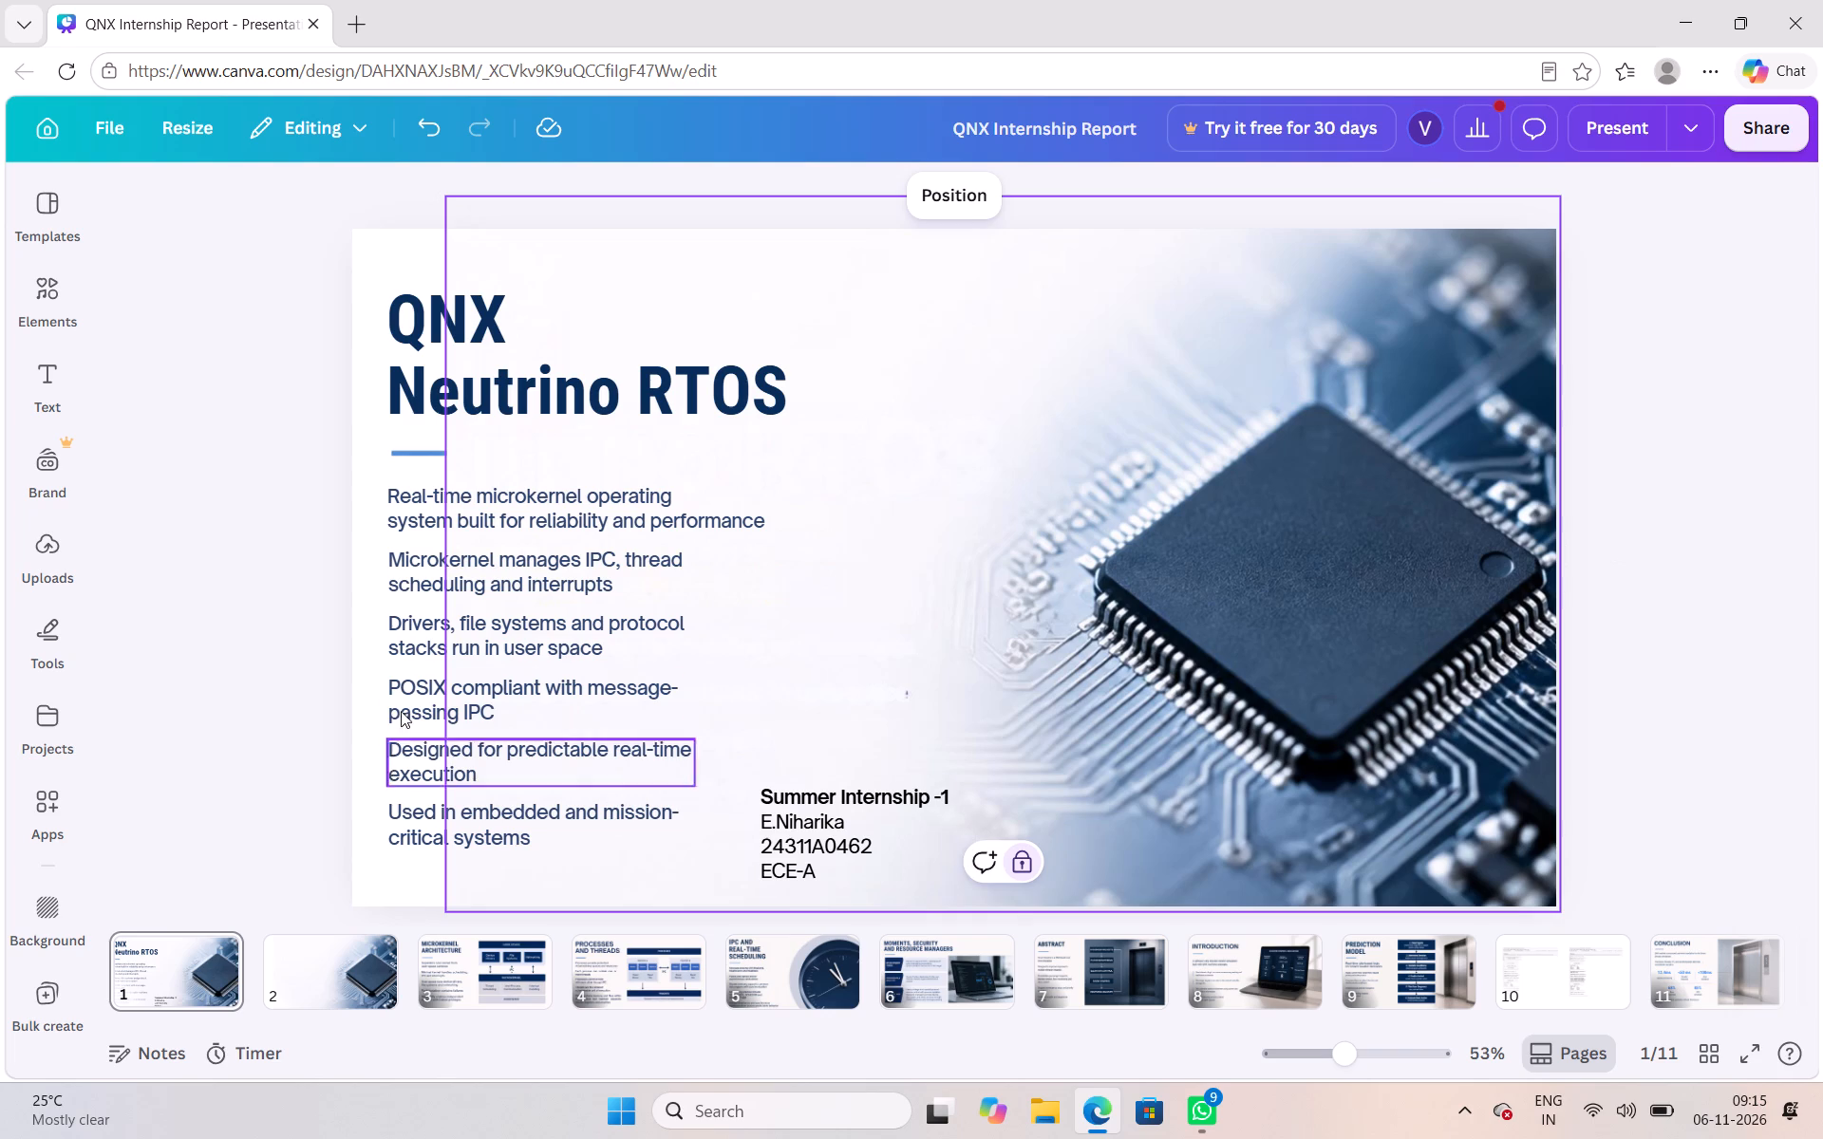
{"action": "left_click", "coordinate": [197, 638]}
Copy the six body paragraphs below the title on page 1 and paste them onto page 2.
{"action": "left_click_drag", "start_coordinate": [549, 858], "coordinate": [372, 512]}
{"action": "key", "text": "ctrl+c"}
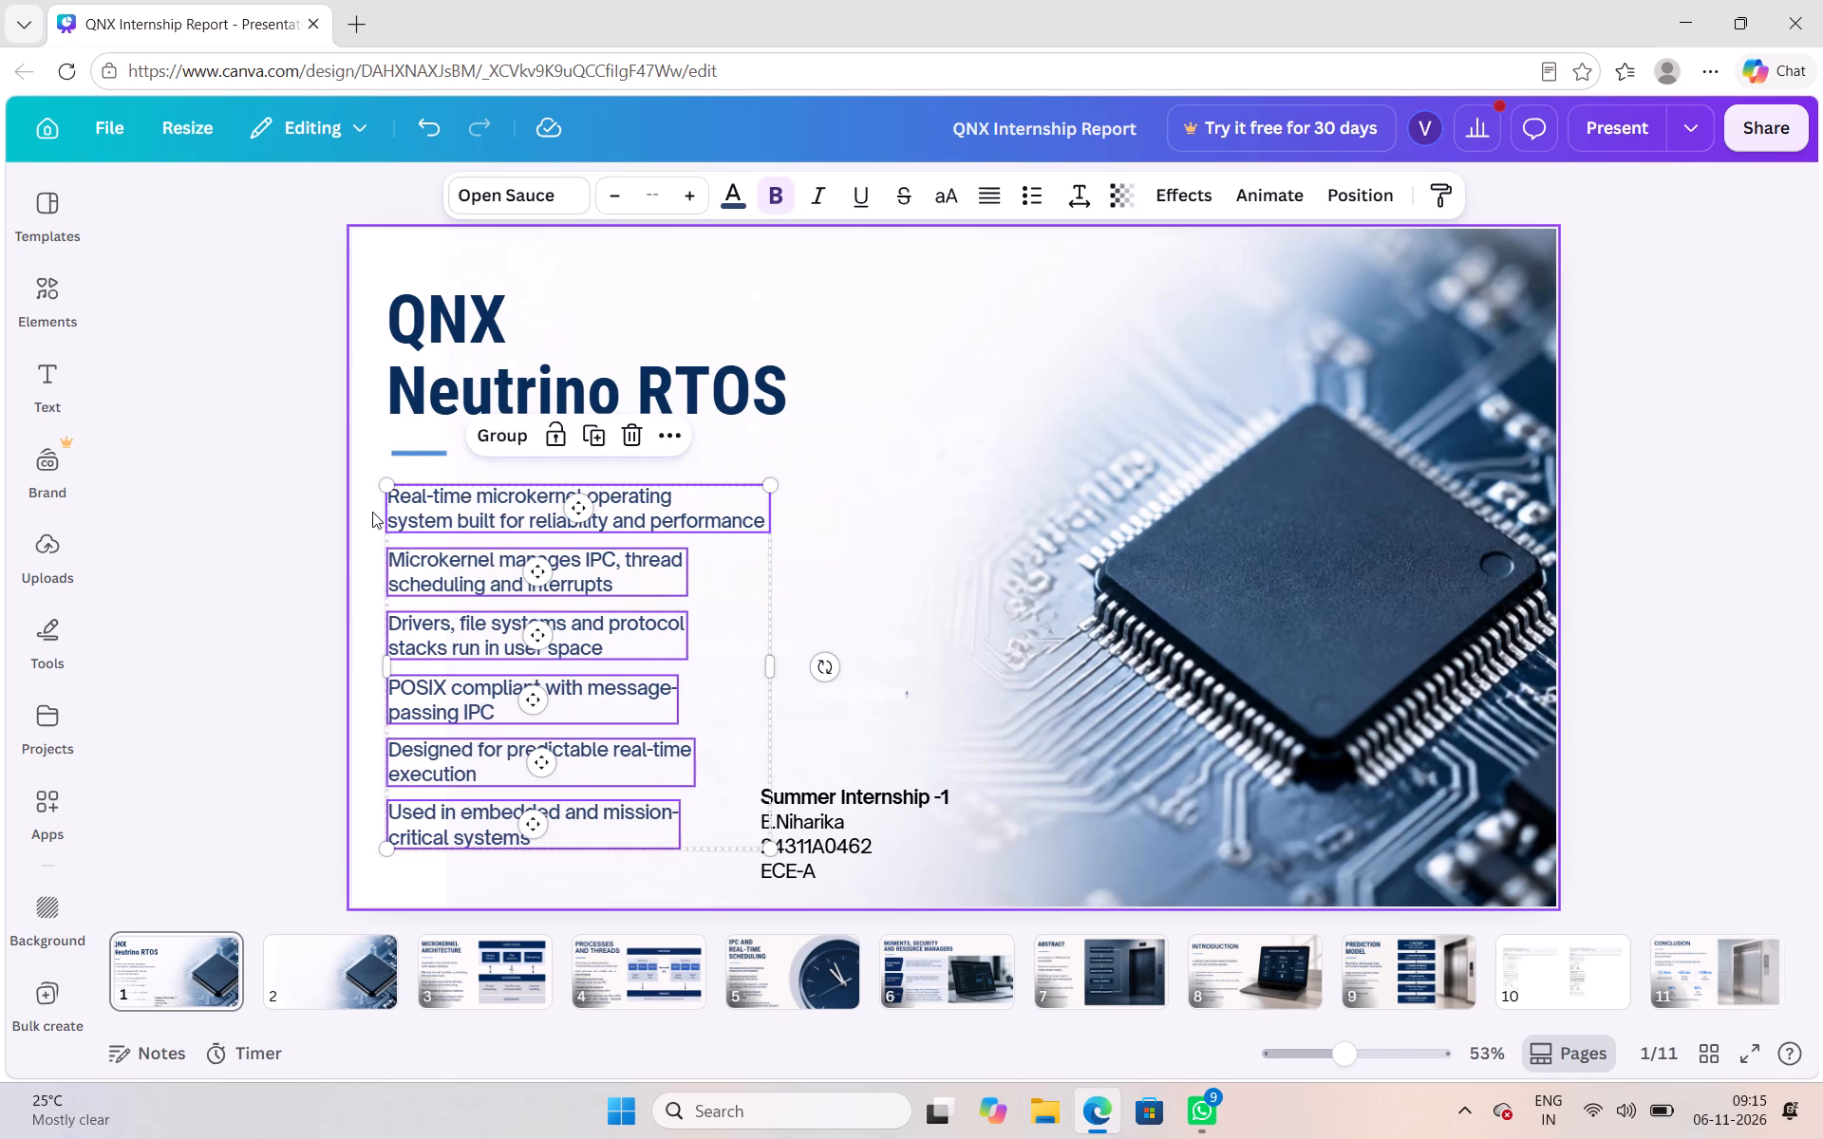
{"action": "left_click", "coordinate": [341, 981]}
{"action": "key", "text": "ctrl+c"}
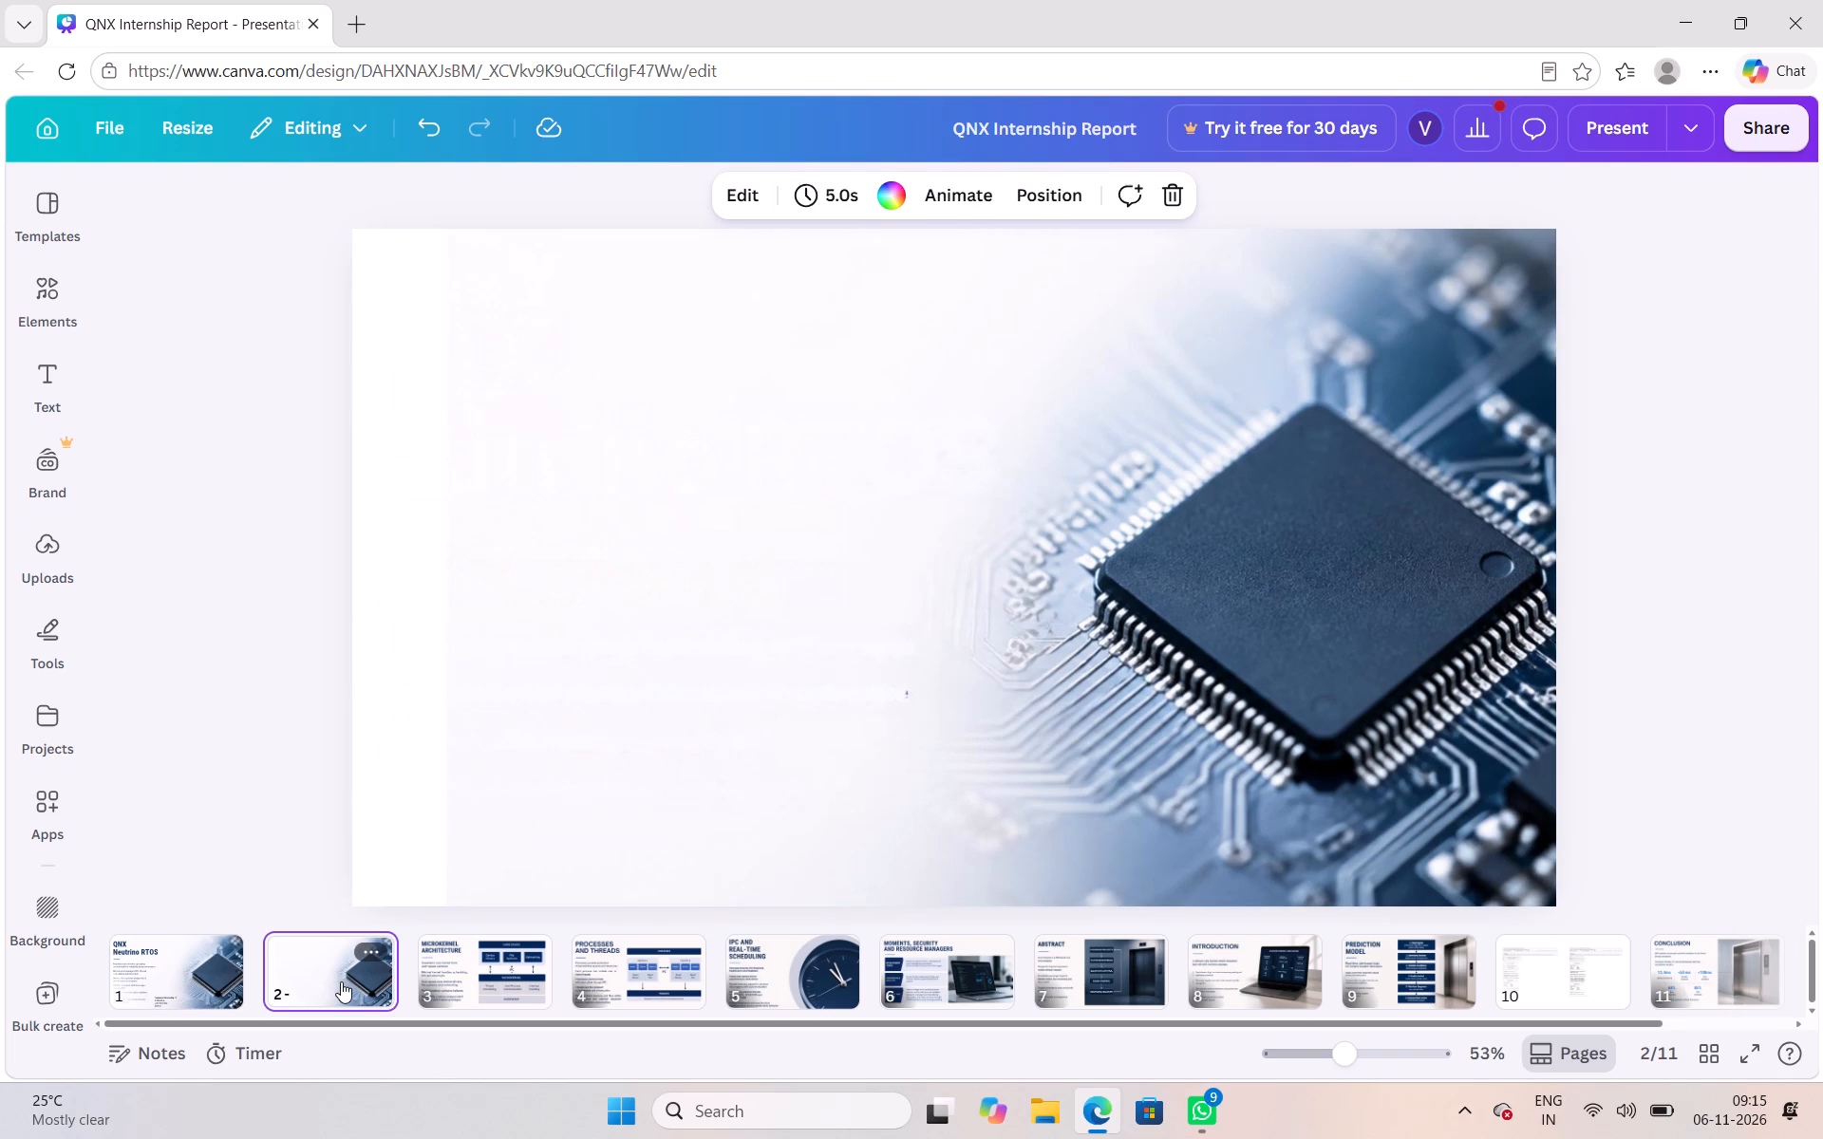
{"action": "key", "text": "ctrl+c"}
{"action": "left_click", "coordinate": [160, 996]}
{"action": "left_click_drag", "start_coordinate": [525, 874], "coordinate": [399, 504]}
{"action": "key", "text": "ctrl+c"}
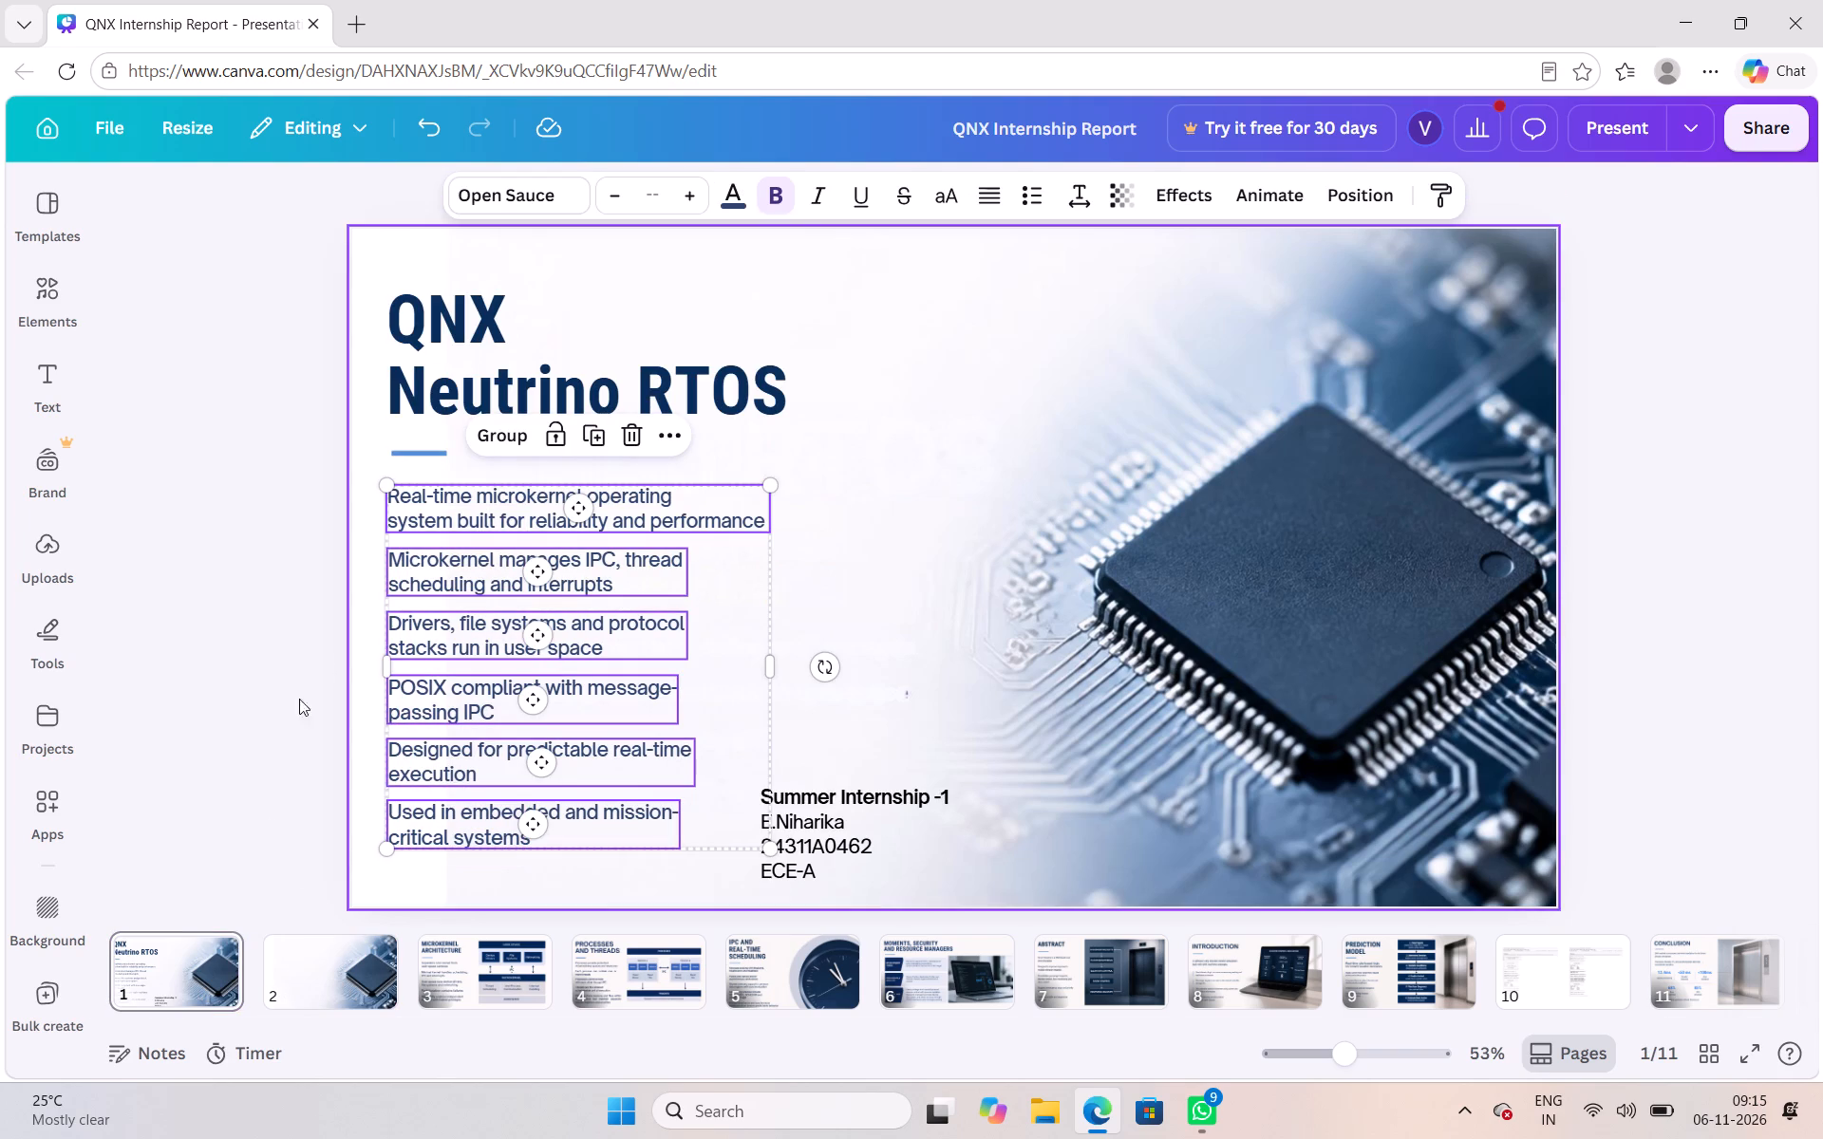
{"action": "left_click", "coordinate": [350, 1004]}
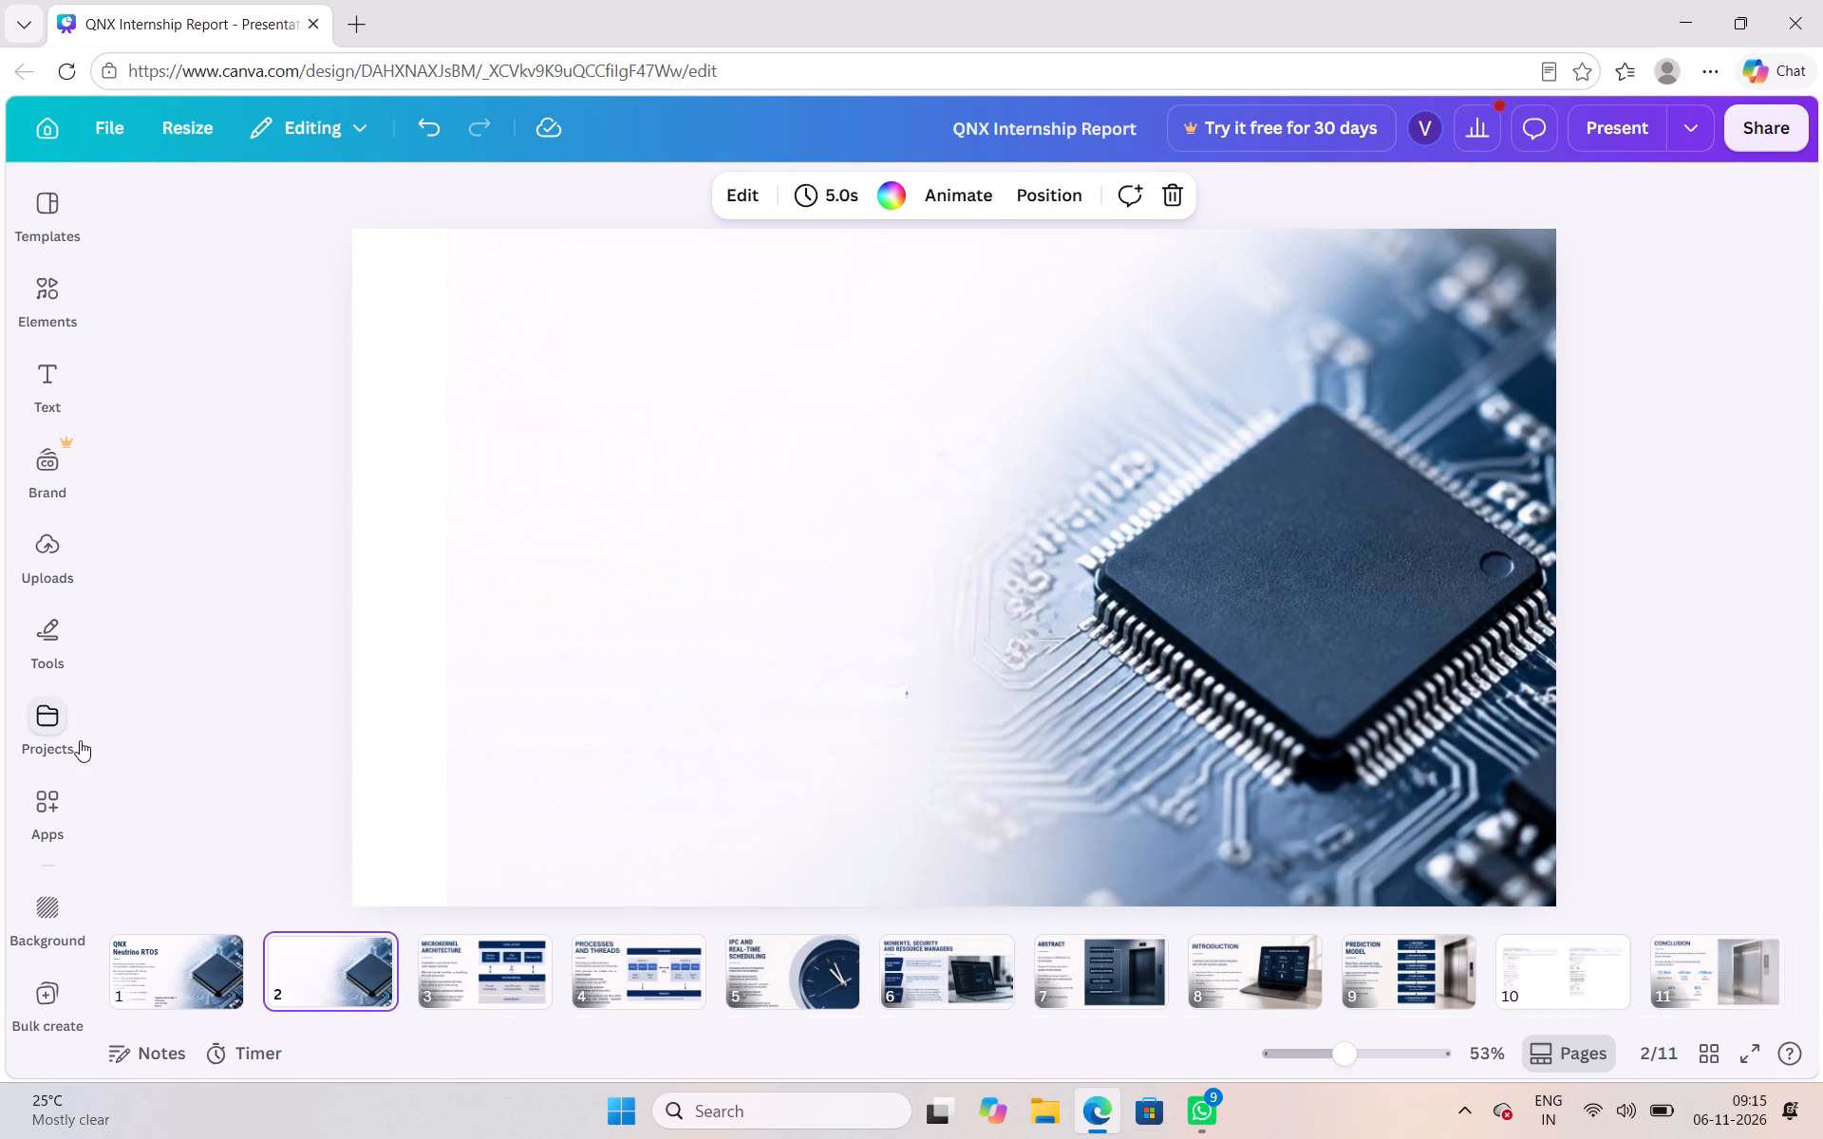
{"action": "key", "text": "ctrl+v"}
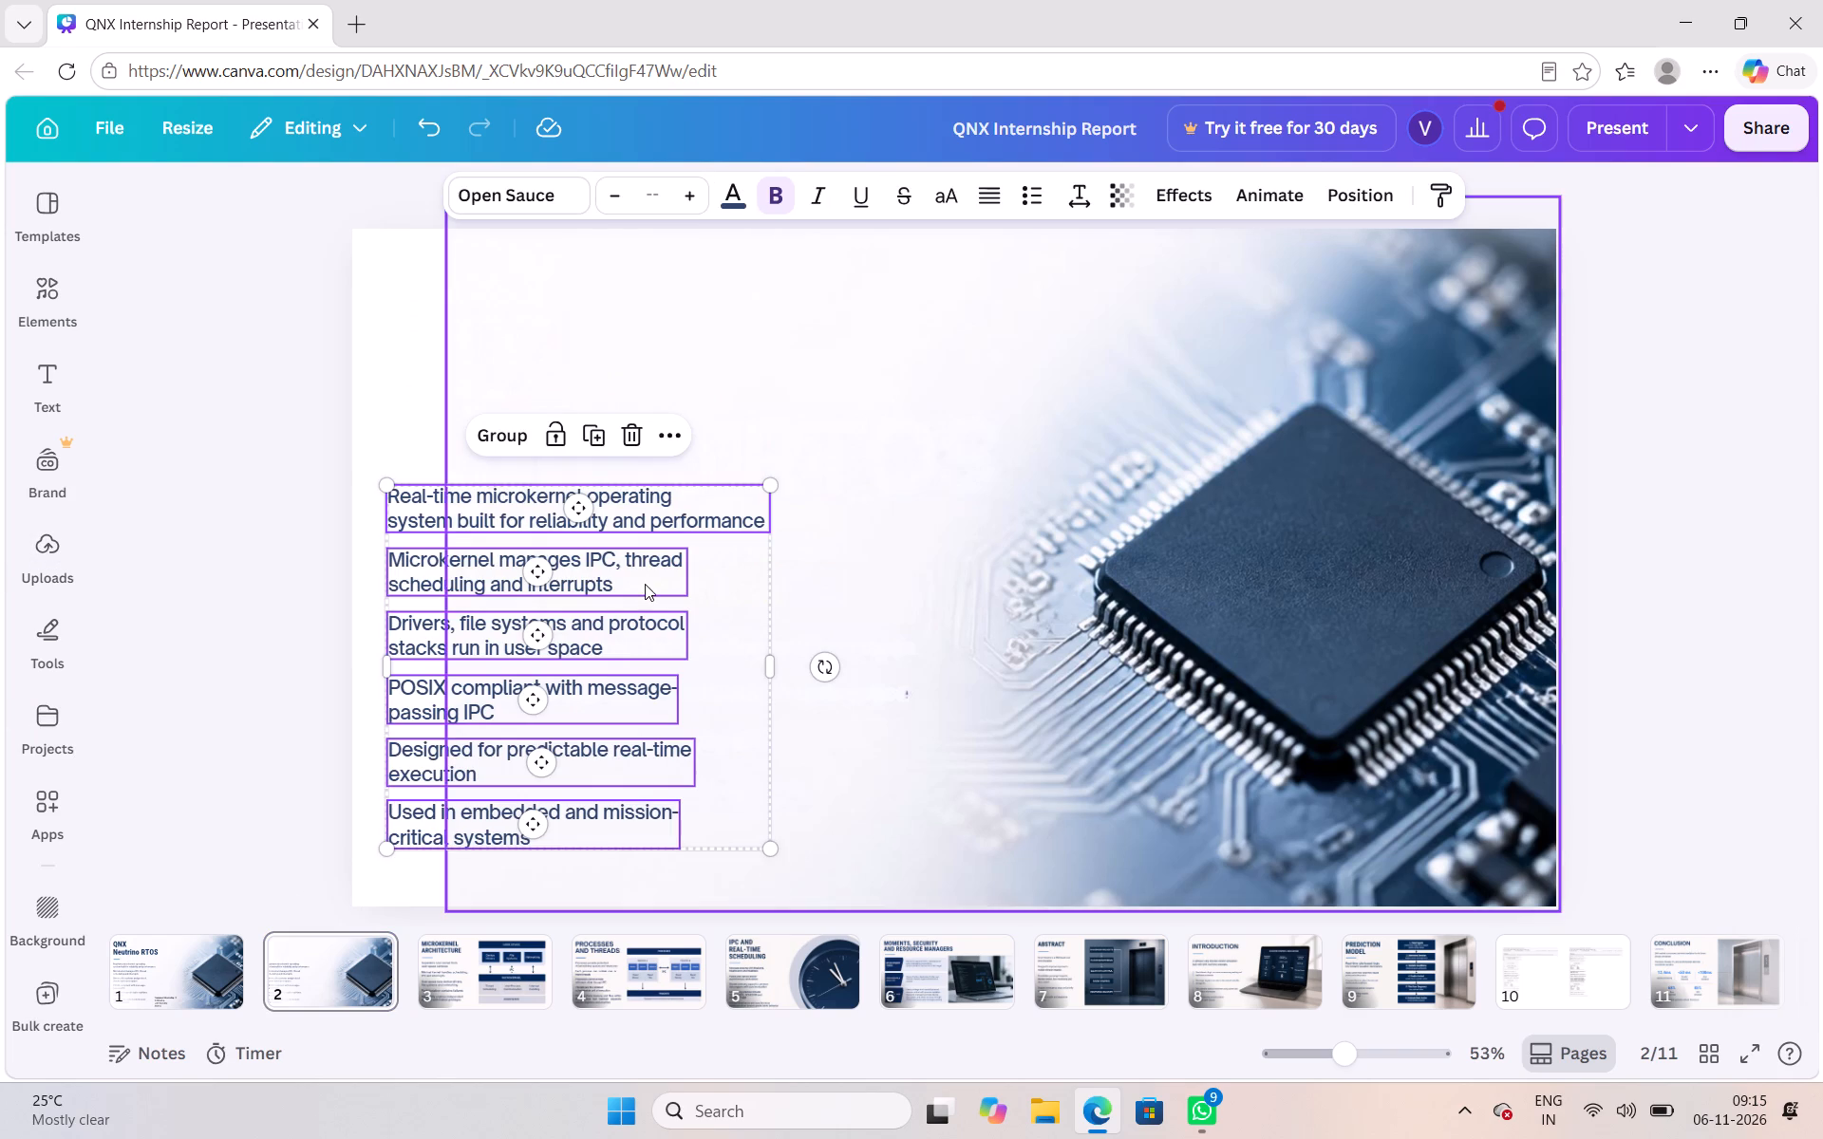
Increase the font size of page 2's six paragraphs by five increments and widen their boxes so each fits on two lines.
{"action": "triple_click", "coordinate": [698, 191]}
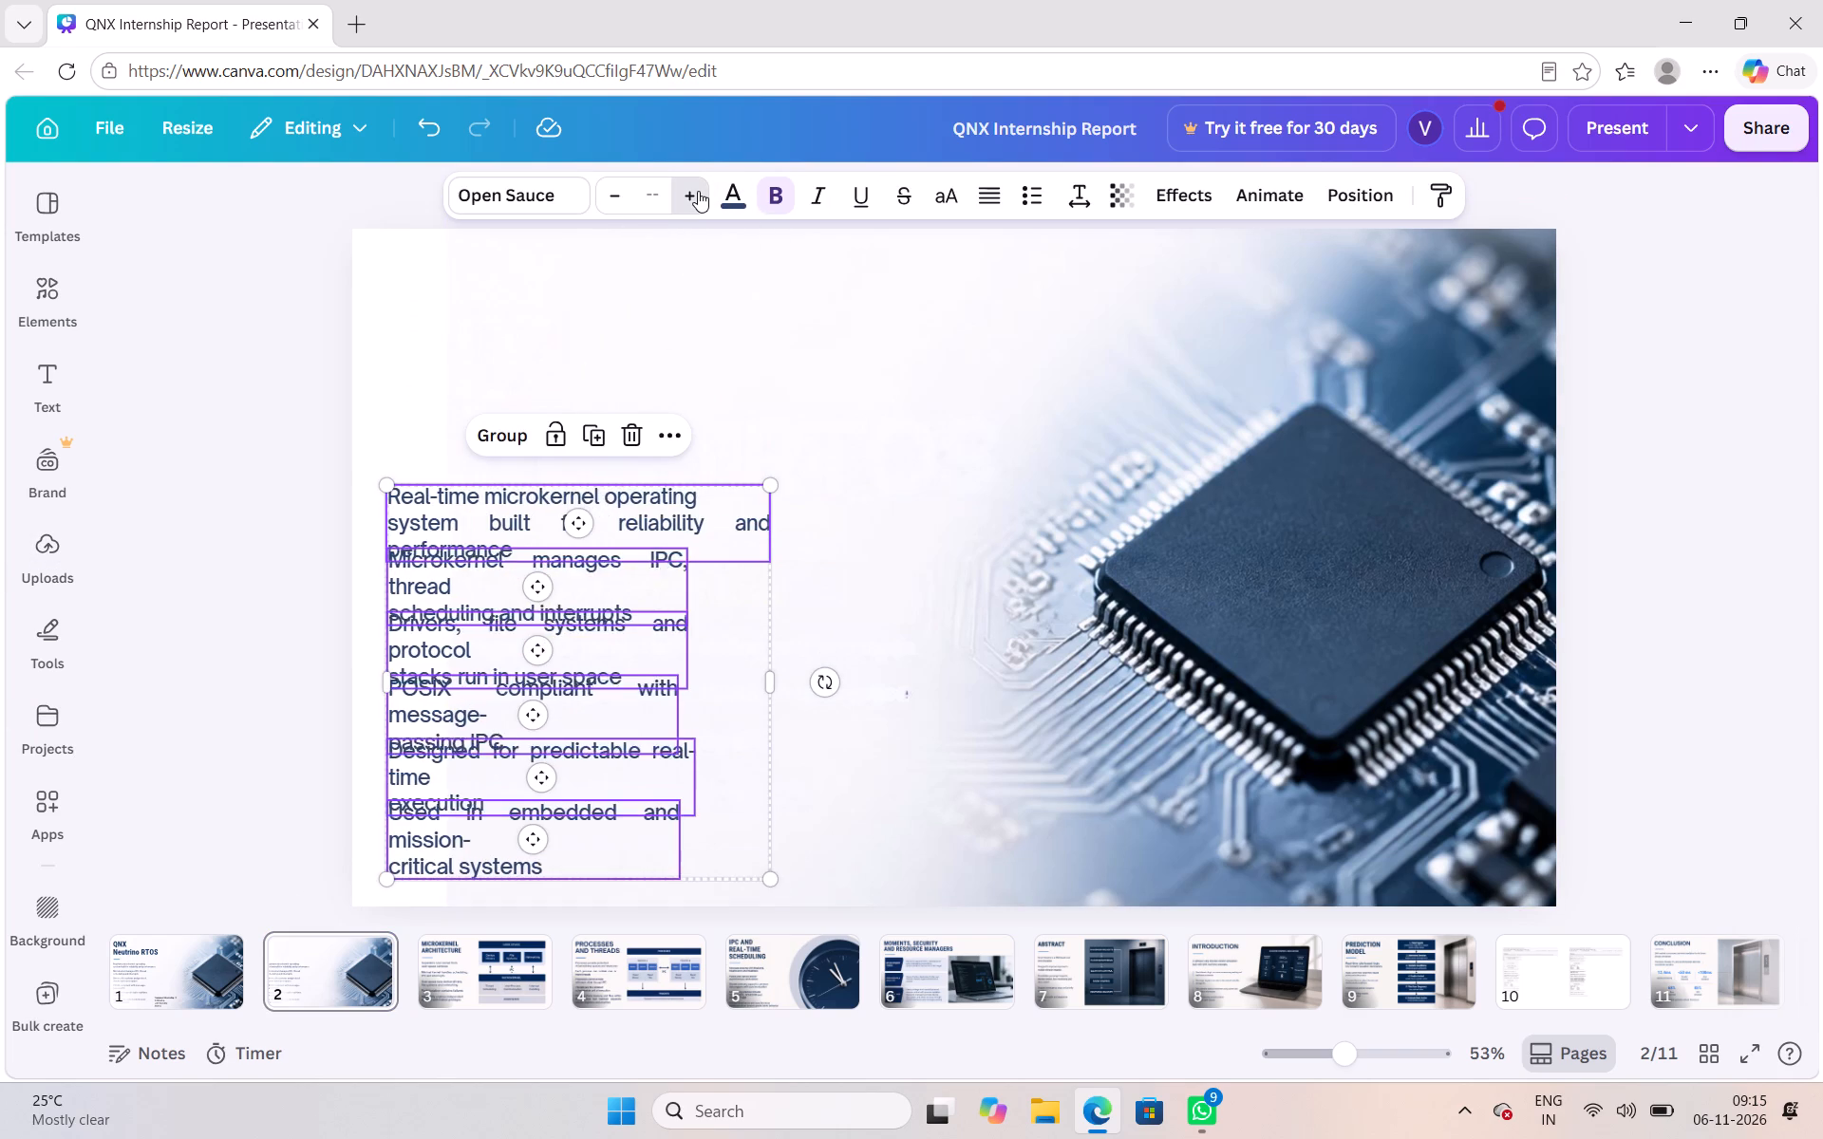
{"action": "double_click", "coordinate": [698, 191]}
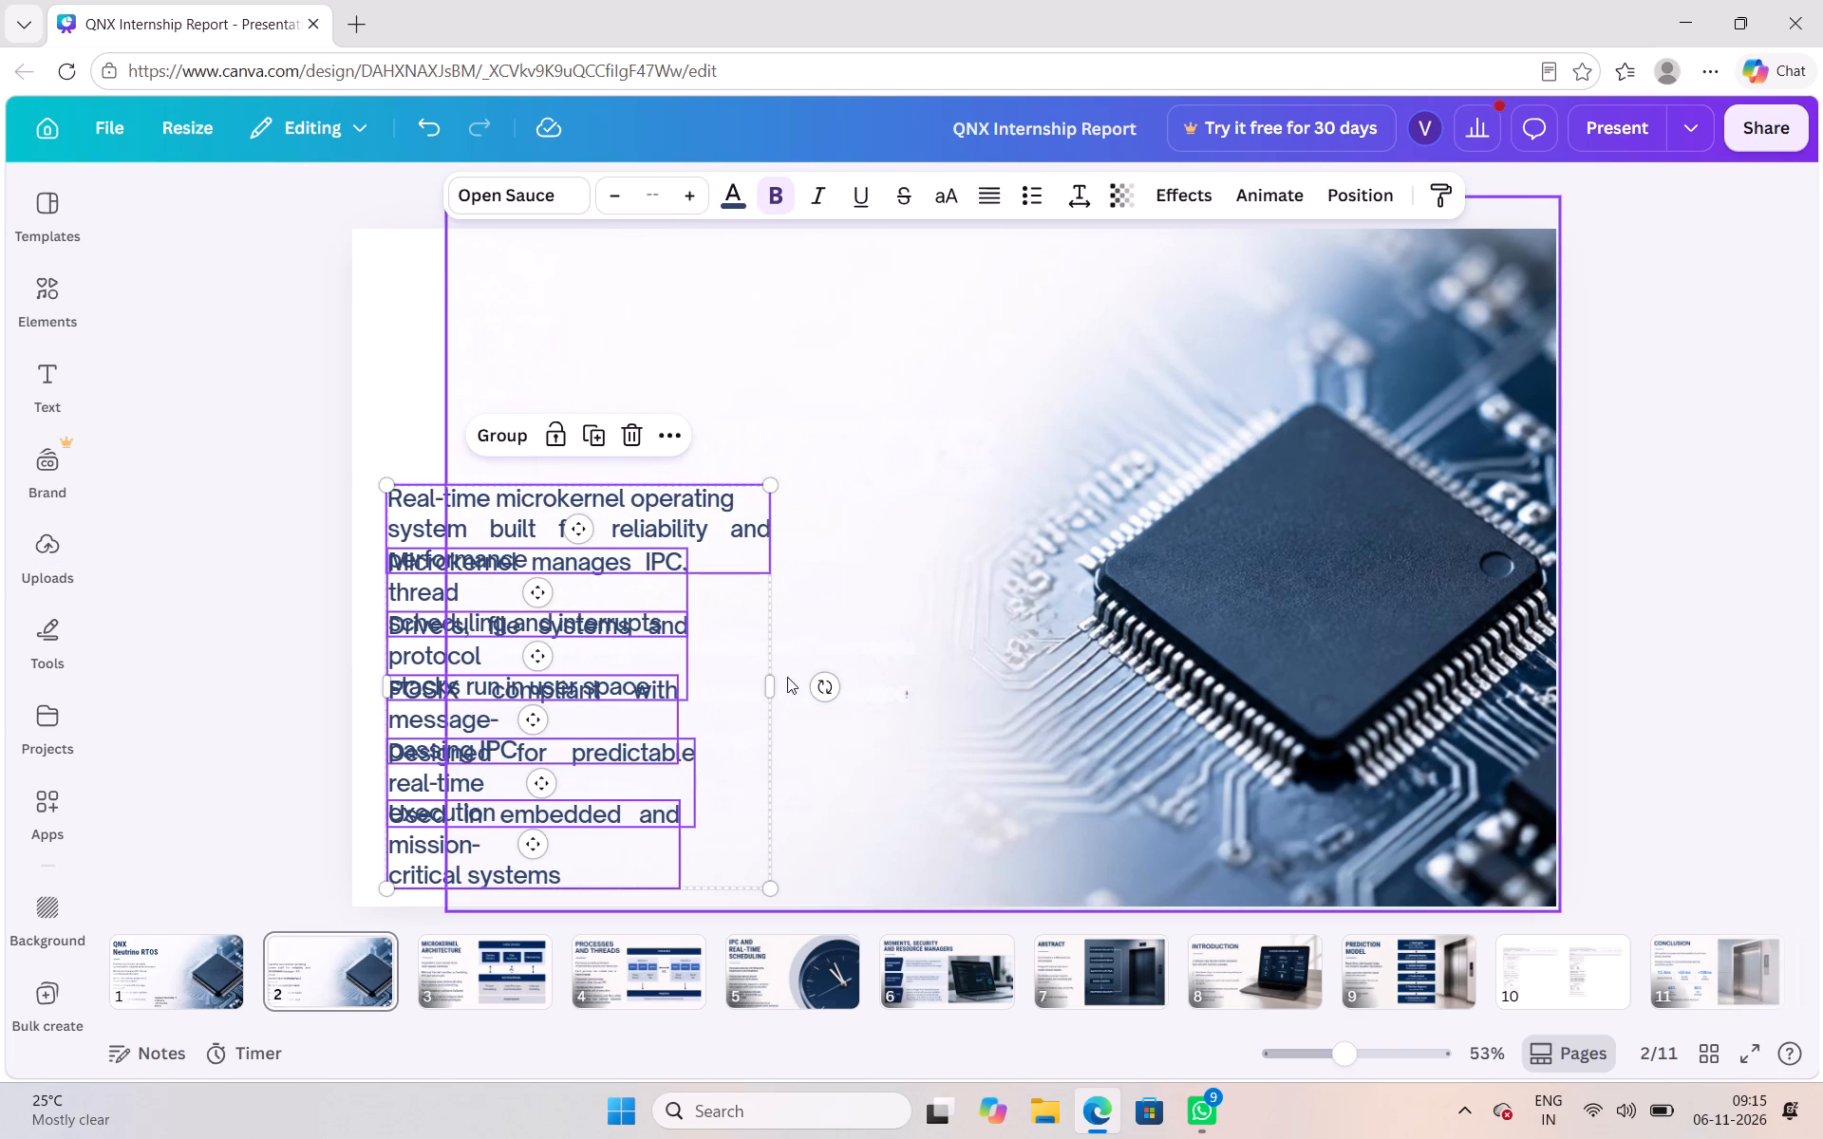
{"action": "left_click_drag", "start_coordinate": [775, 687], "coordinate": [880, 674]}
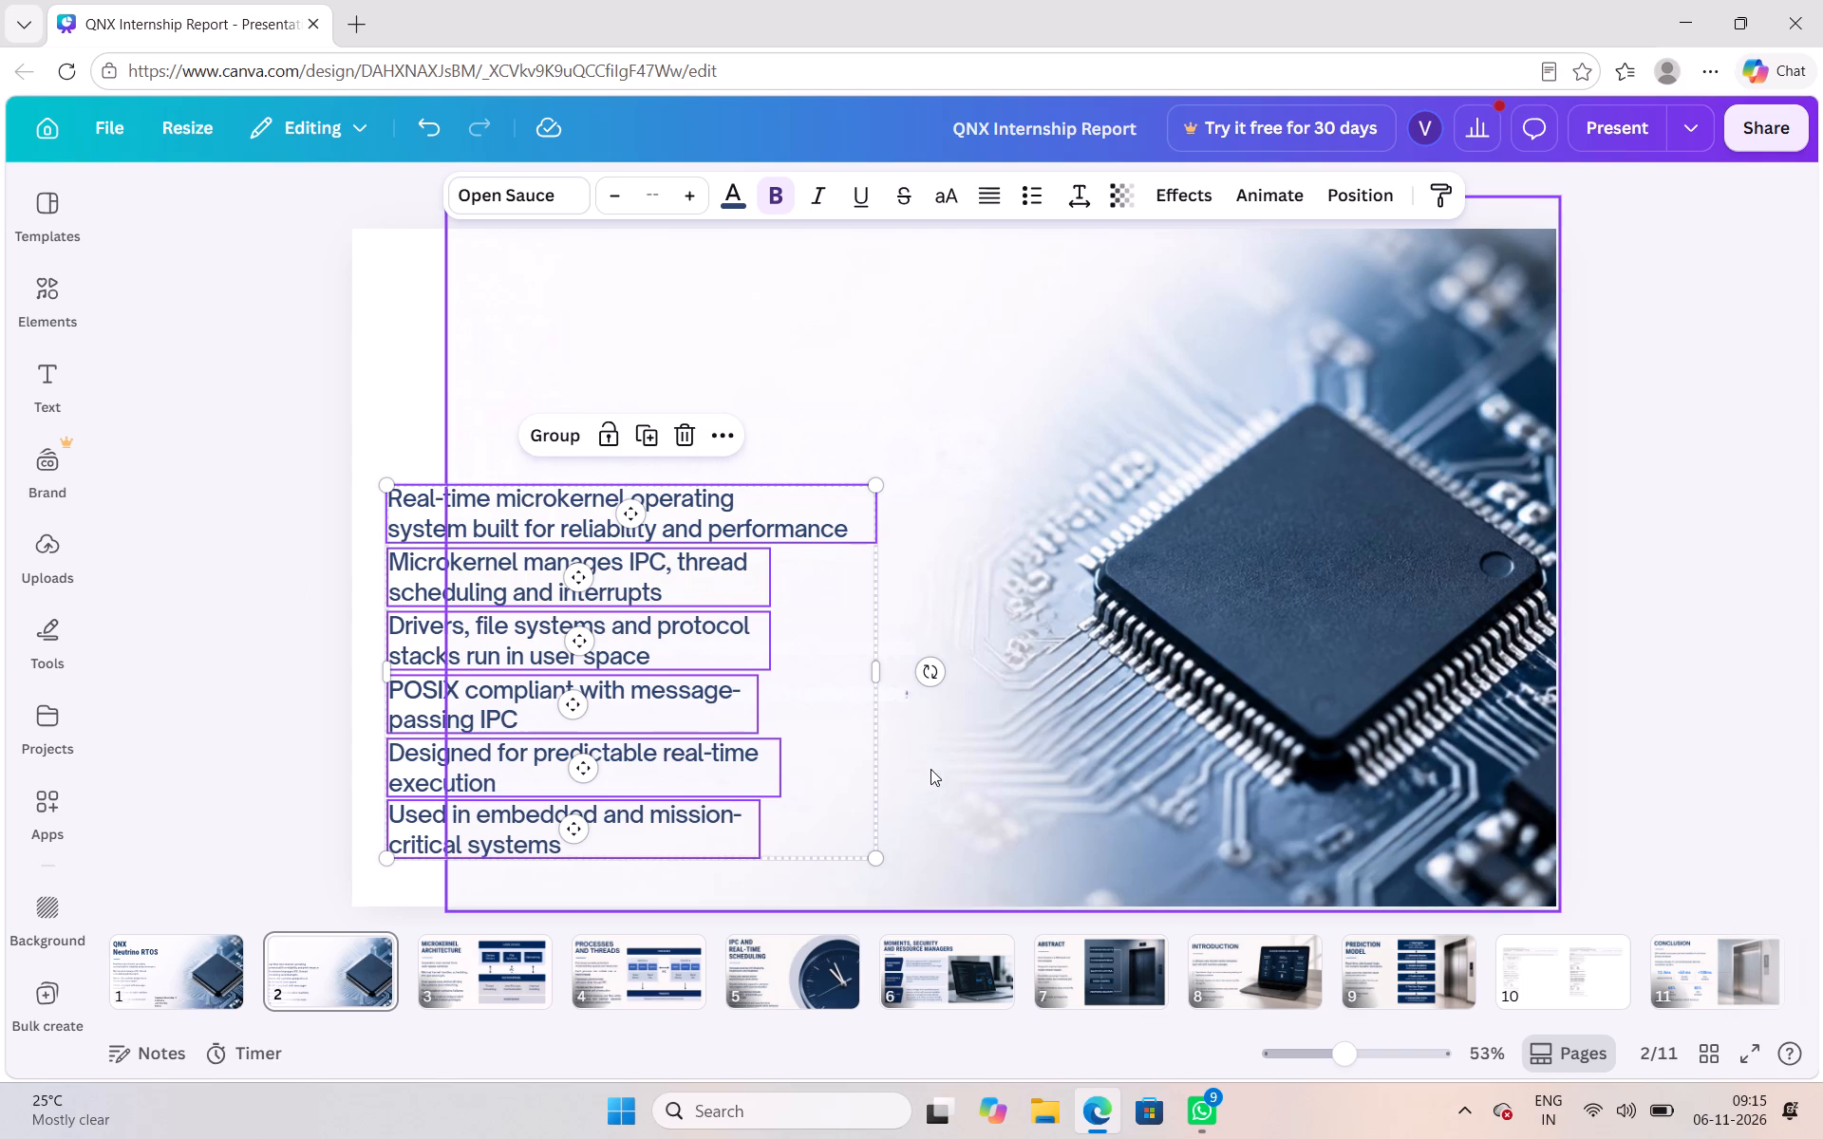
Move the block of six paragraphs up on page 2, leaving room for a heading above it.
{"action": "left_click_drag", "start_coordinate": [797, 811], "coordinate": [786, 633]}
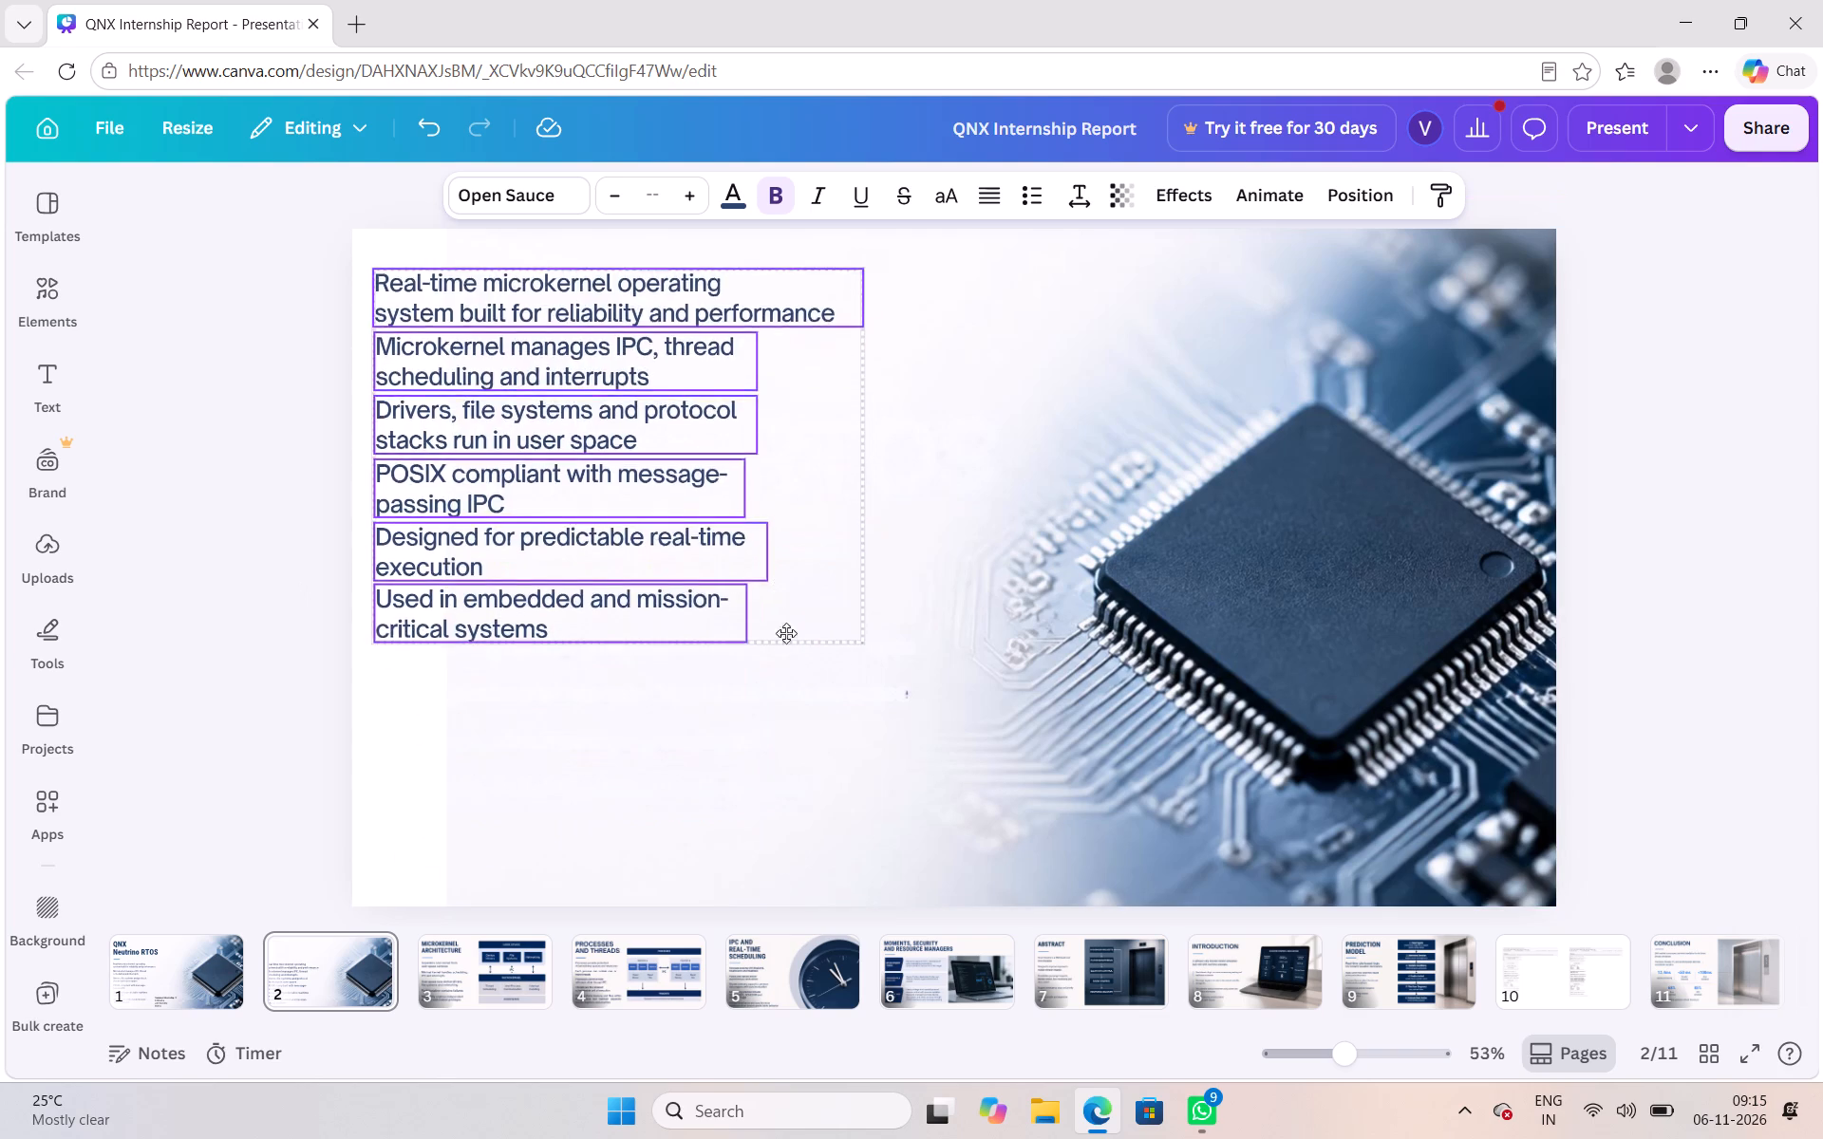
{"action": "left_click_drag", "start_coordinate": [786, 633], "coordinate": [793, 726]}
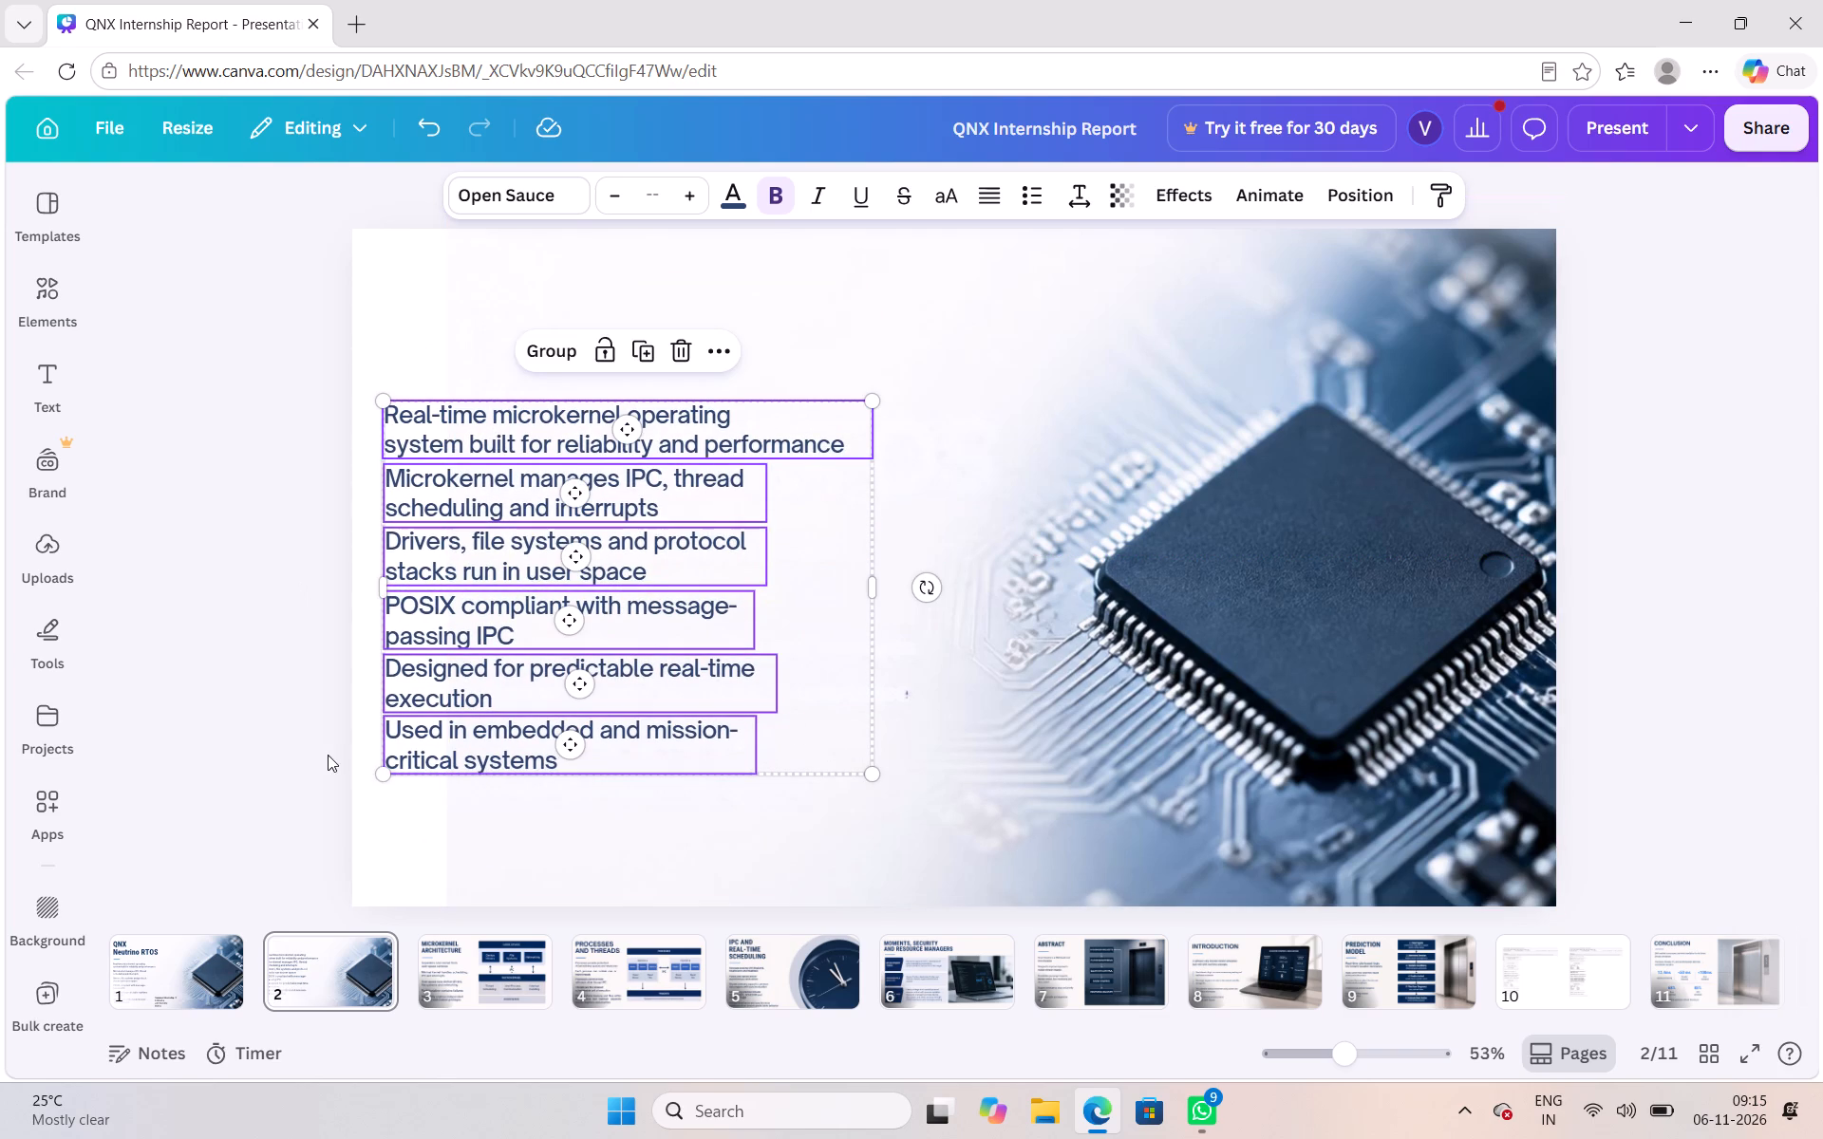
{"action": "left_click", "coordinate": [261, 765]}
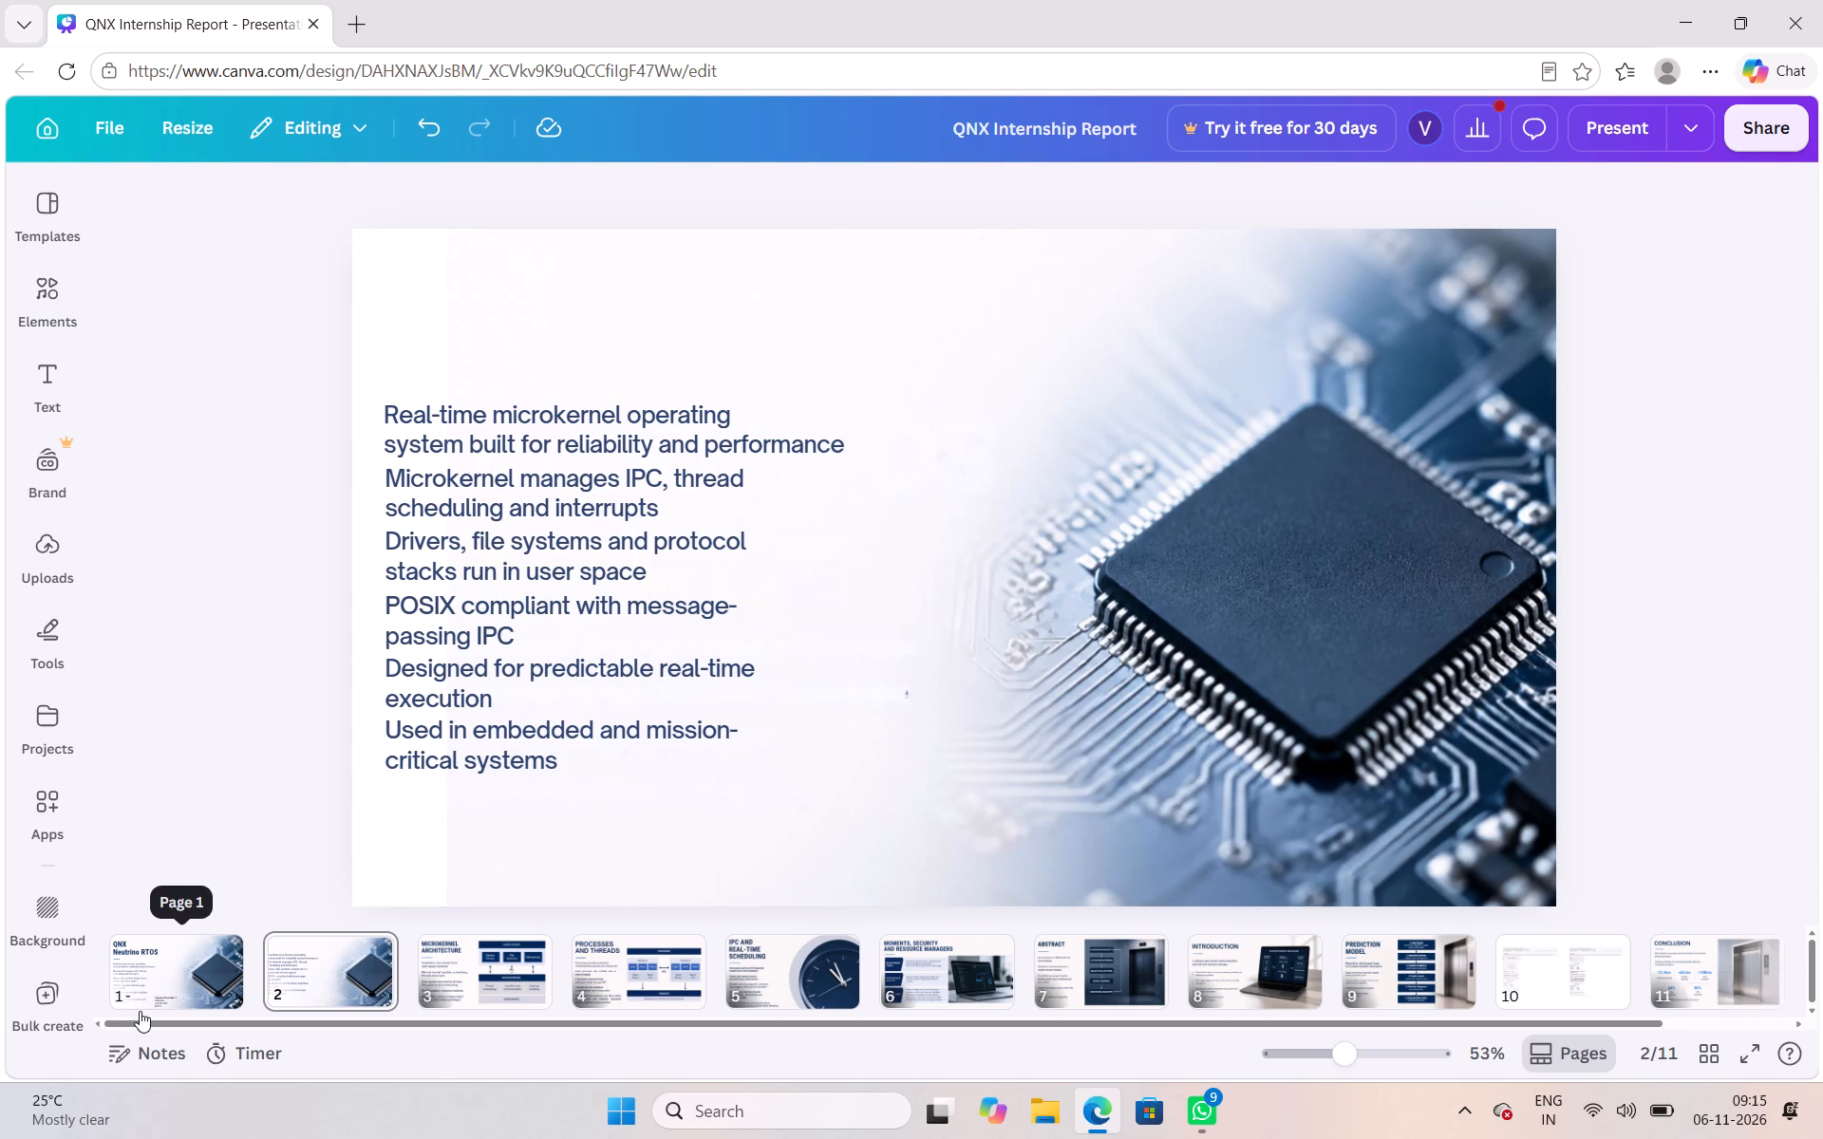
Copy the "QNX Neutrino RTOS" title from page 1 onto page 2 and place it above the paragraphs.
{"action": "left_click", "coordinate": [170, 963]}
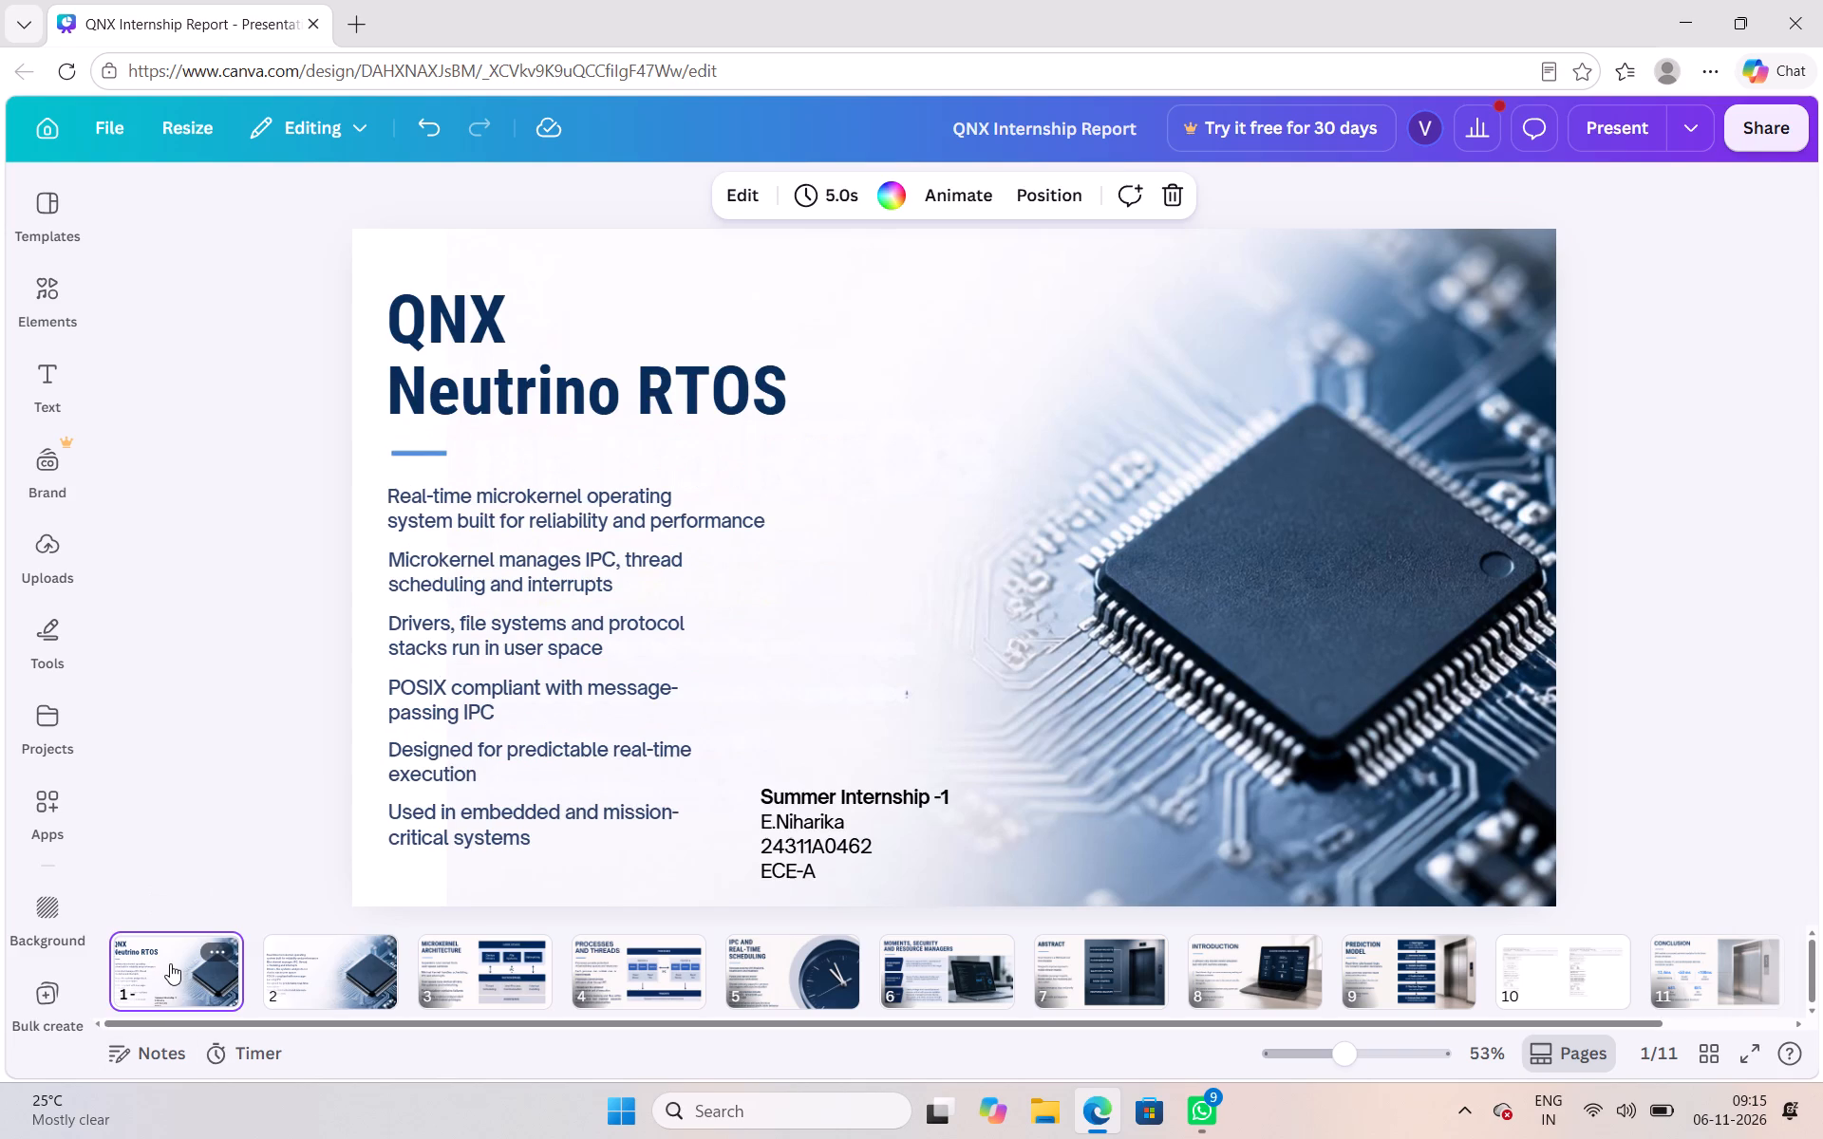
{"action": "left_click", "coordinate": [435, 371]}
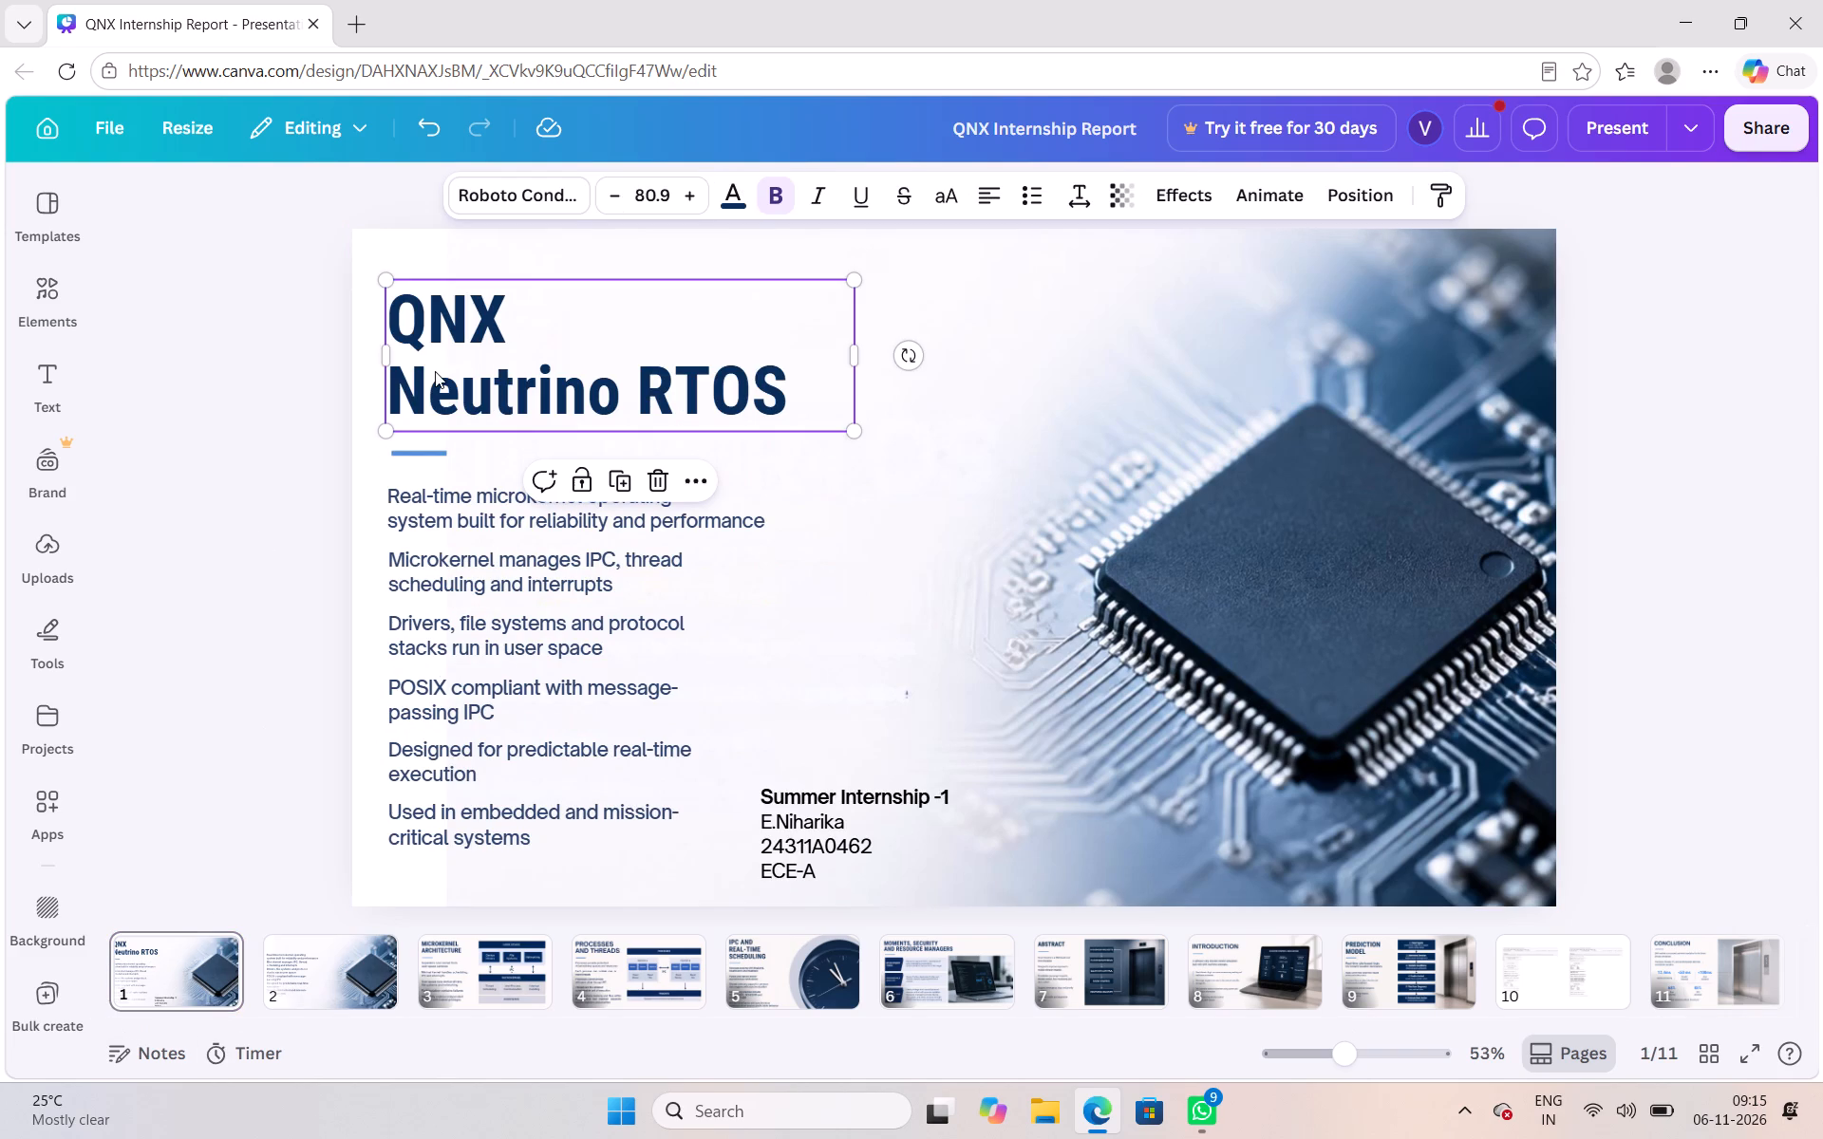
{"action": "key", "text": "ctrl+c"}
{"action": "left_click", "coordinate": [329, 1000]}
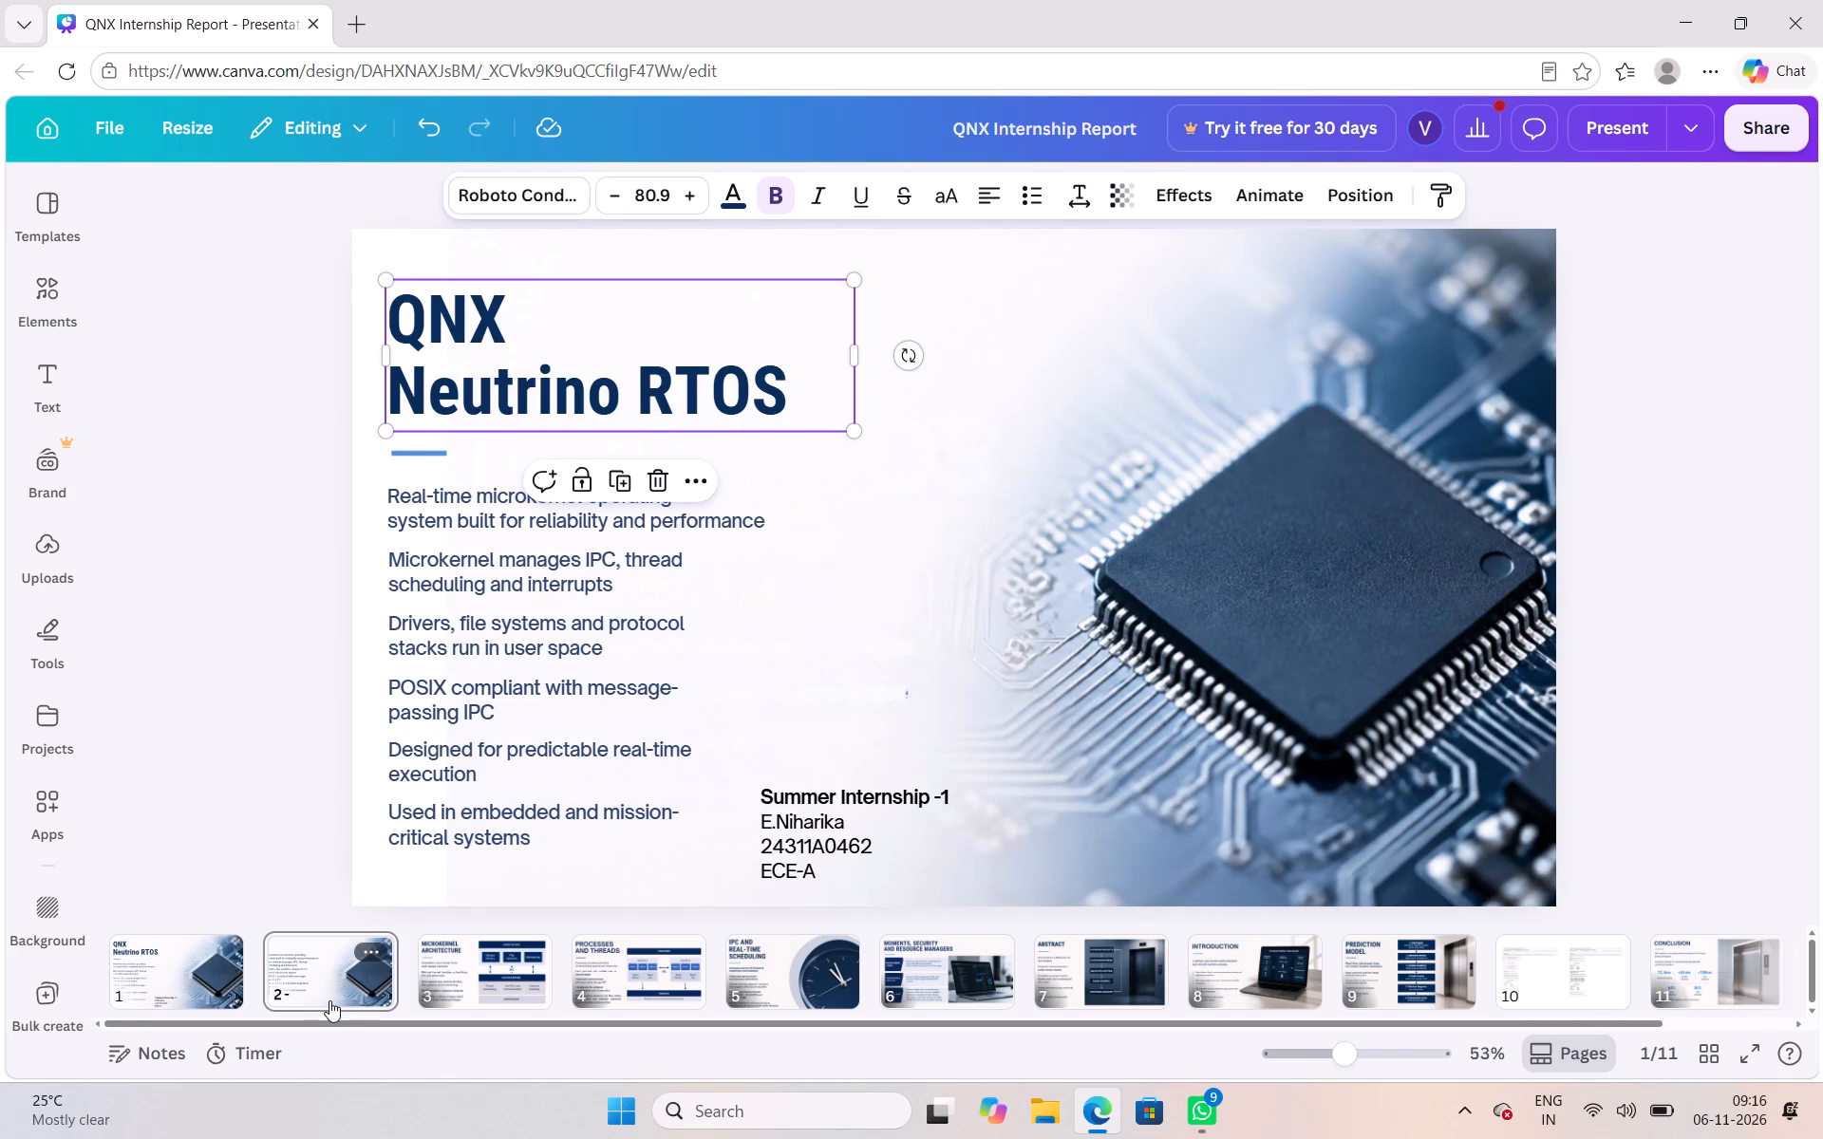
{"action": "key", "text": "ctrl+v"}
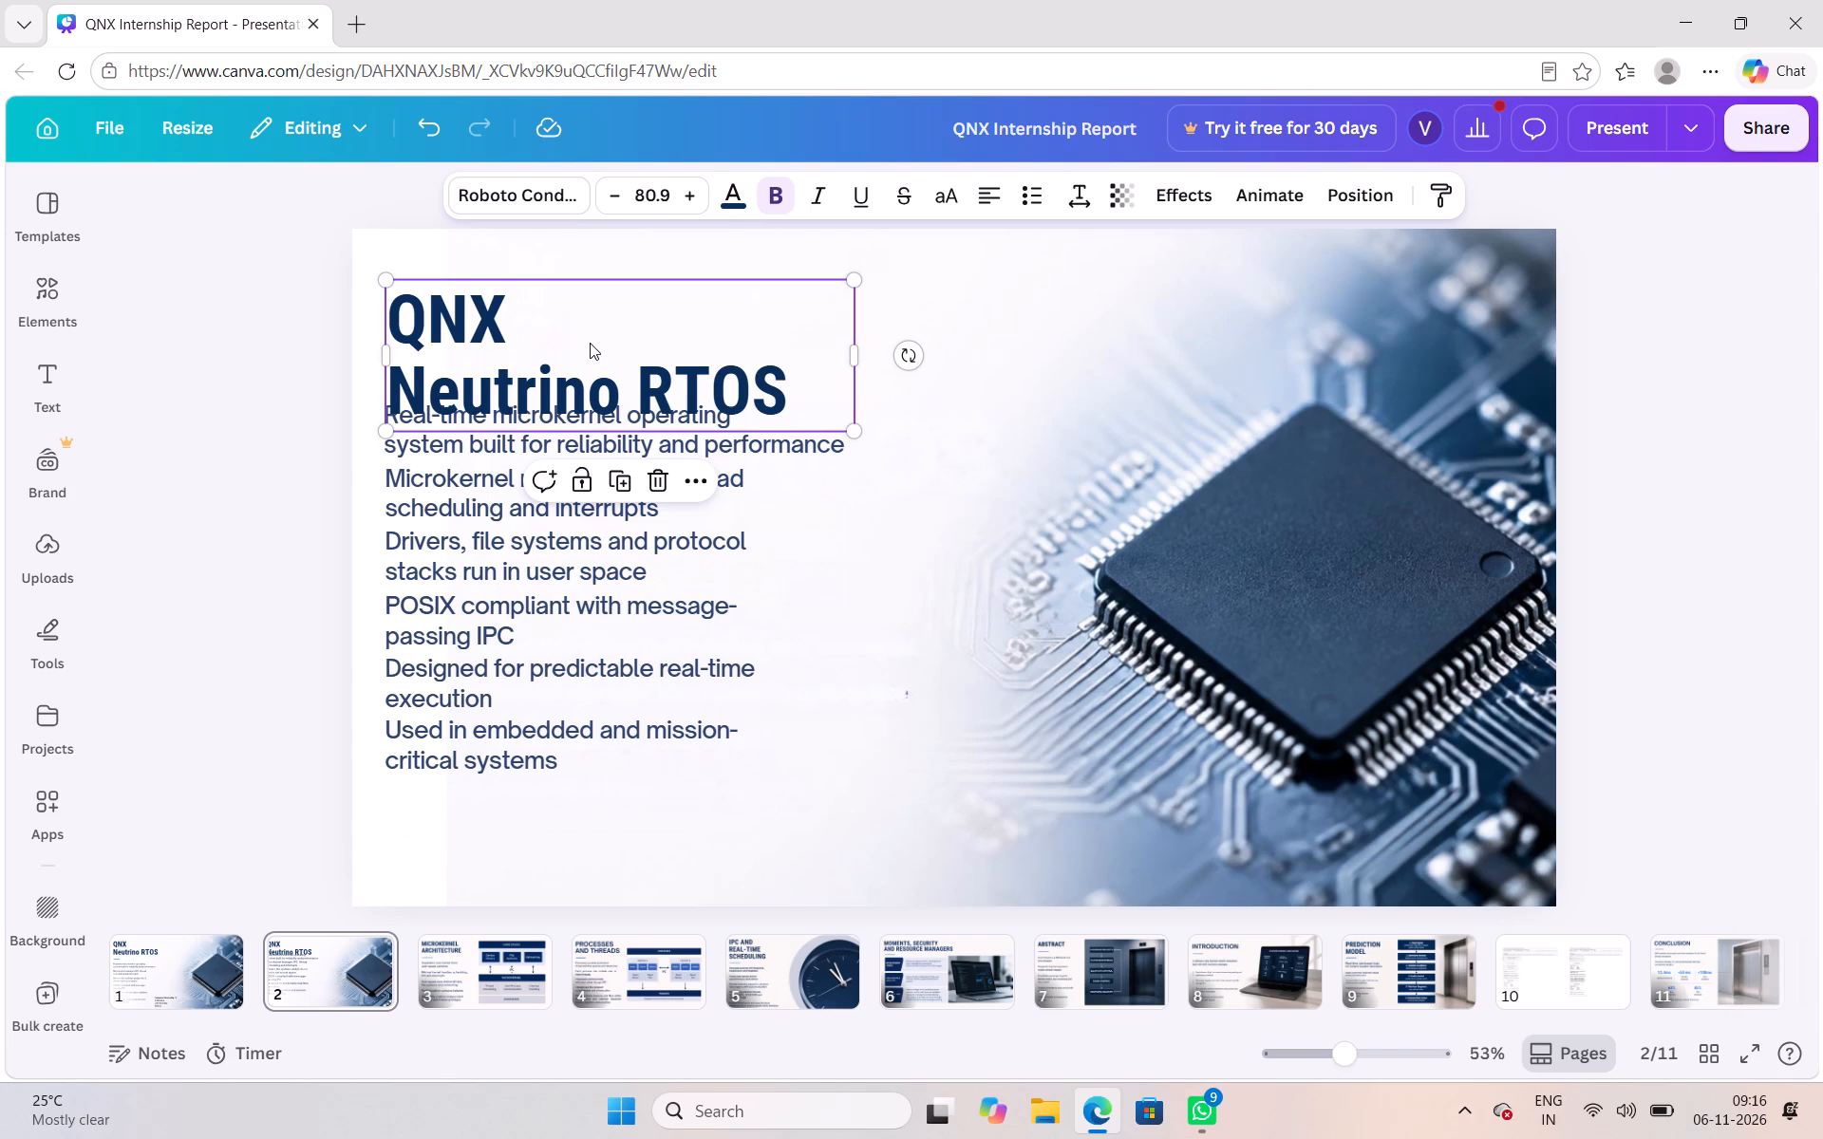
{"action": "left_click_drag", "start_coordinate": [590, 343], "coordinate": [587, 306]}
Replace page 2's title text with "Introduction" and move the heading slightly down toward the paragraphs.
{"action": "double_click", "coordinate": [587, 306]}
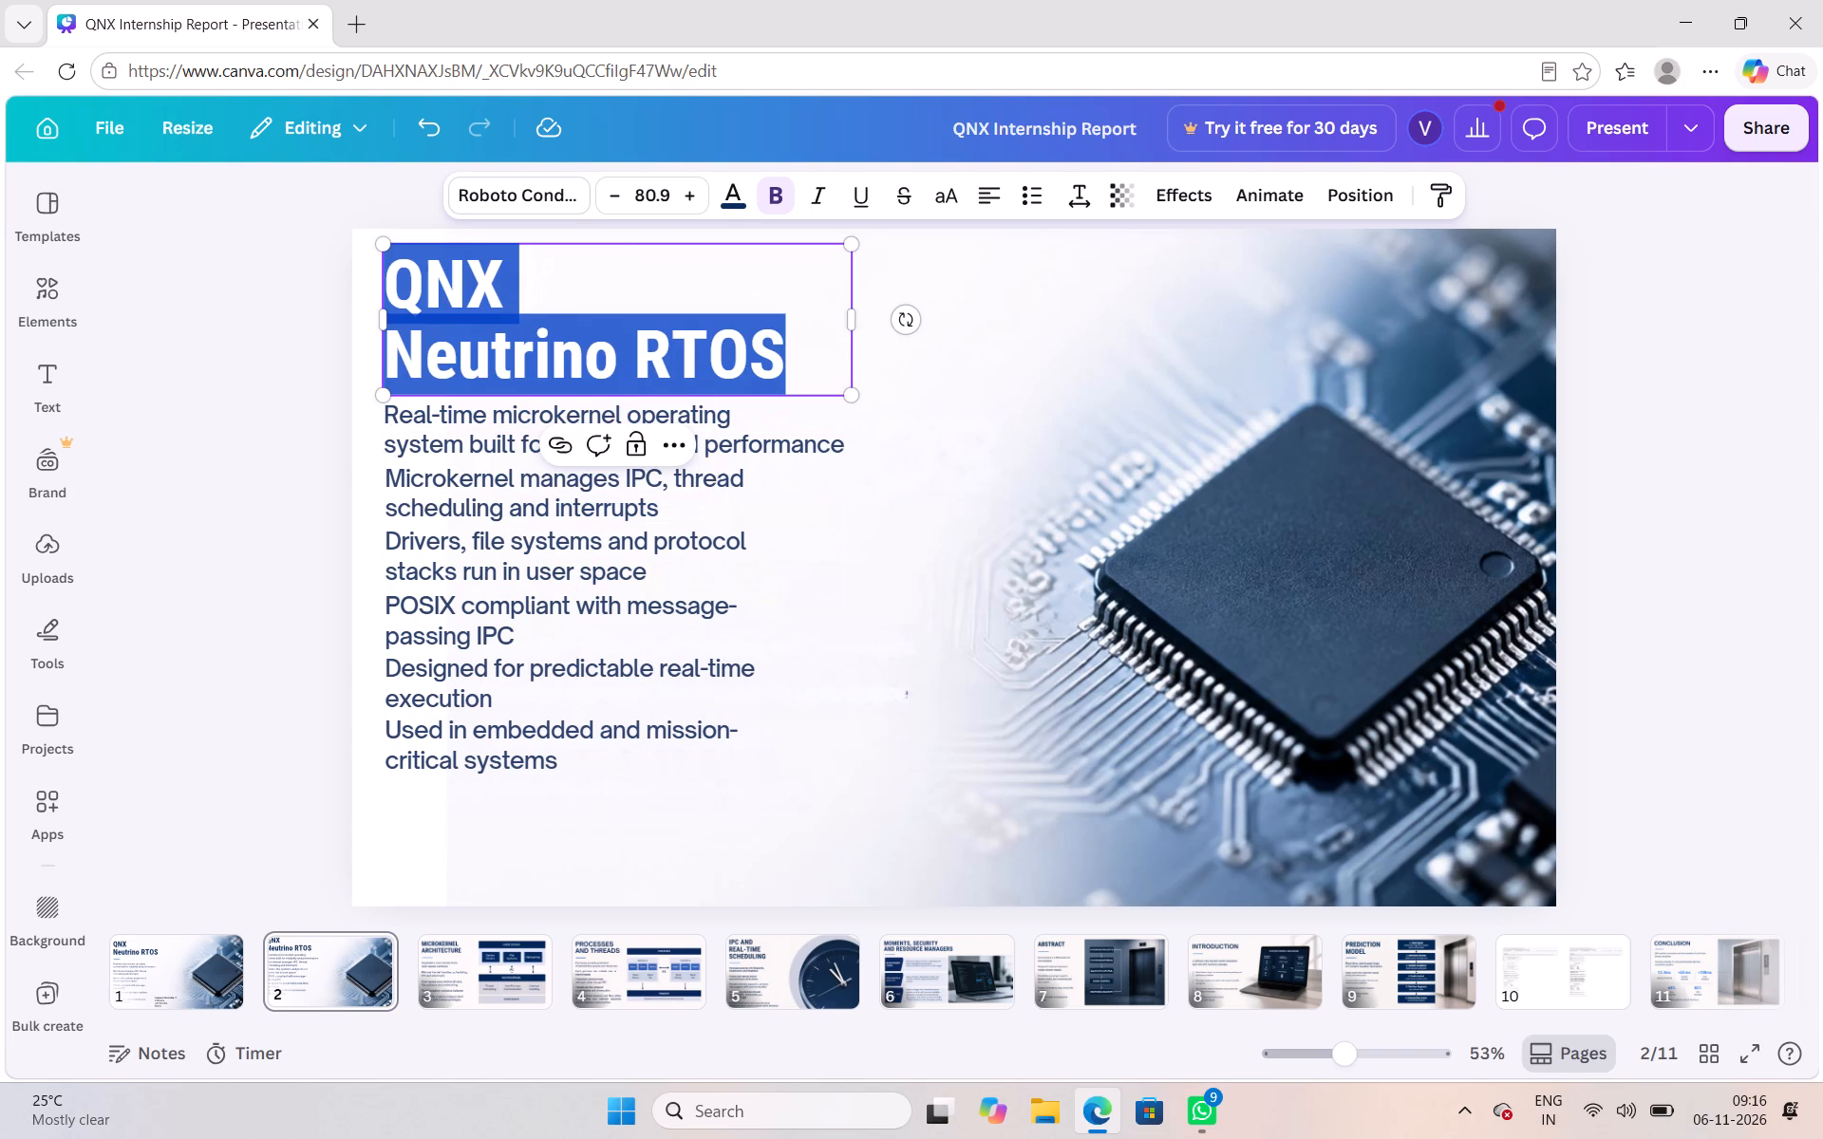
{"action": "type", "text": "Ind"}
{"action": "key", "text": "BackSpace"}
{"action": "type", "text": "tros"}
{"action": "key", "text": "BackSpace"}
{"action": "type", "text": "ductio"}
{"action": "key", "text": "n"}
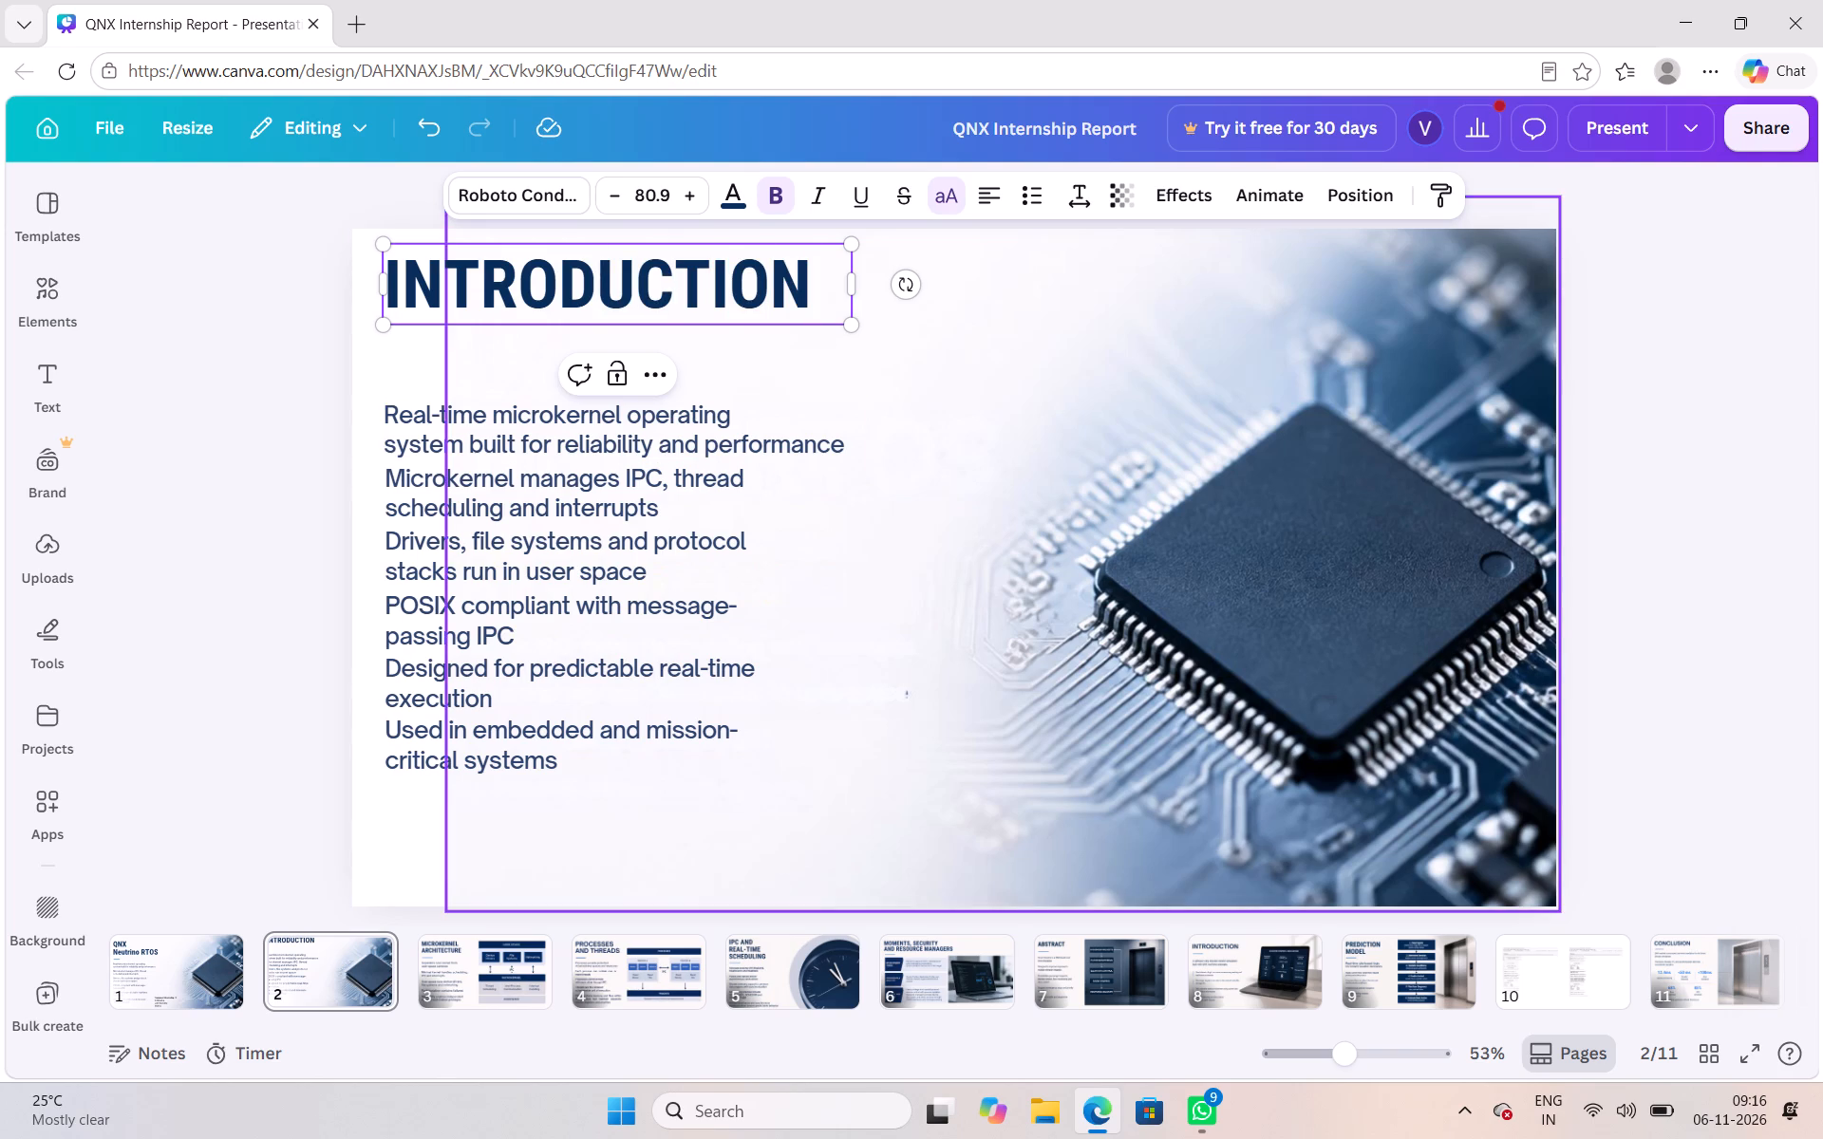
{"action": "left_click", "coordinate": [199, 393]}
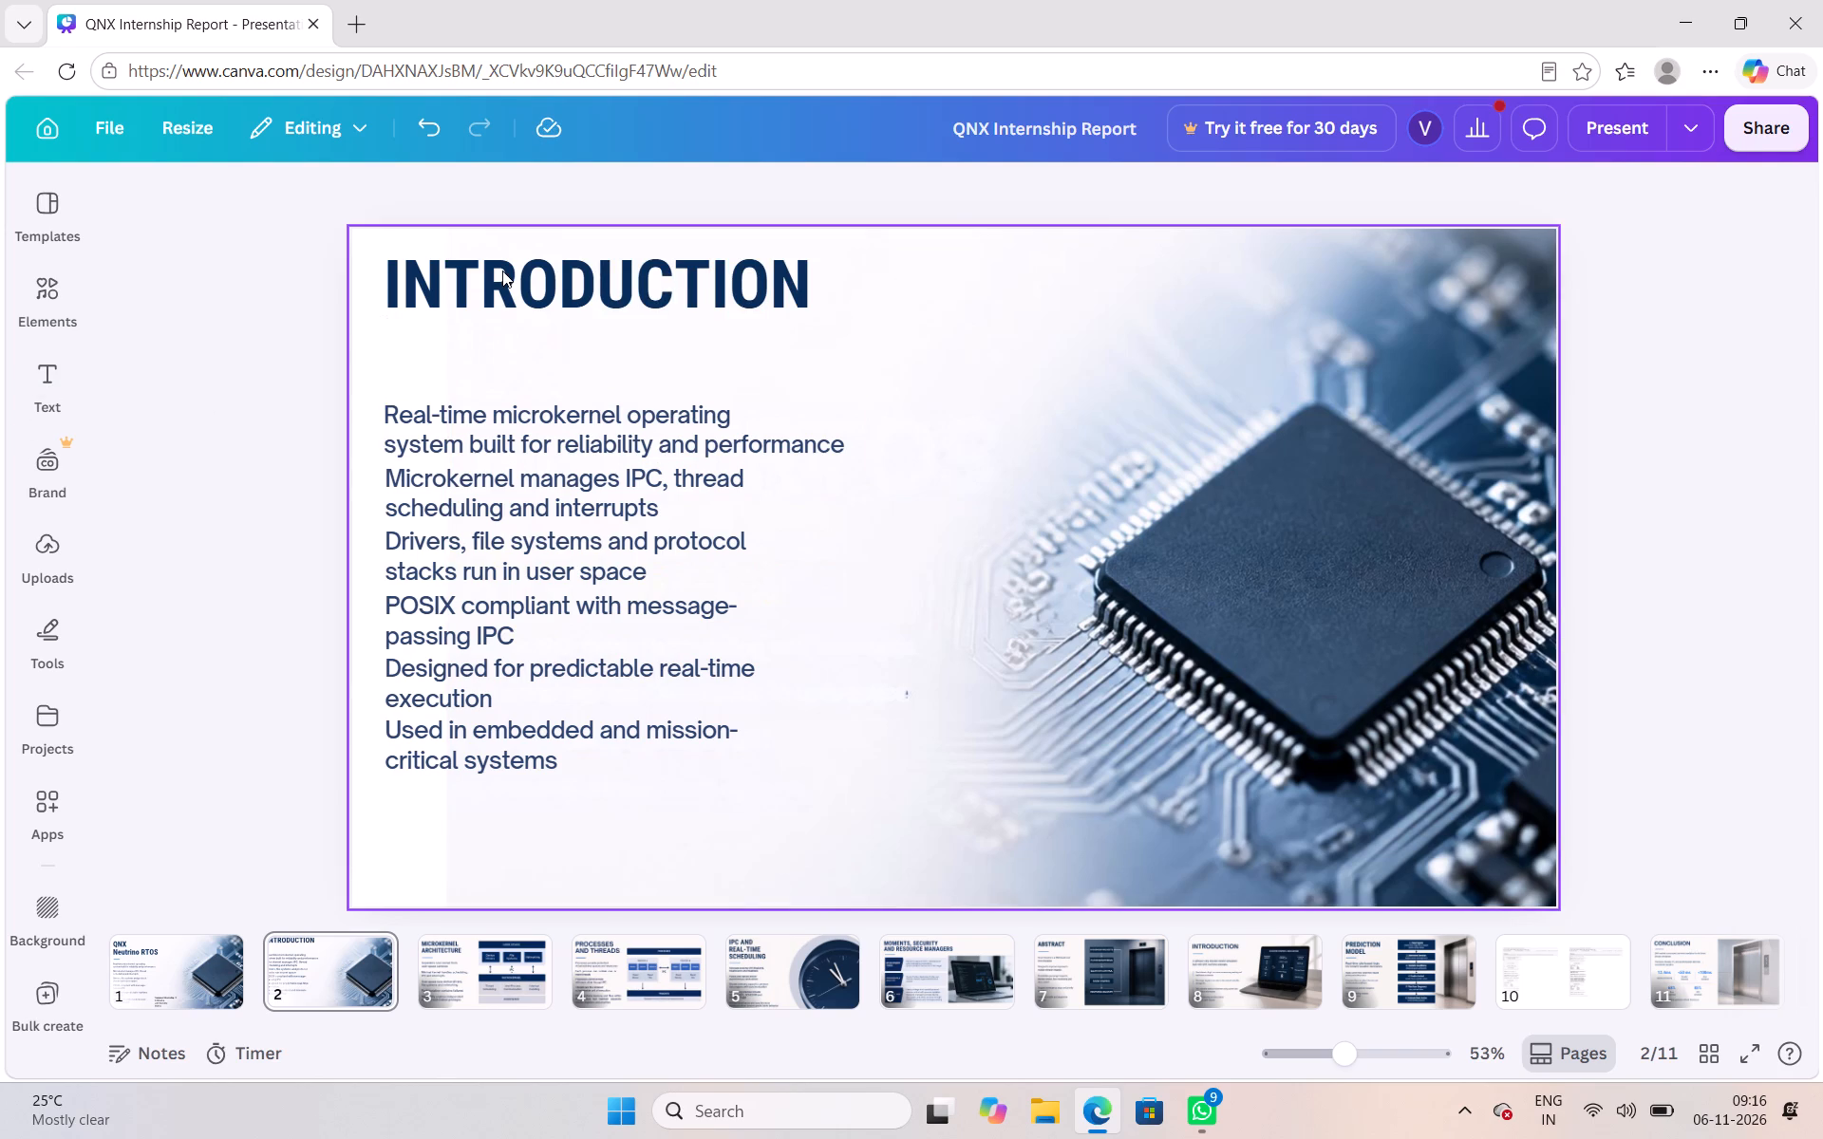
{"action": "left_click_drag", "start_coordinate": [502, 271], "coordinate": [501, 309]}
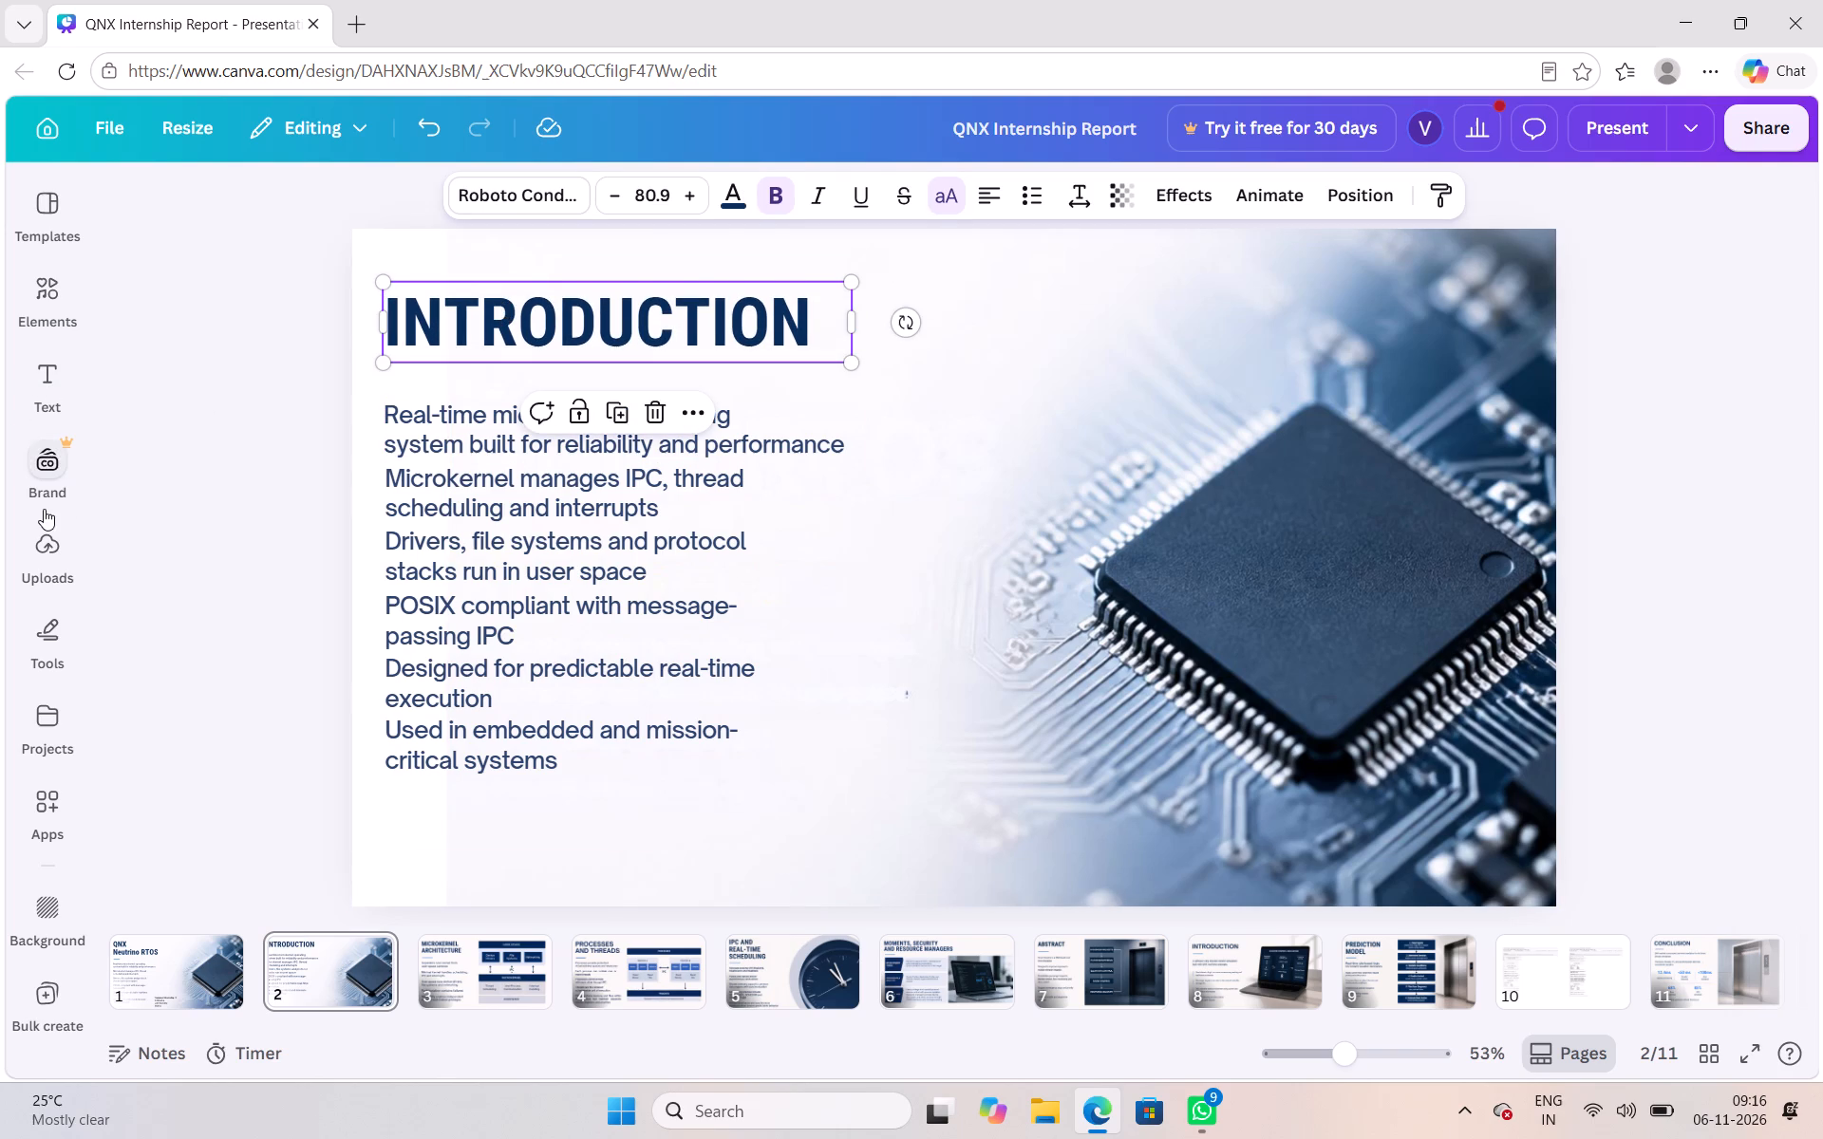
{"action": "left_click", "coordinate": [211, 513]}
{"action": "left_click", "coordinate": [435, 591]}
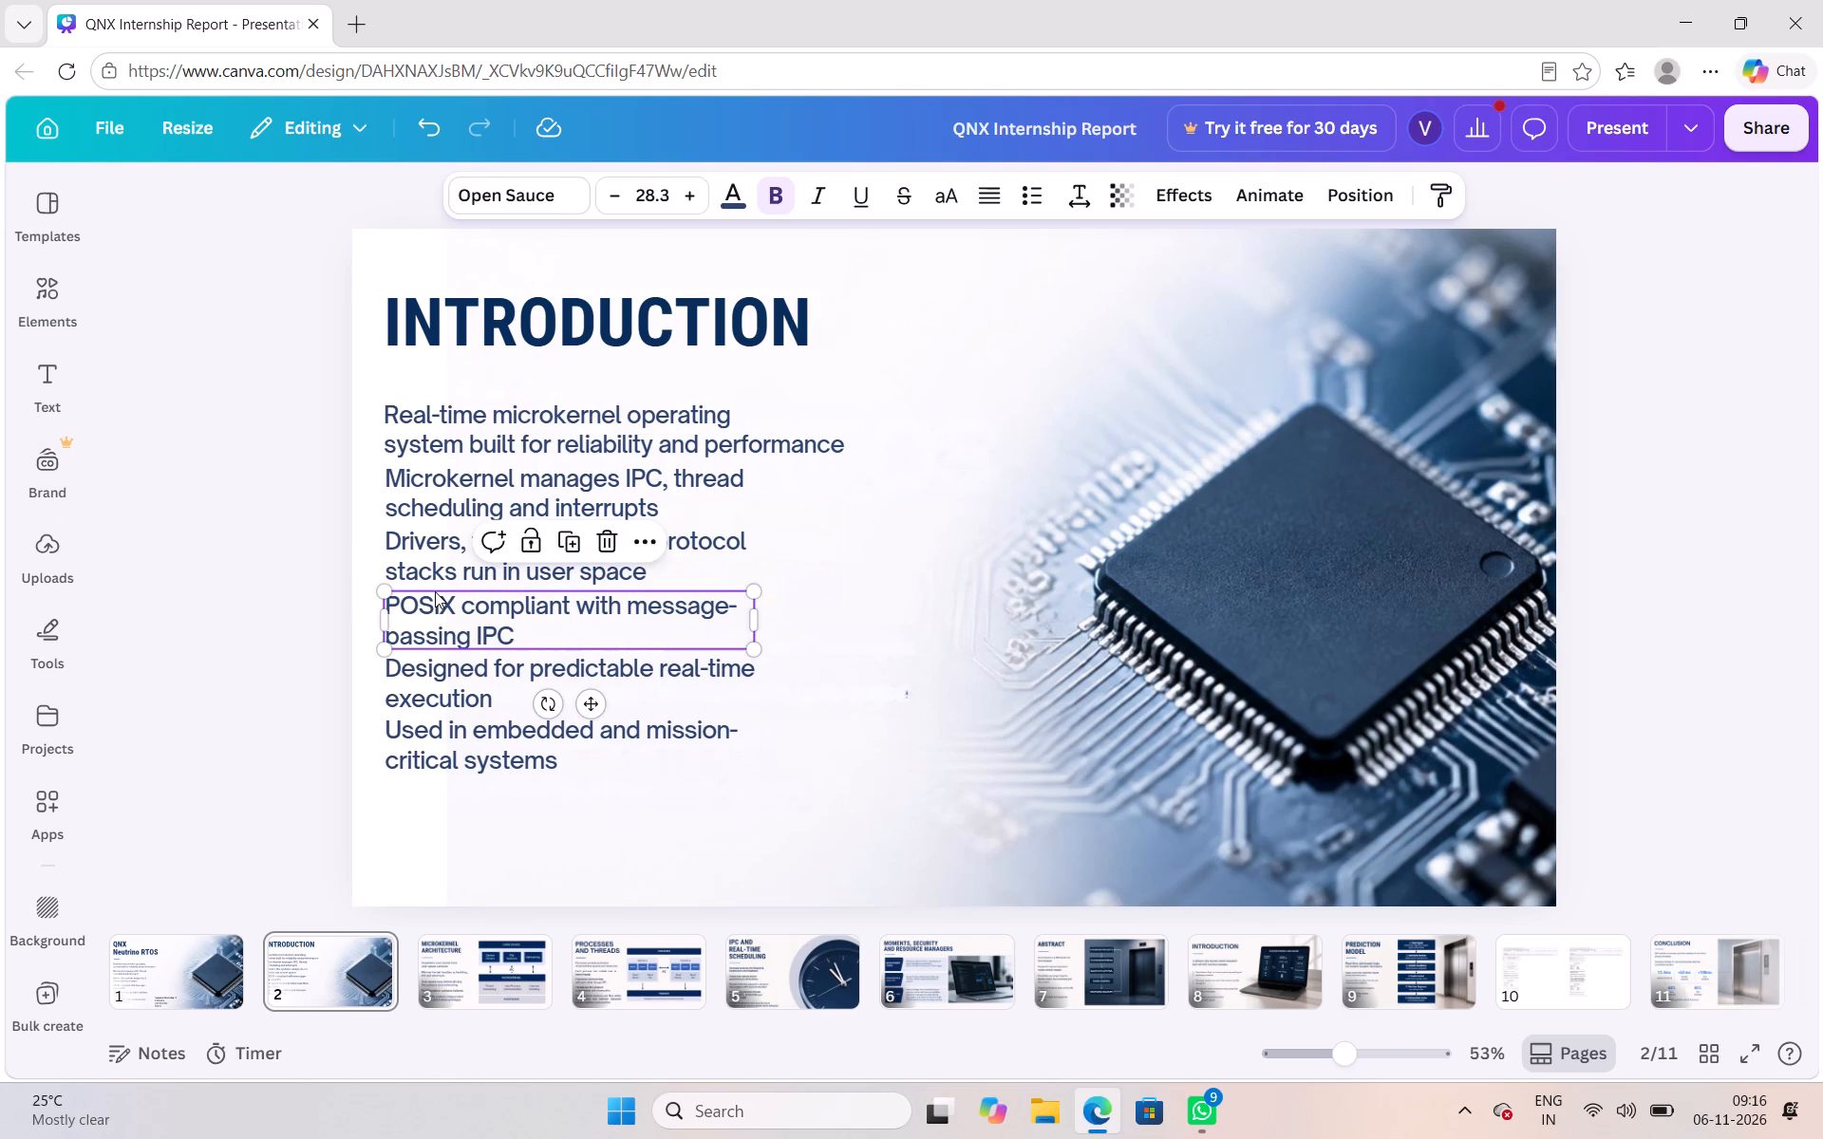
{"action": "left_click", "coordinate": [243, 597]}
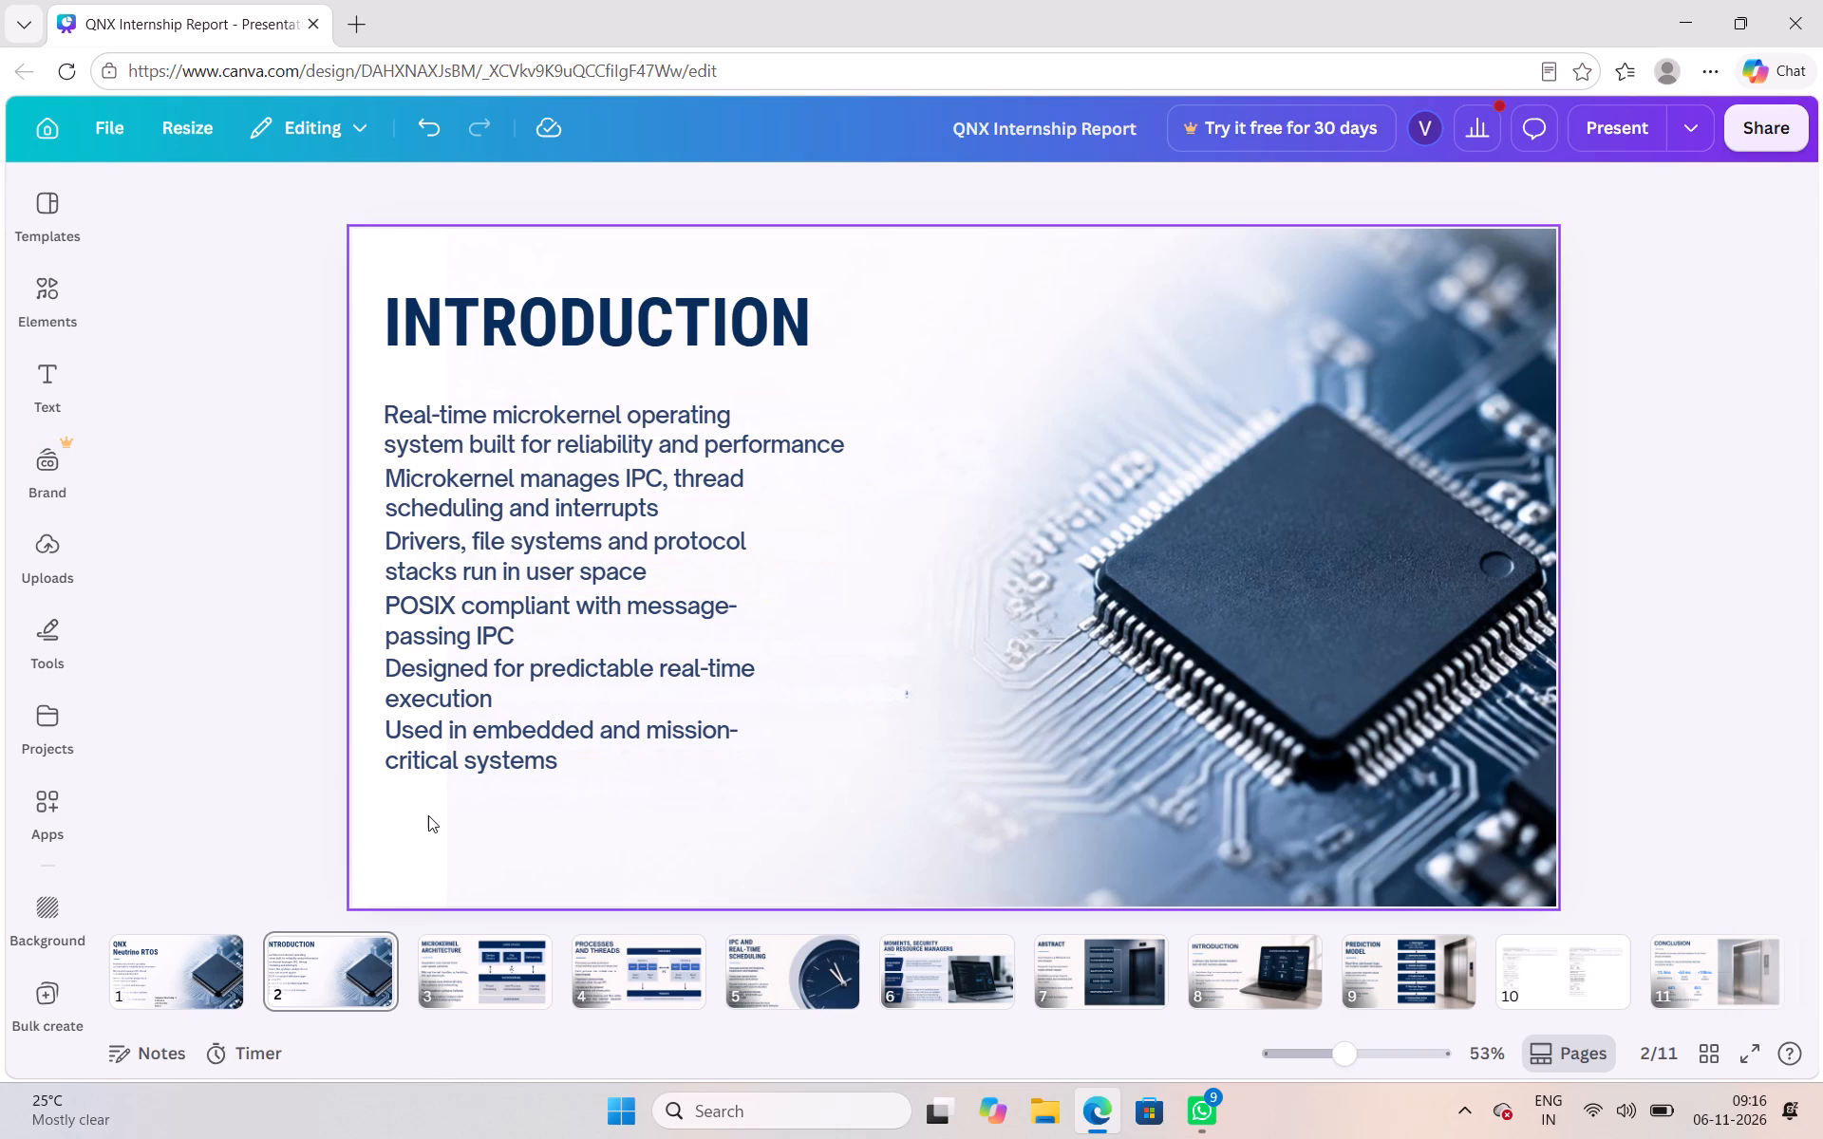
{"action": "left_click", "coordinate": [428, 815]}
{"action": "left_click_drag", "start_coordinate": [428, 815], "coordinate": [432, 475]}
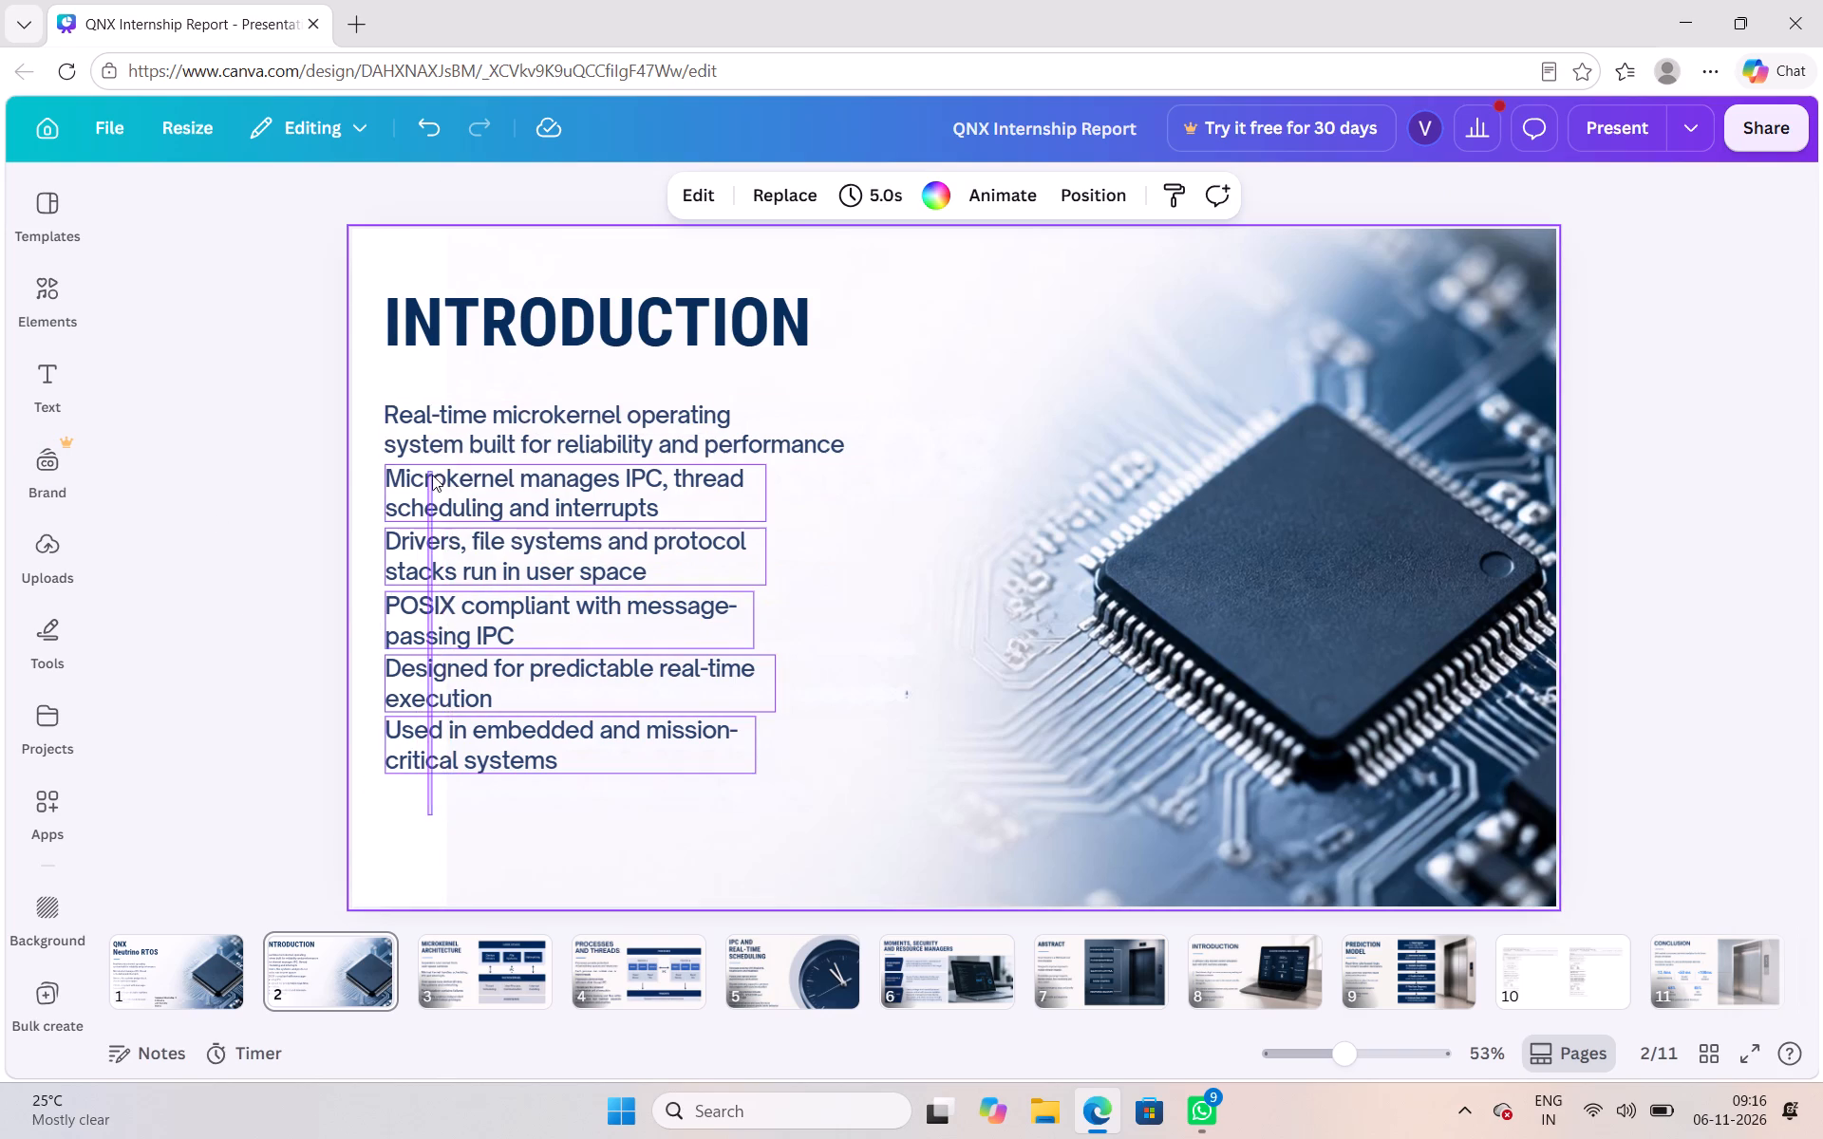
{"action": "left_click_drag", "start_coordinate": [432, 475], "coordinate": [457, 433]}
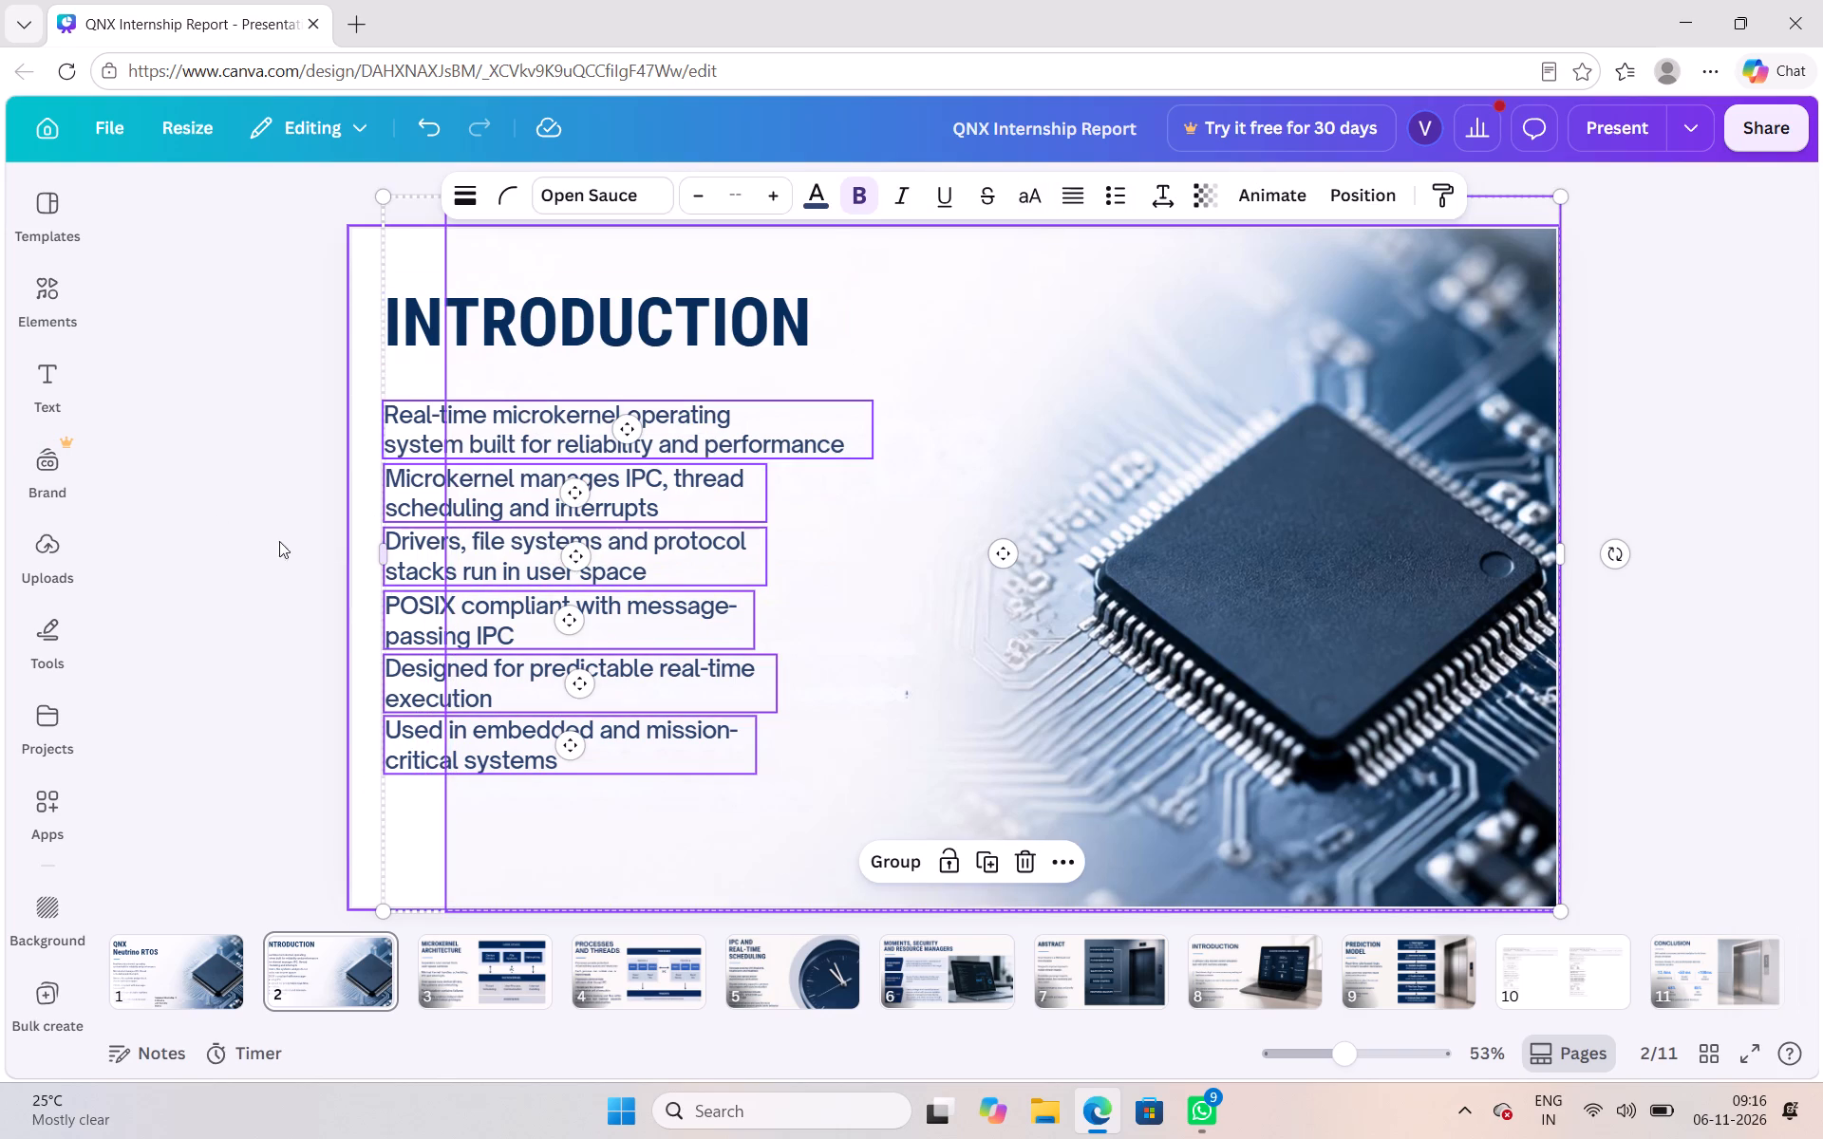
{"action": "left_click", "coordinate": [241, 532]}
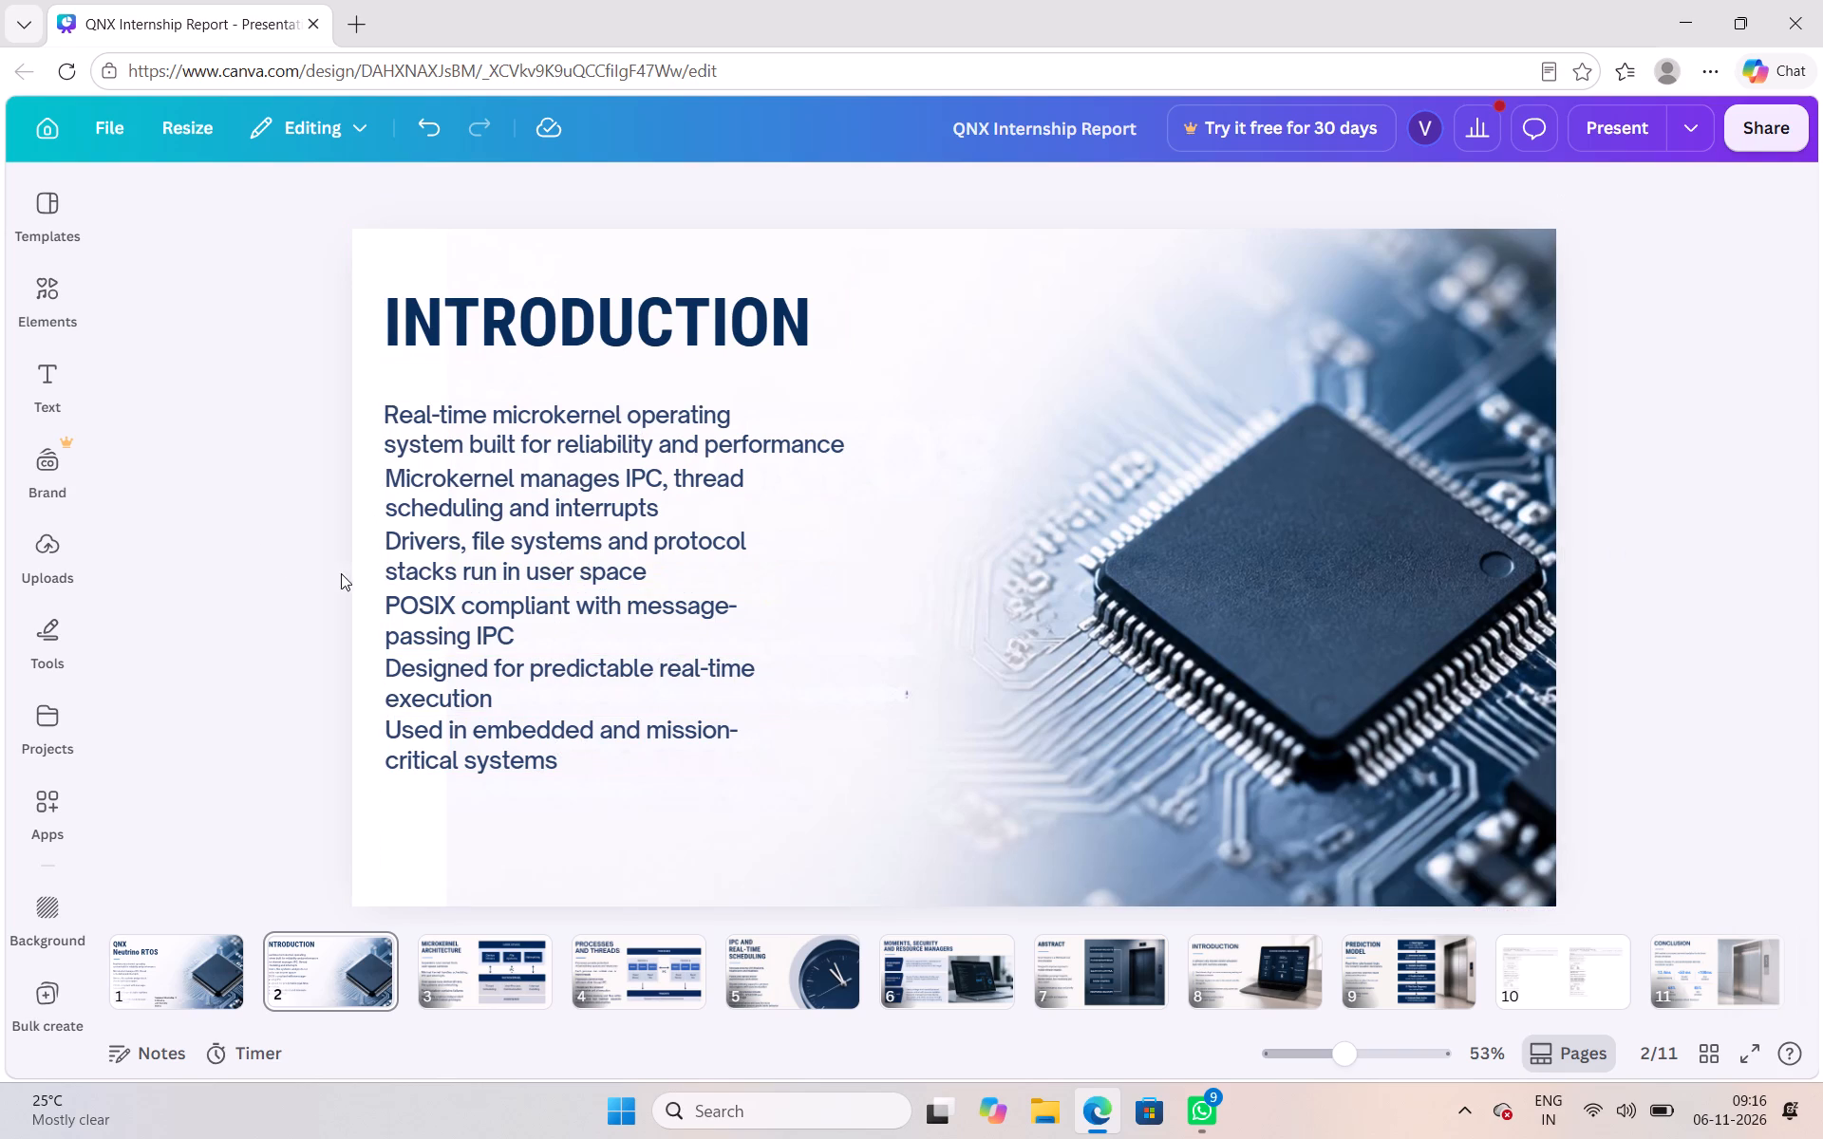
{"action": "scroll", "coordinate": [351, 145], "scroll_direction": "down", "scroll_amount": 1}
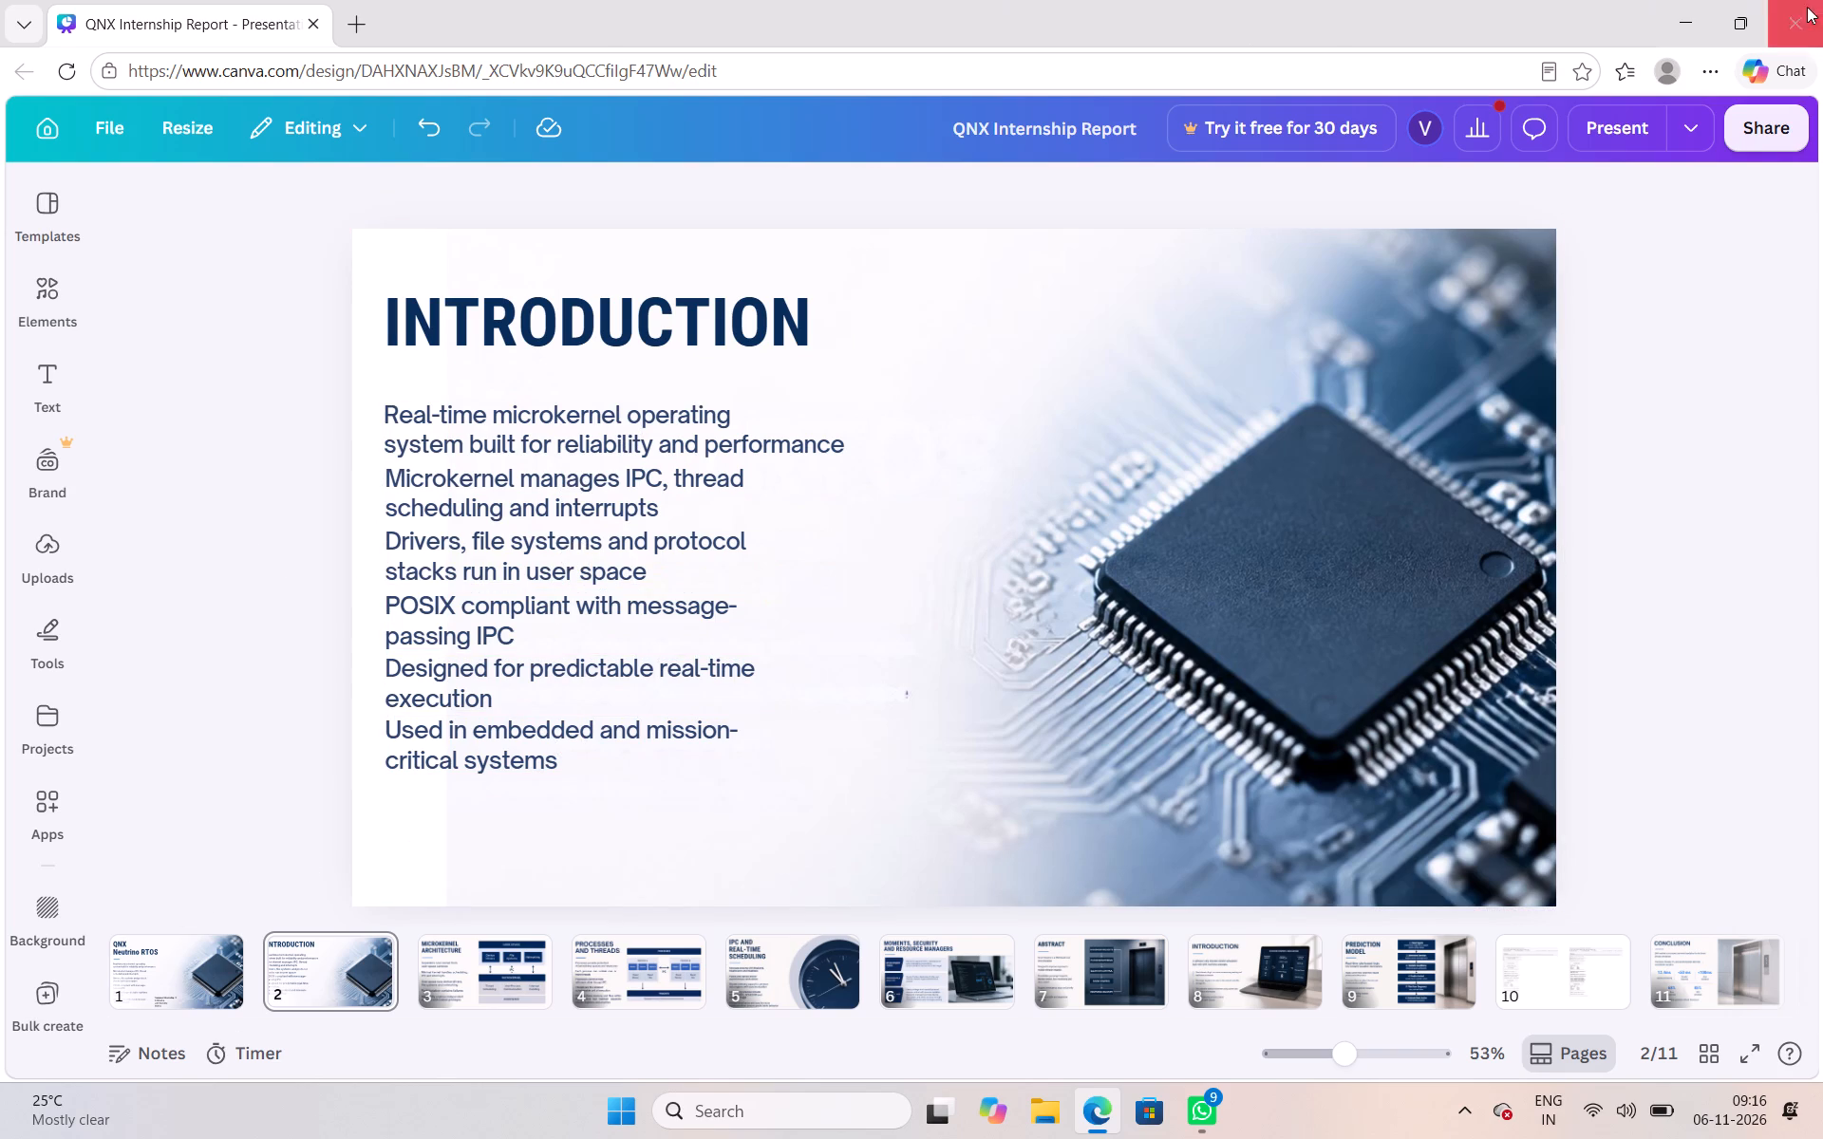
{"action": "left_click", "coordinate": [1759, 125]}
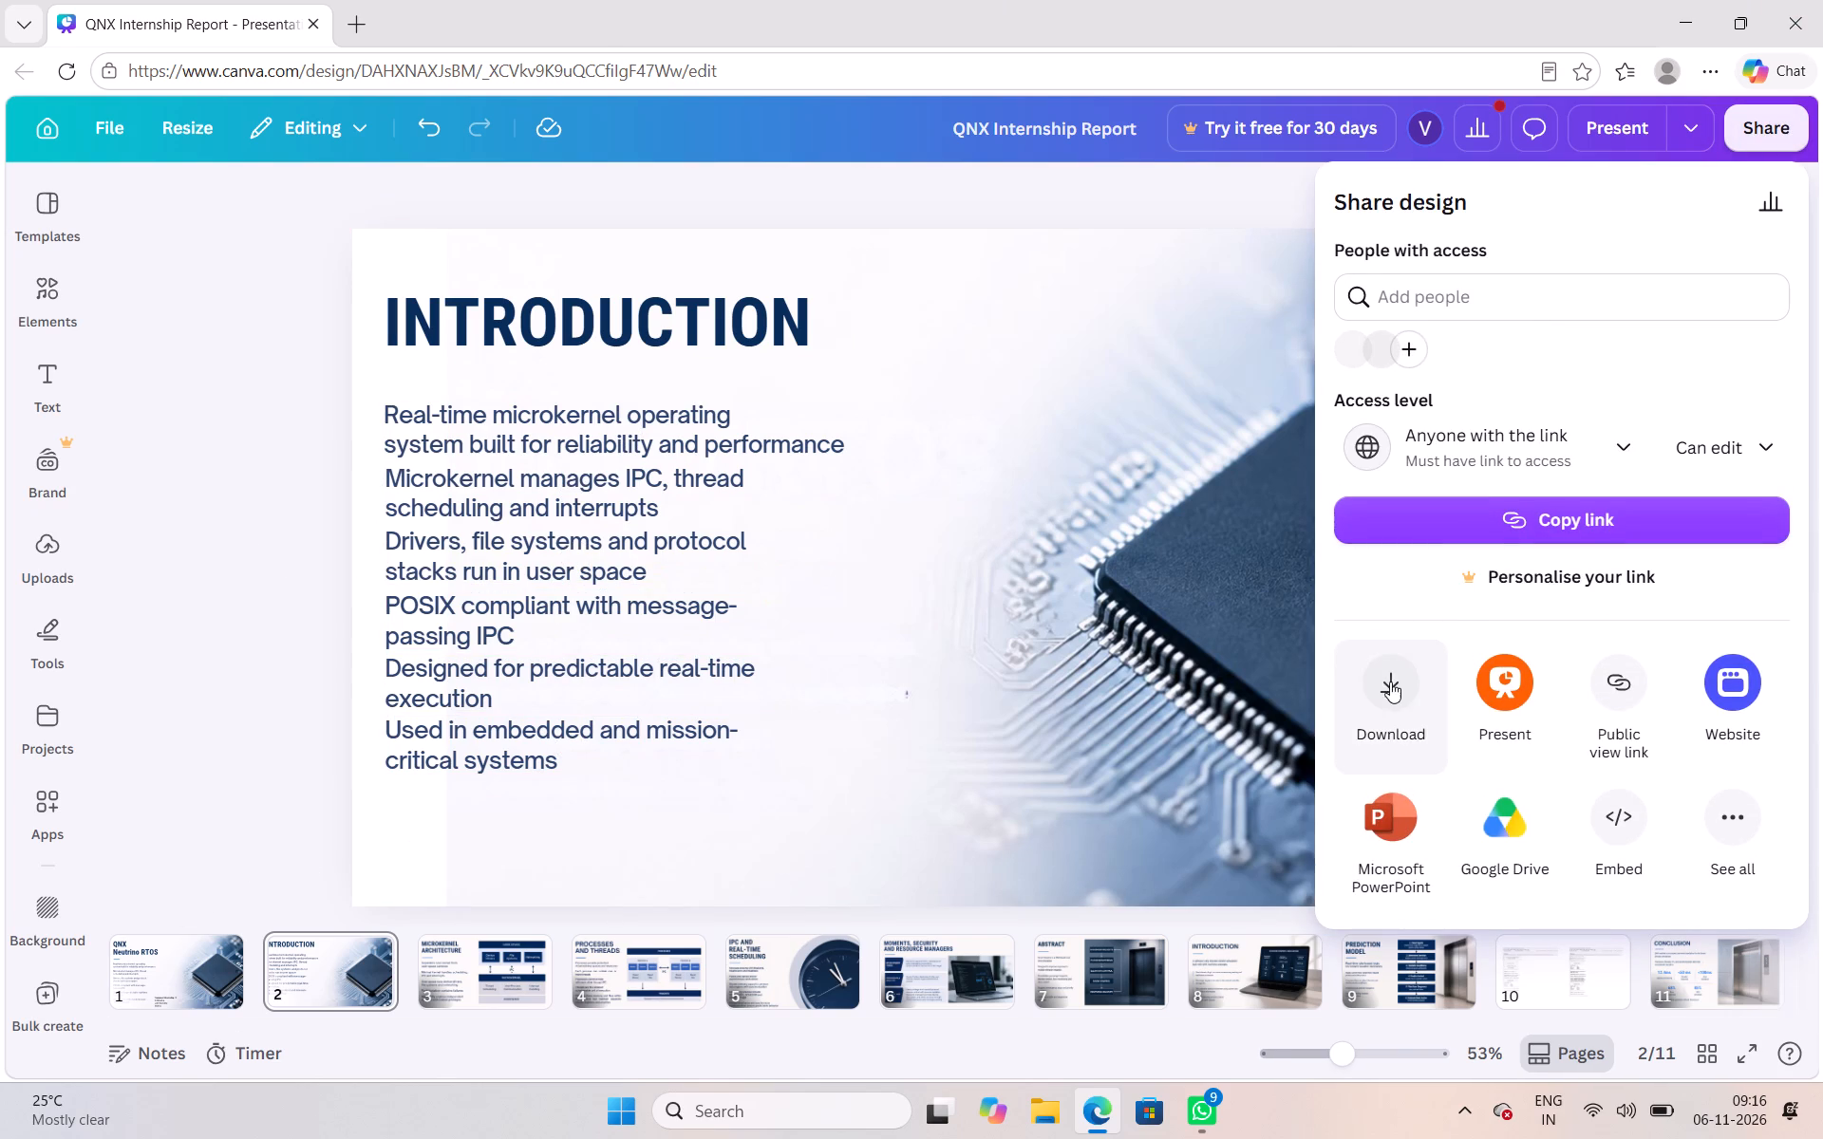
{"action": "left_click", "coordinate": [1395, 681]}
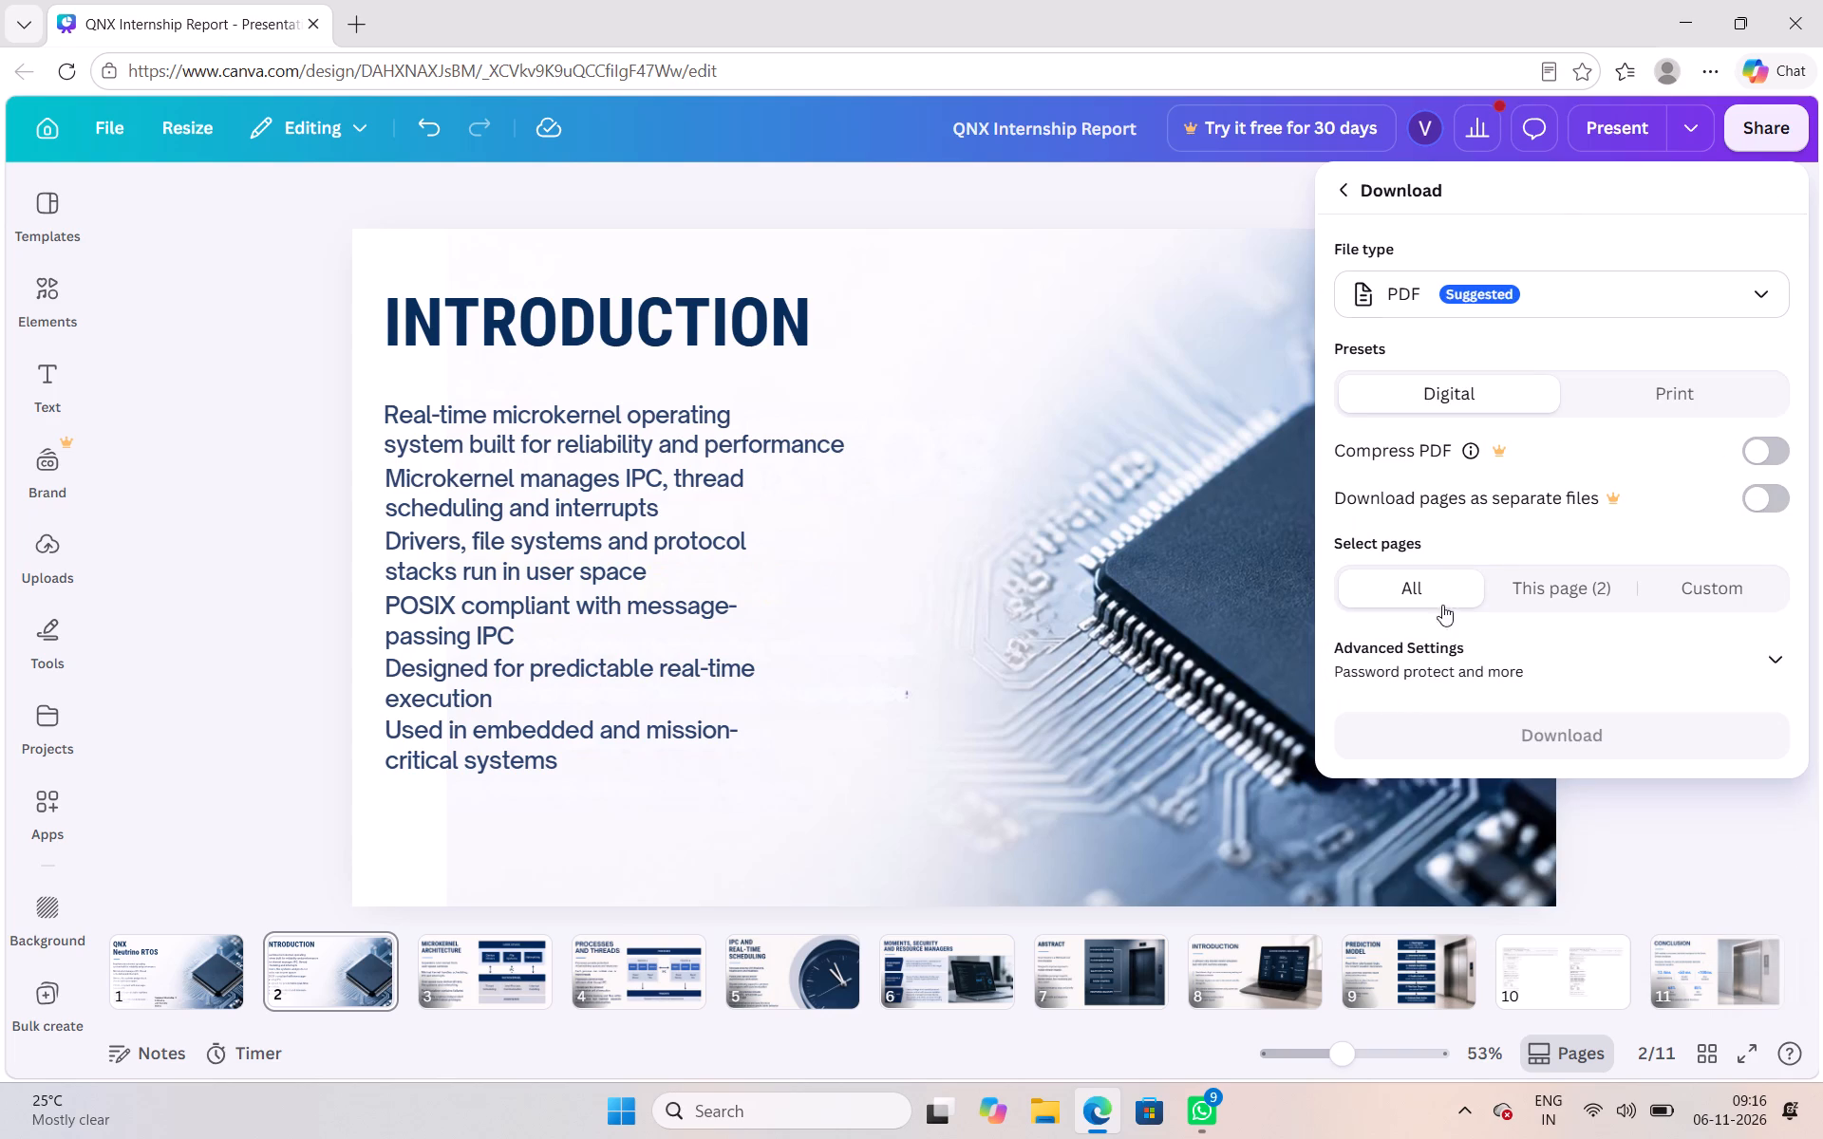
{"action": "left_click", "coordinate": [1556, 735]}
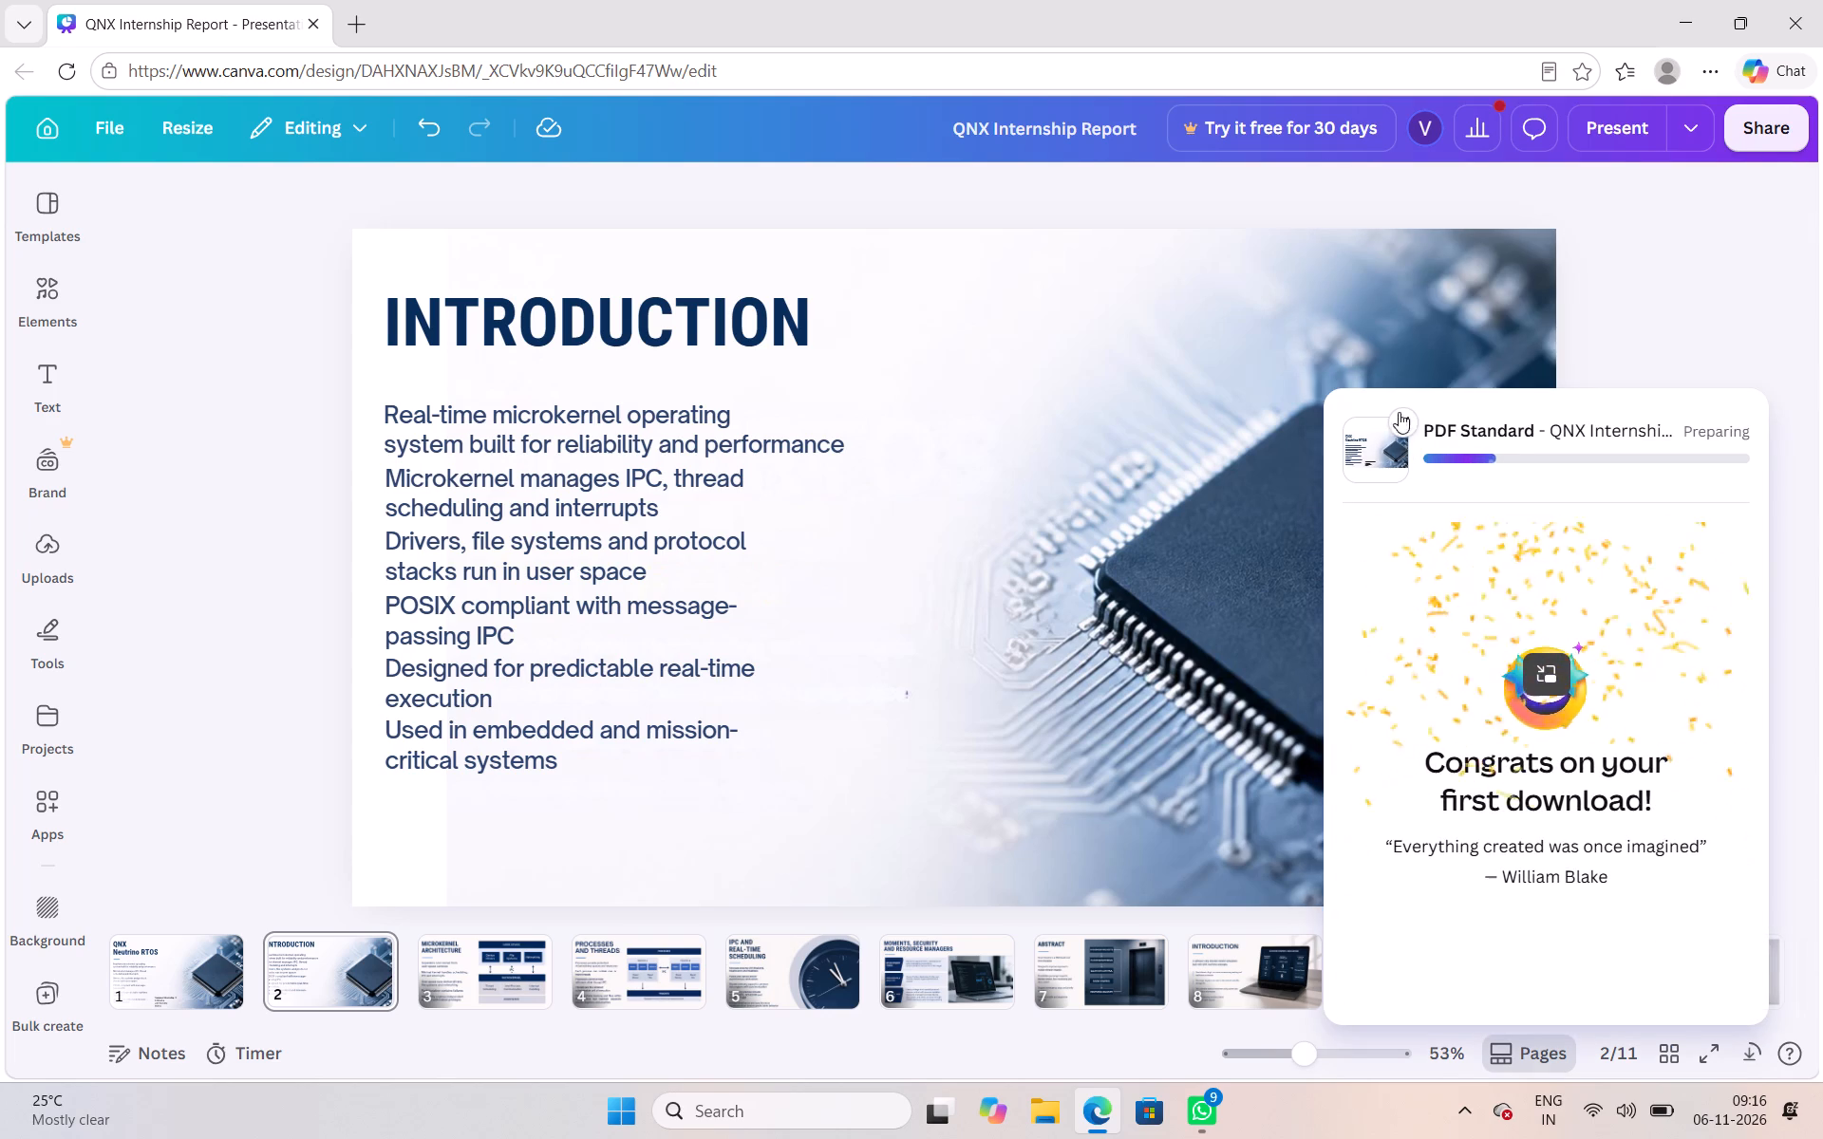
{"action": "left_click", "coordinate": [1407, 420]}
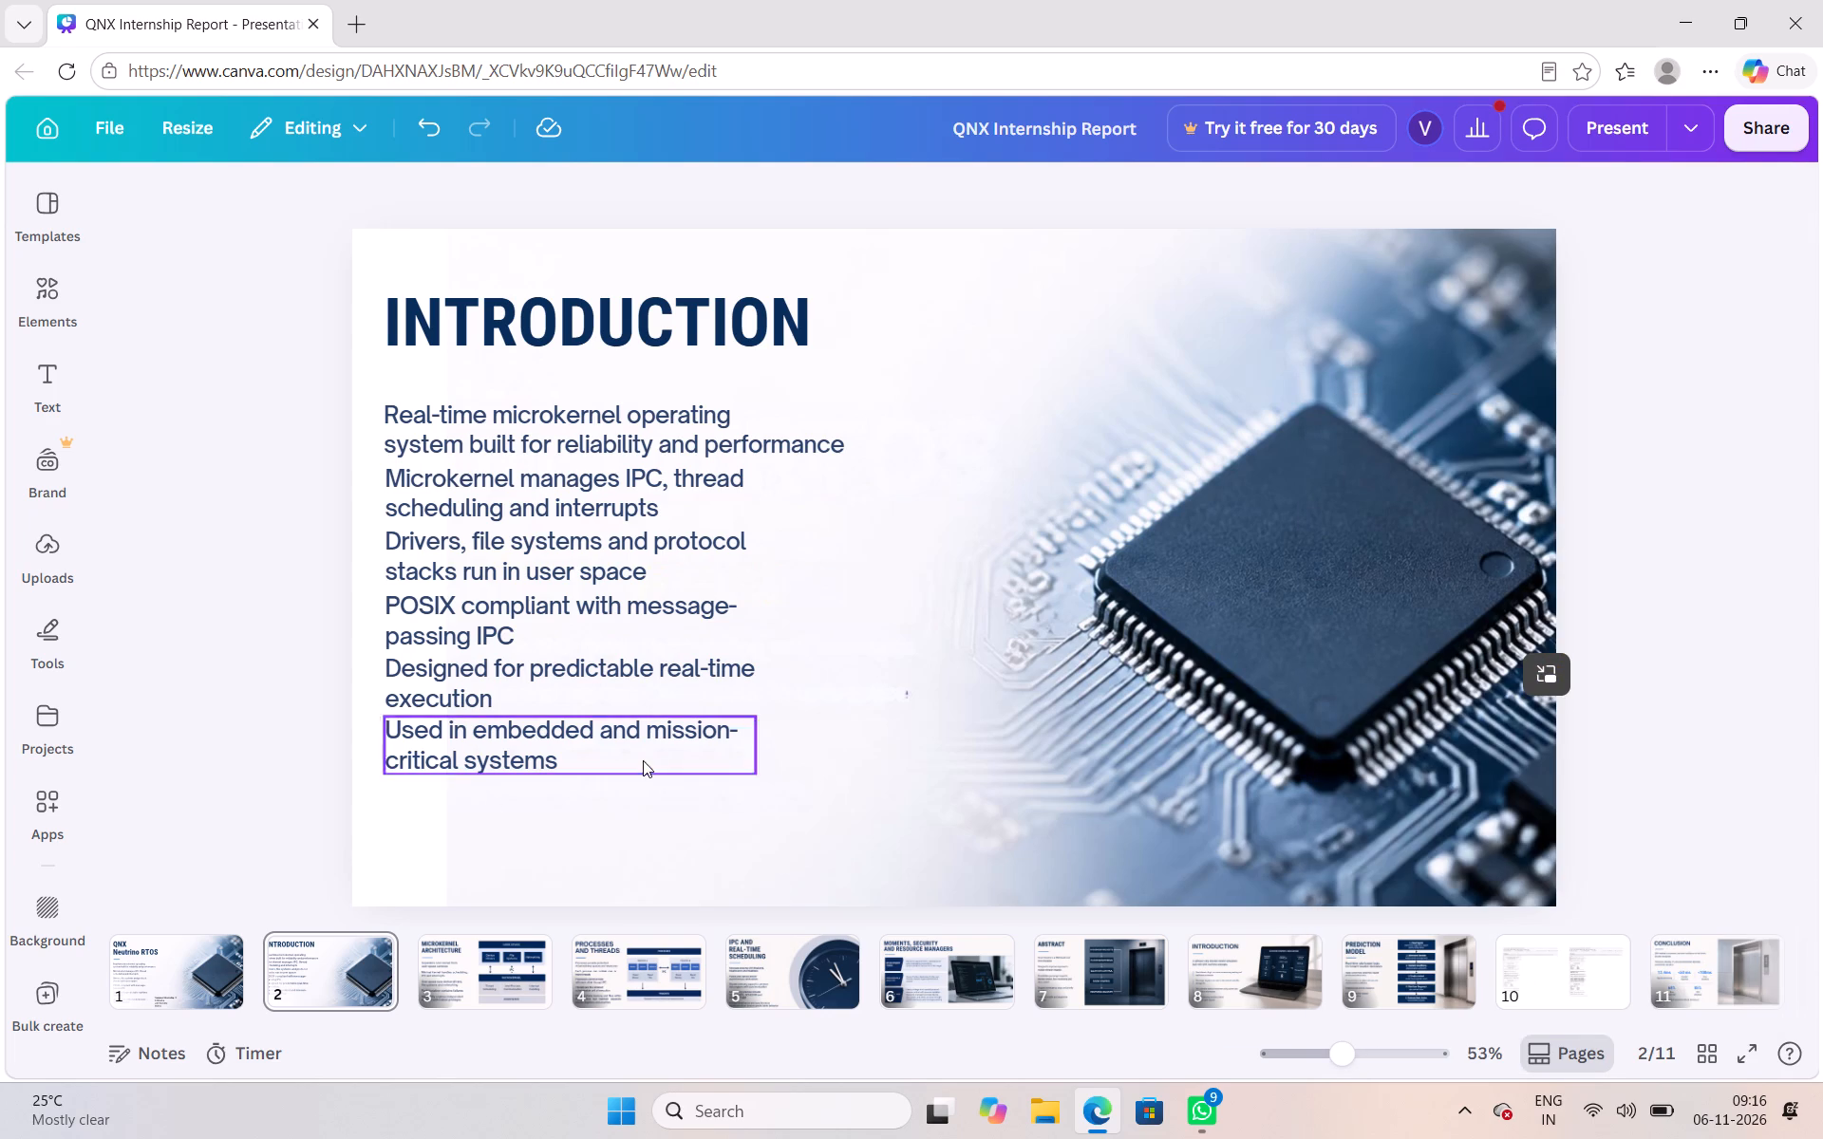
Delete the six body paragraphs from page 1, leaving the title and the internship details.
{"action": "left_click", "coordinate": [185, 961]}
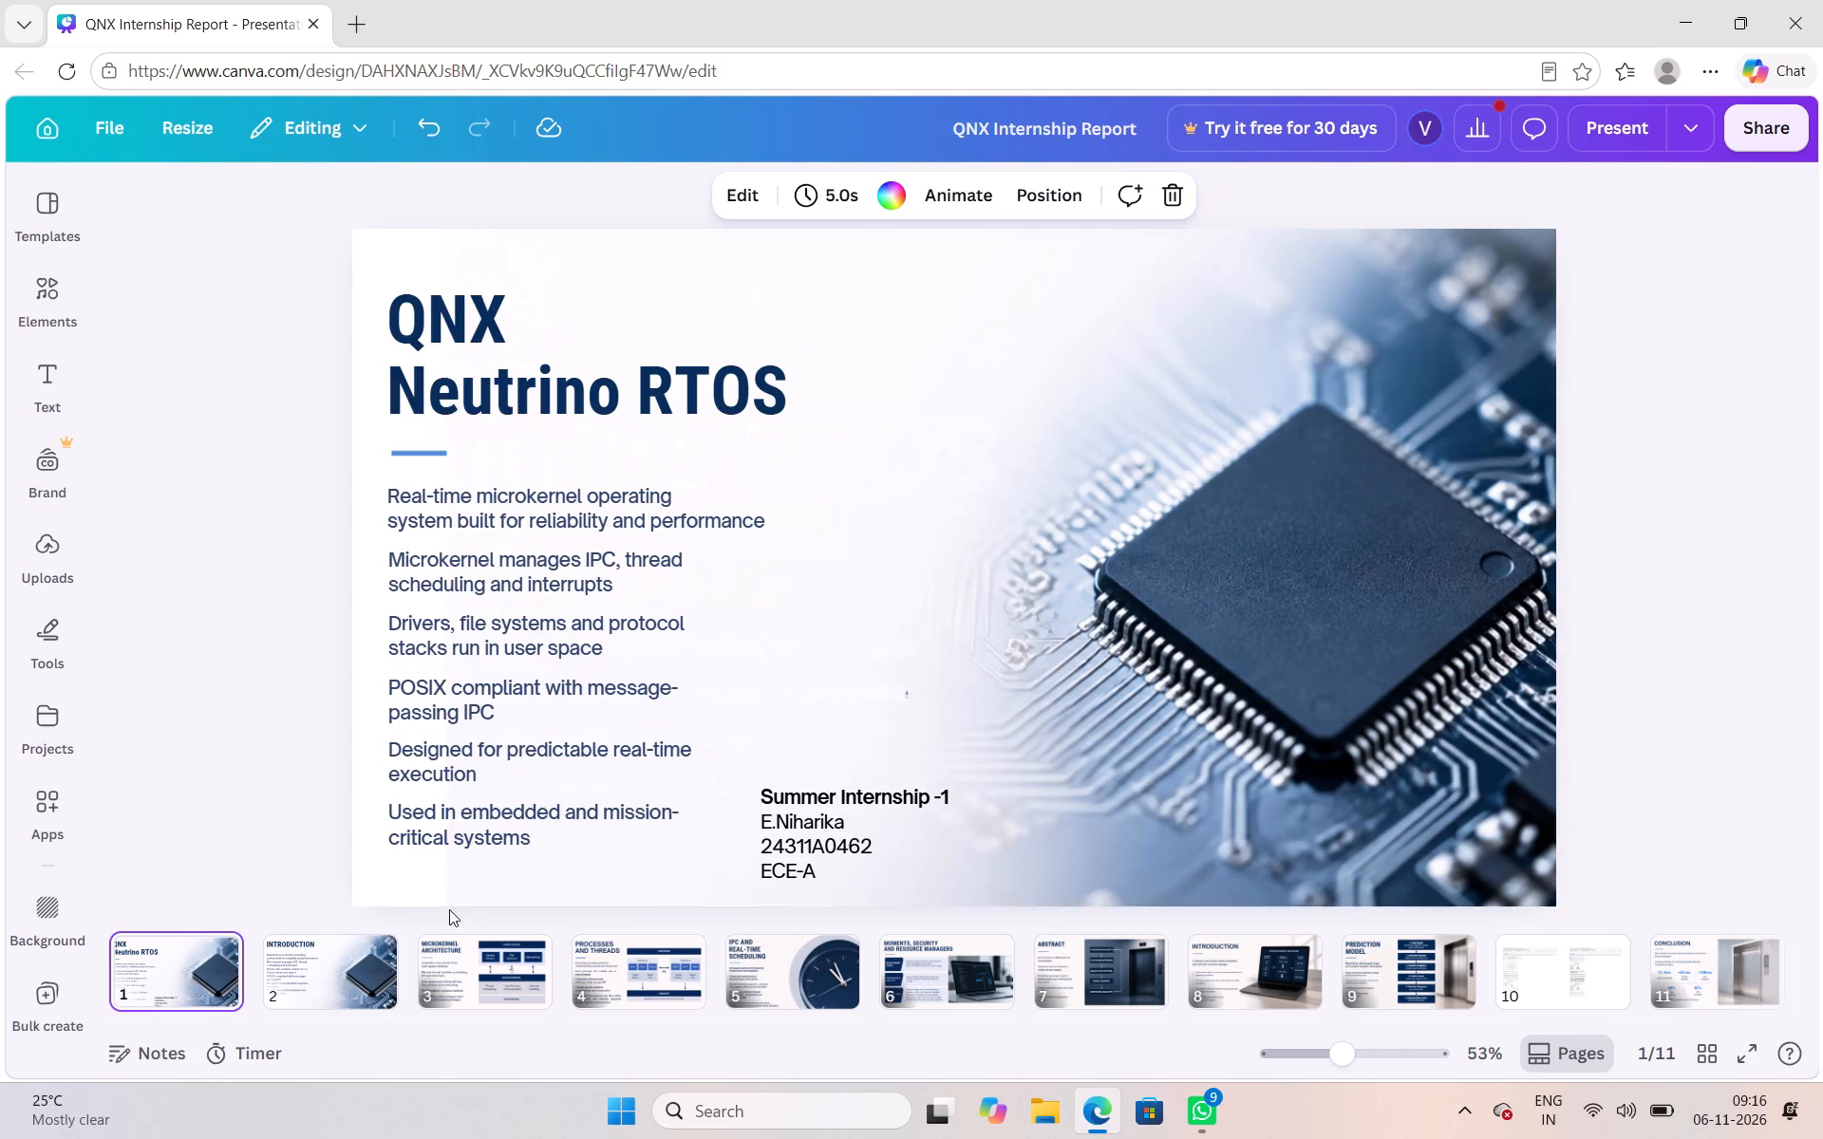
{"action": "left_click_drag", "start_coordinate": [403, 871], "coordinate": [454, 504]}
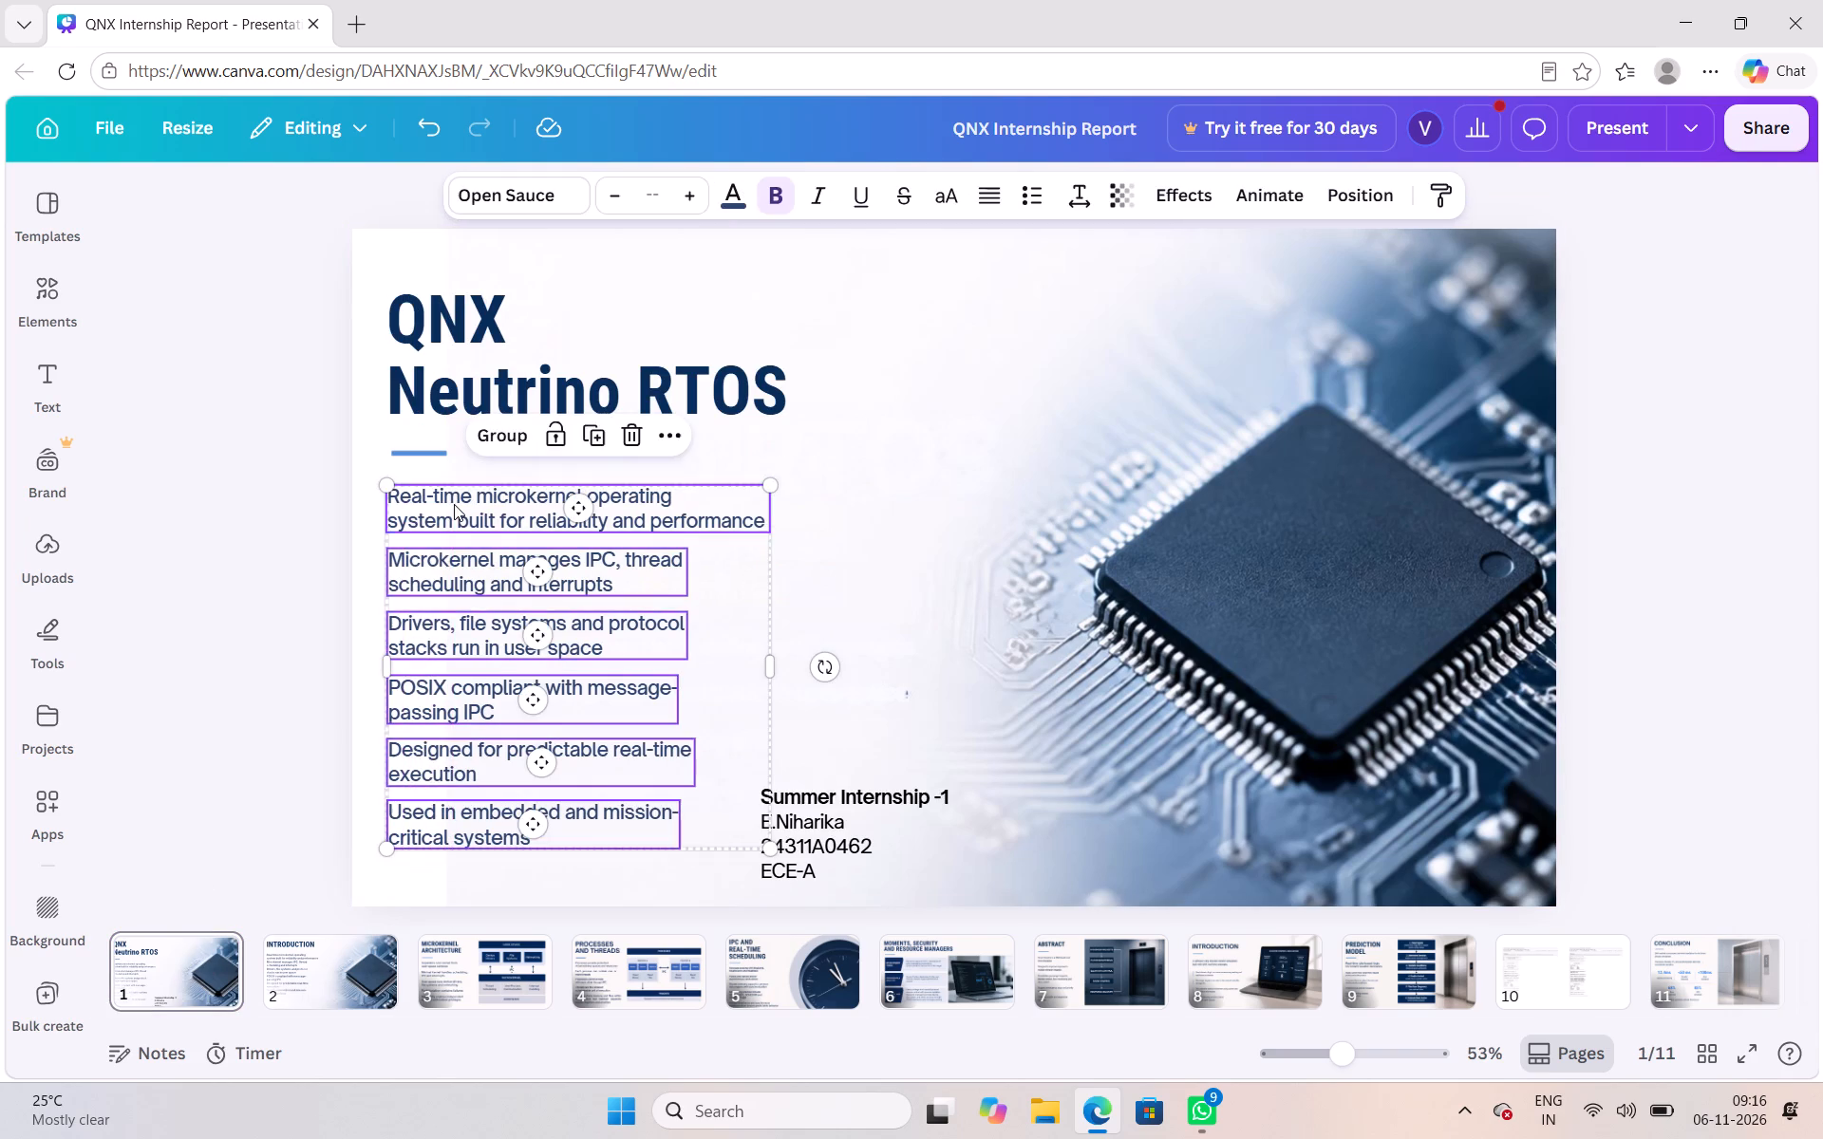
{"action": "key", "text": "Delete"}
Move page 1's "Summer Internship -1" details block beneath the title and enlarge its text to size 53.8.
{"action": "left_click", "coordinate": [833, 836]}
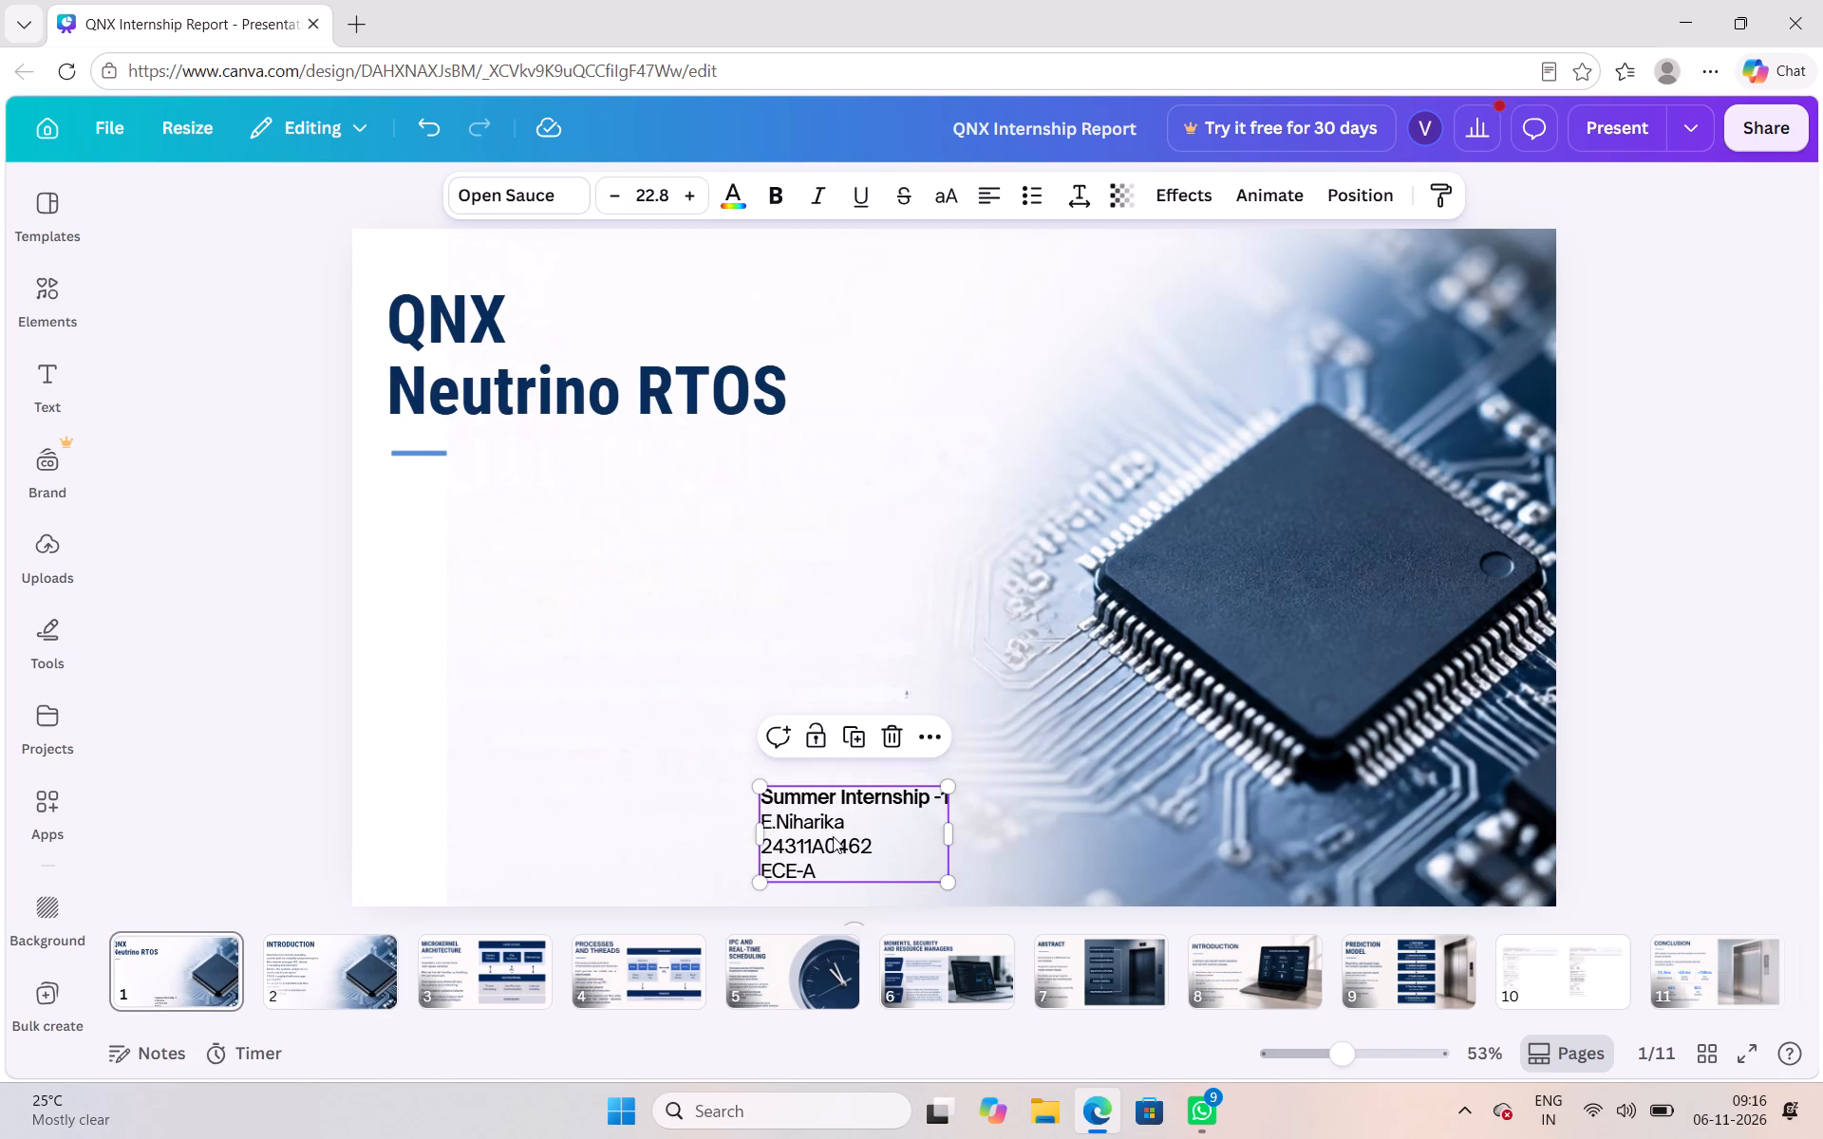
{"action": "left_click_drag", "start_coordinate": [852, 864], "coordinate": [621, 617]}
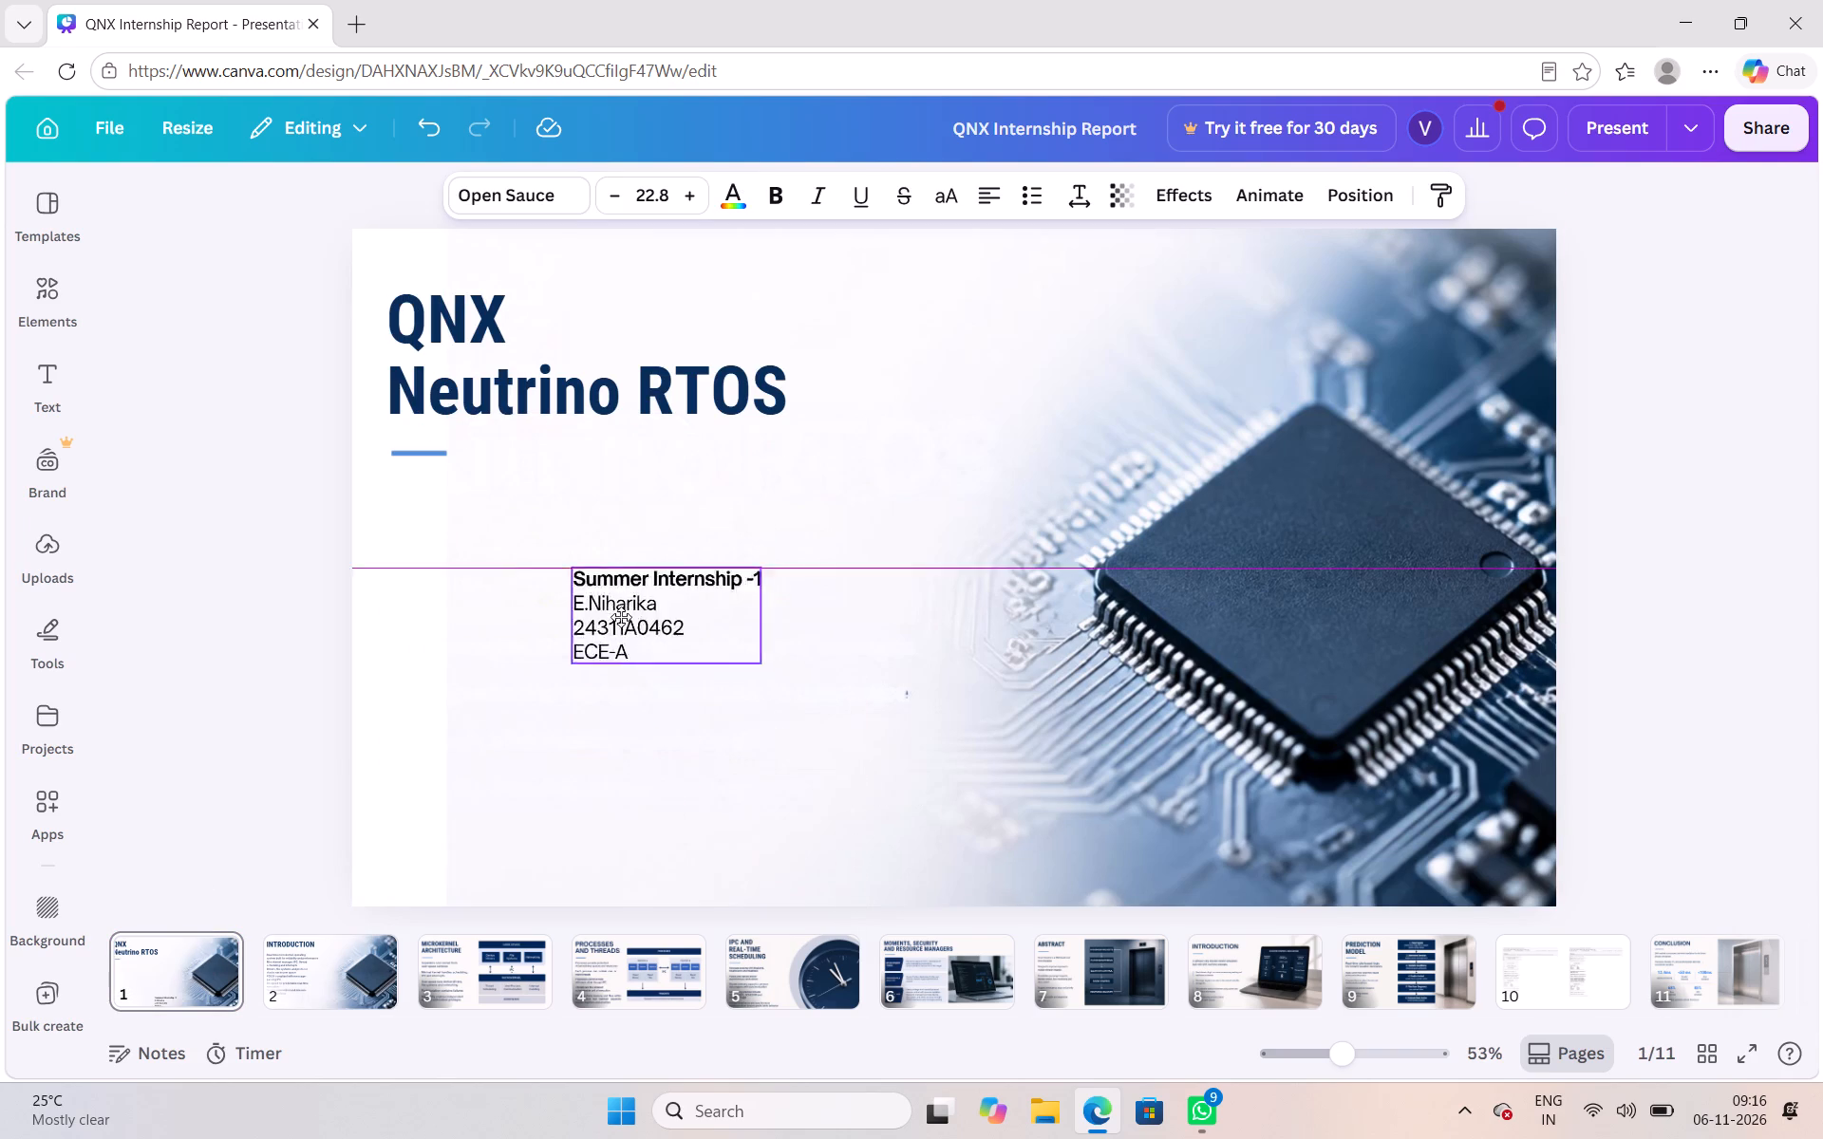
{"action": "left_click_drag", "start_coordinate": [621, 617], "coordinate": [514, 629]}
{"action": "triple_click", "coordinate": [696, 194]}
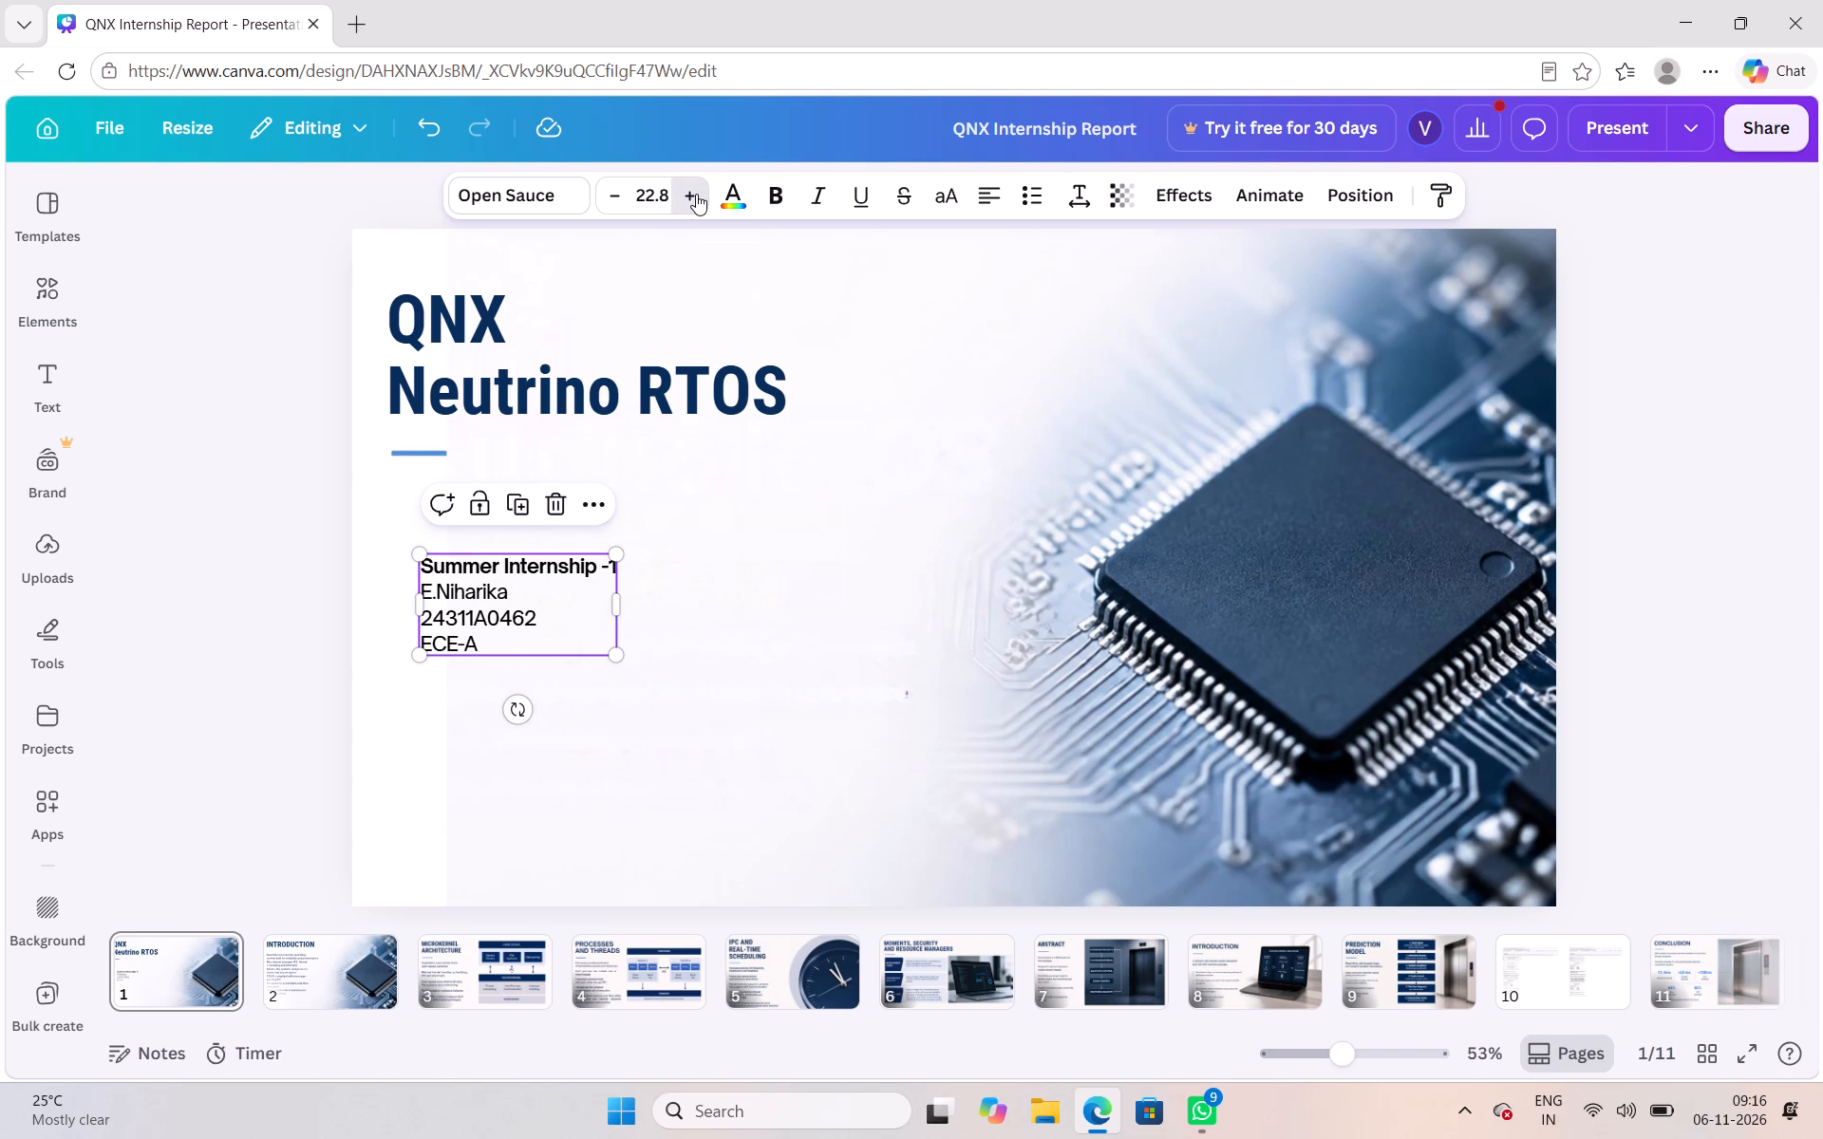
{"action": "triple_click", "coordinate": [696, 194]}
{"action": "triple_click", "coordinate": [696, 194]}
{"action": "triple_click", "coordinate": [696, 194]}
{"action": "triple_click", "coordinate": [696, 194]}
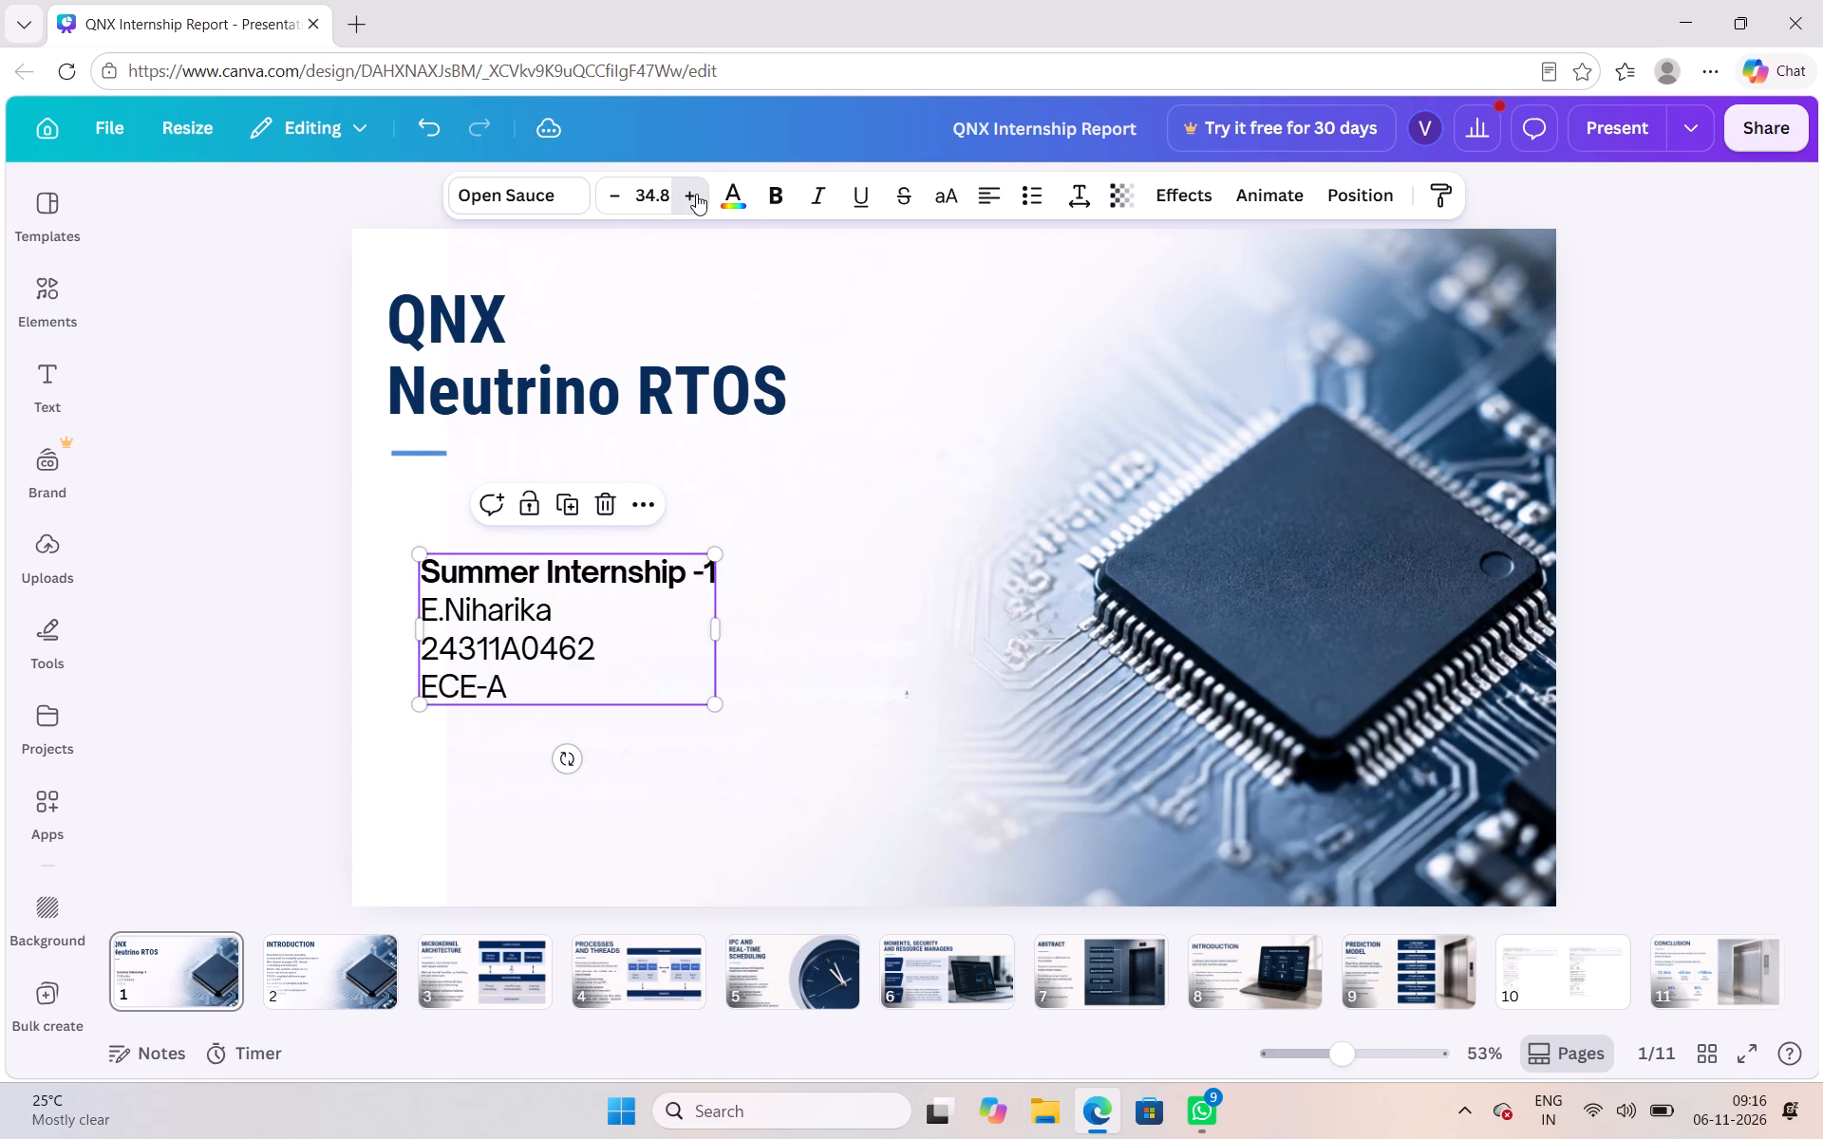
{"action": "triple_click", "coordinate": [696, 194]}
{"action": "triple_click", "coordinate": [696, 194]}
{"action": "triple_click", "coordinate": [696, 194]}
{"action": "triple_click", "coordinate": [696, 194]}
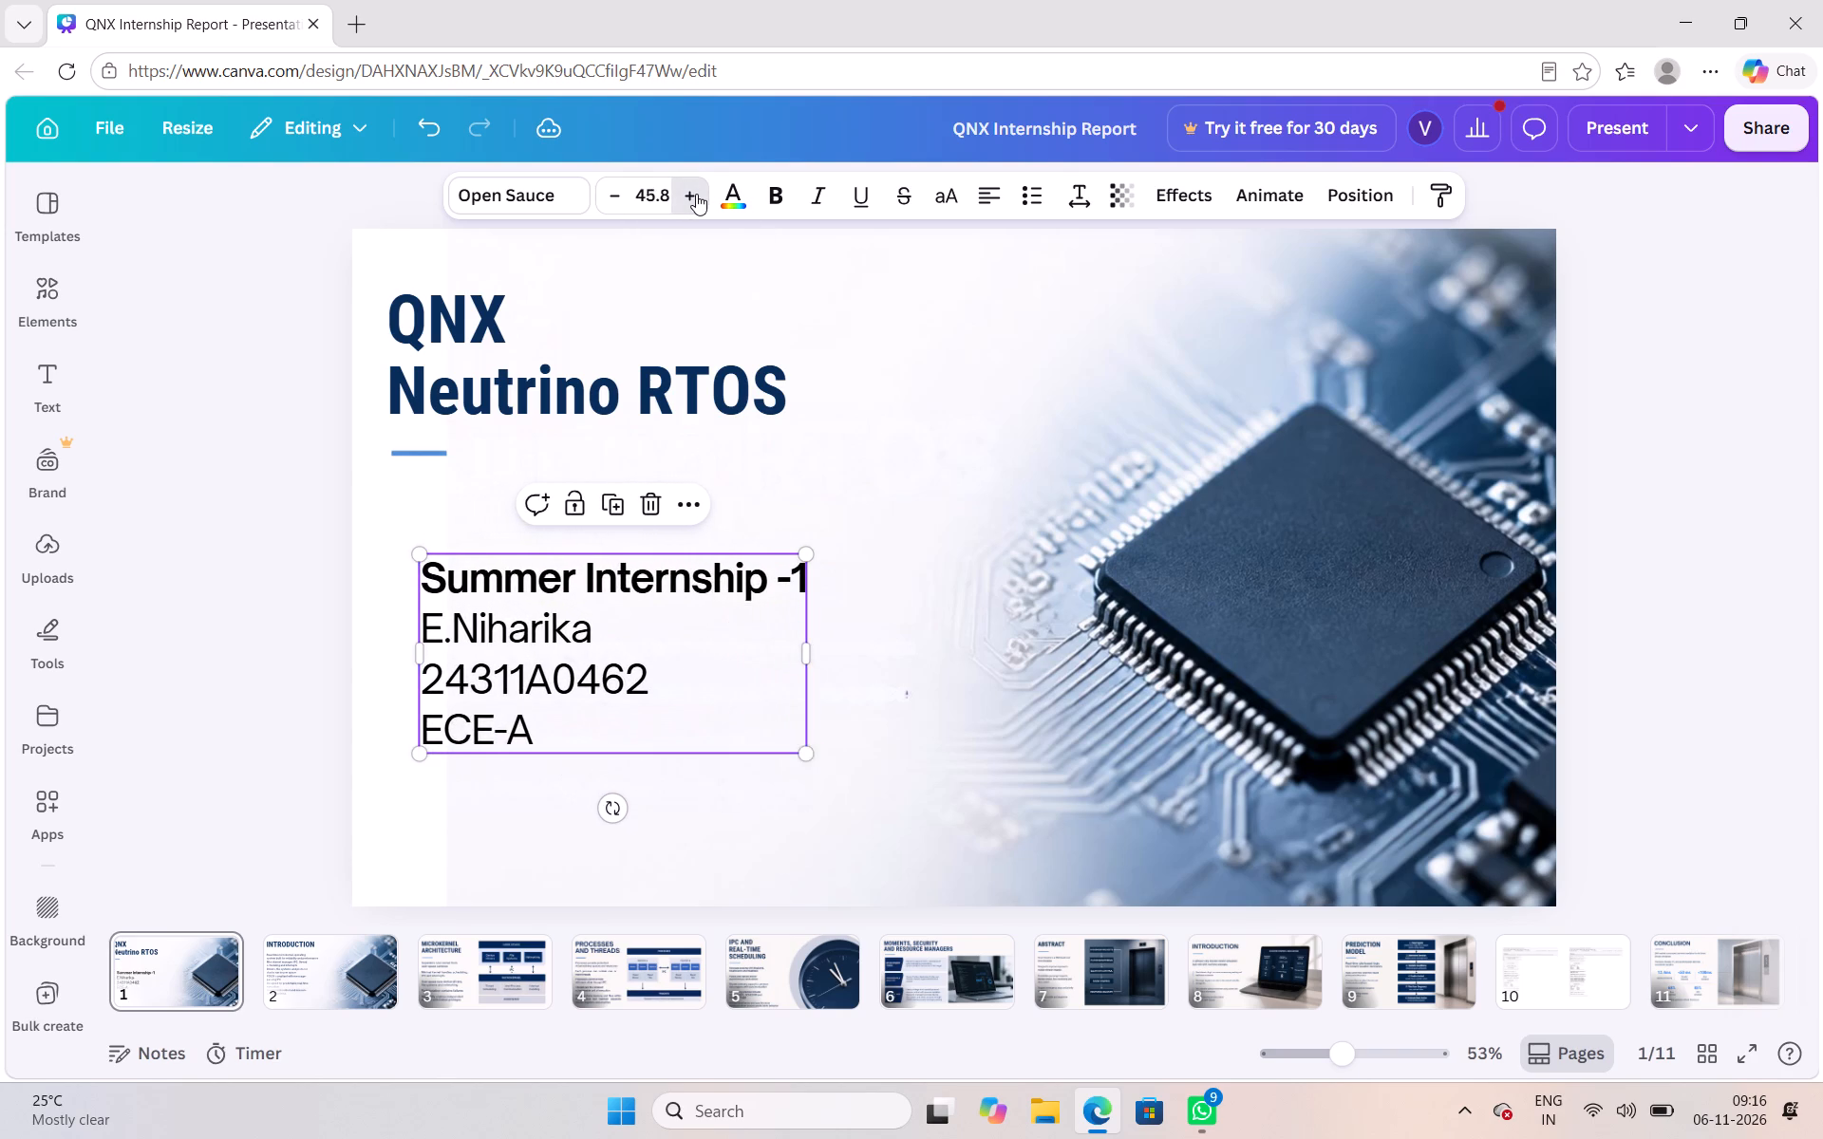
{"action": "triple_click", "coordinate": [696, 194]}
{"action": "left_click", "coordinate": [696, 194]}
{"action": "left_click_drag", "start_coordinate": [665, 697], "coordinate": [642, 664]}
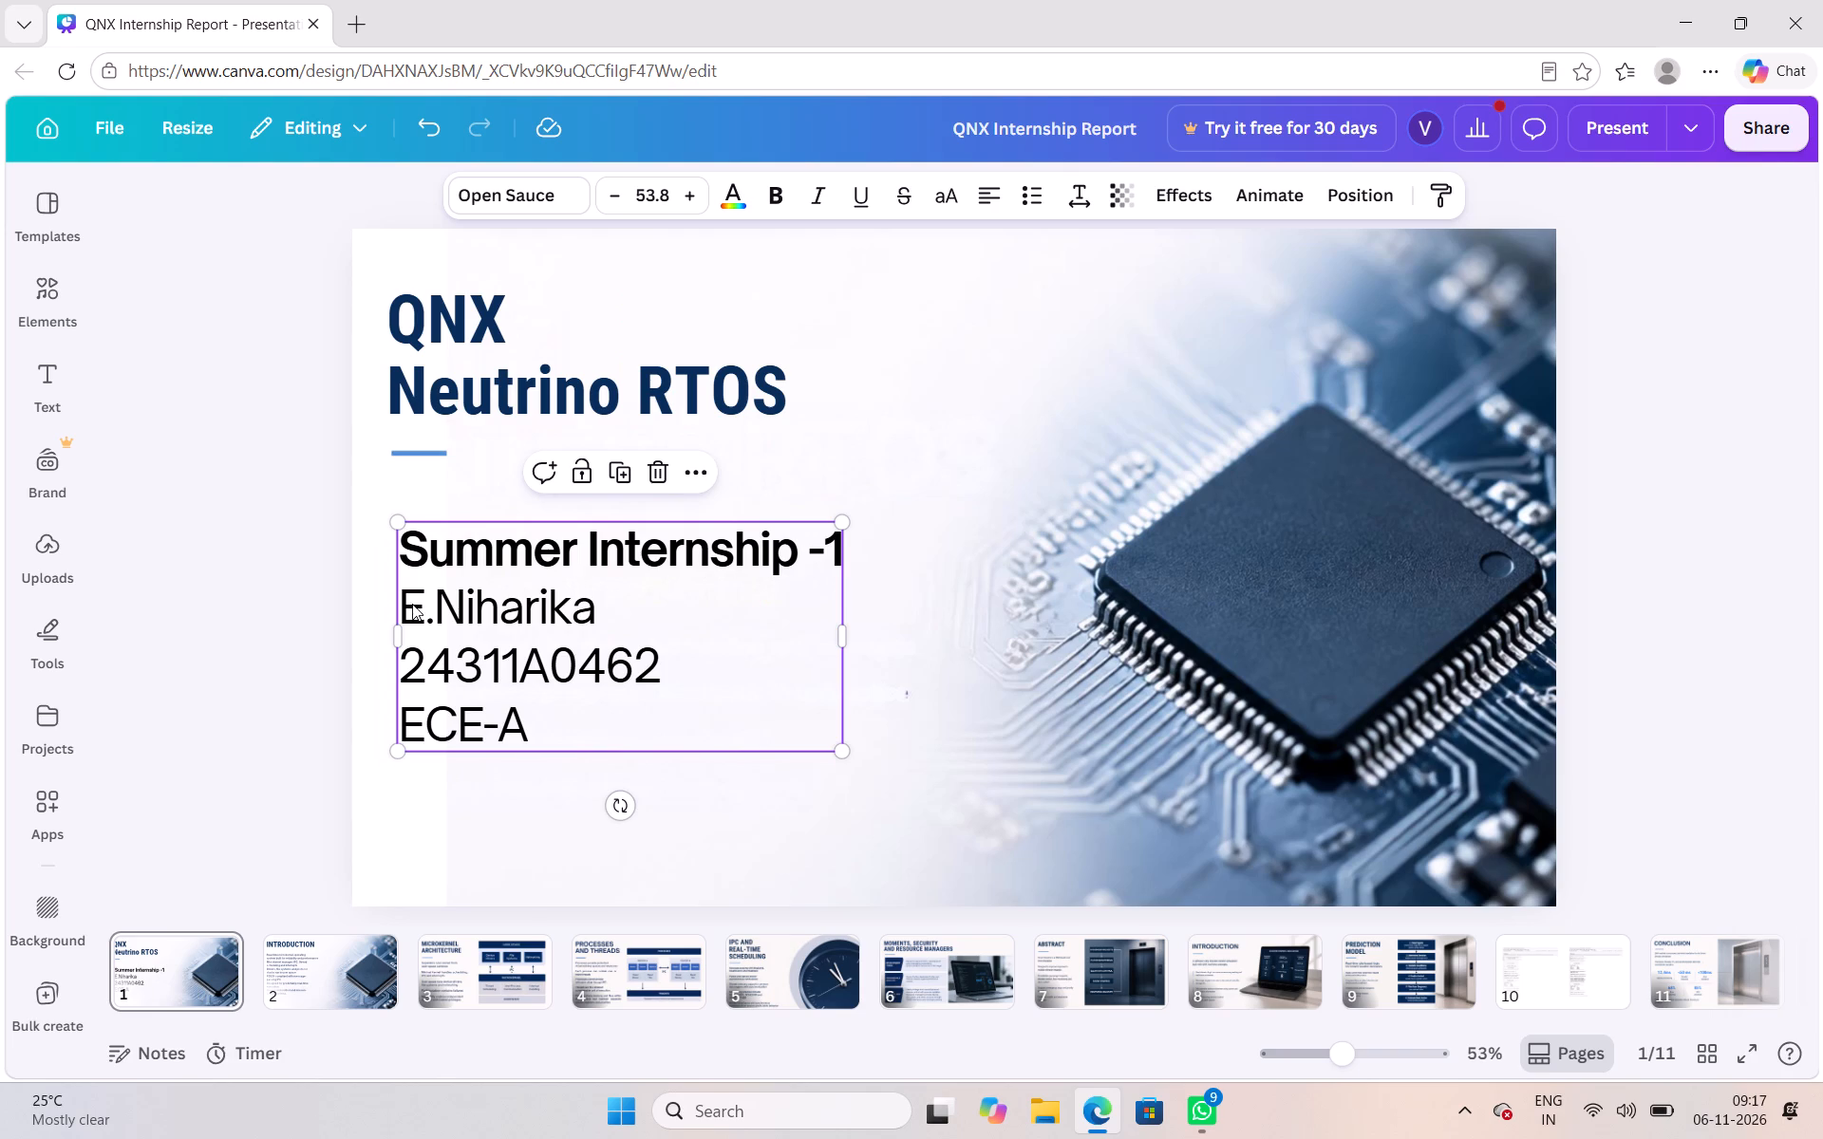
Add the label "Name : " in front of the student's name in page 1's details block.
{"action": "left_click", "coordinate": [412, 604]}
{"action": "key", "text": "Left"}
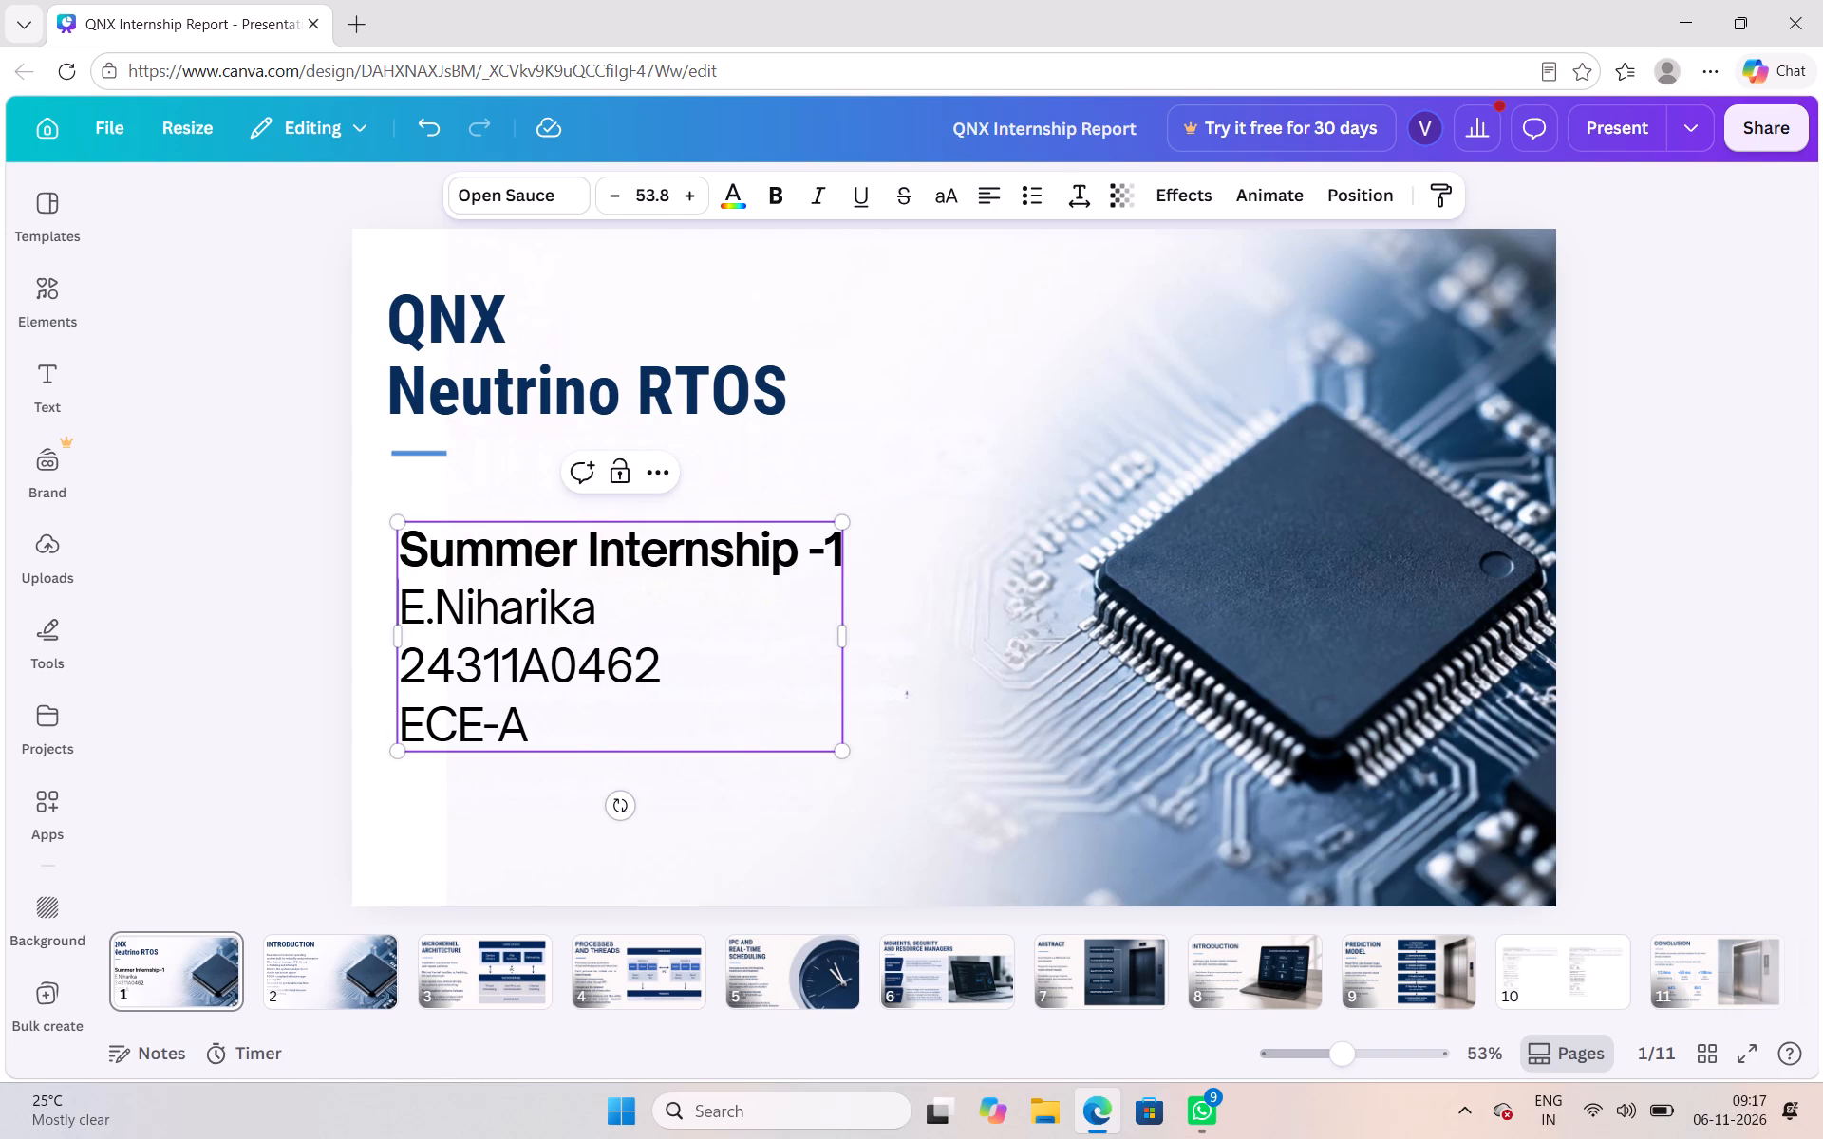
{"action": "type", "text": "Name"}
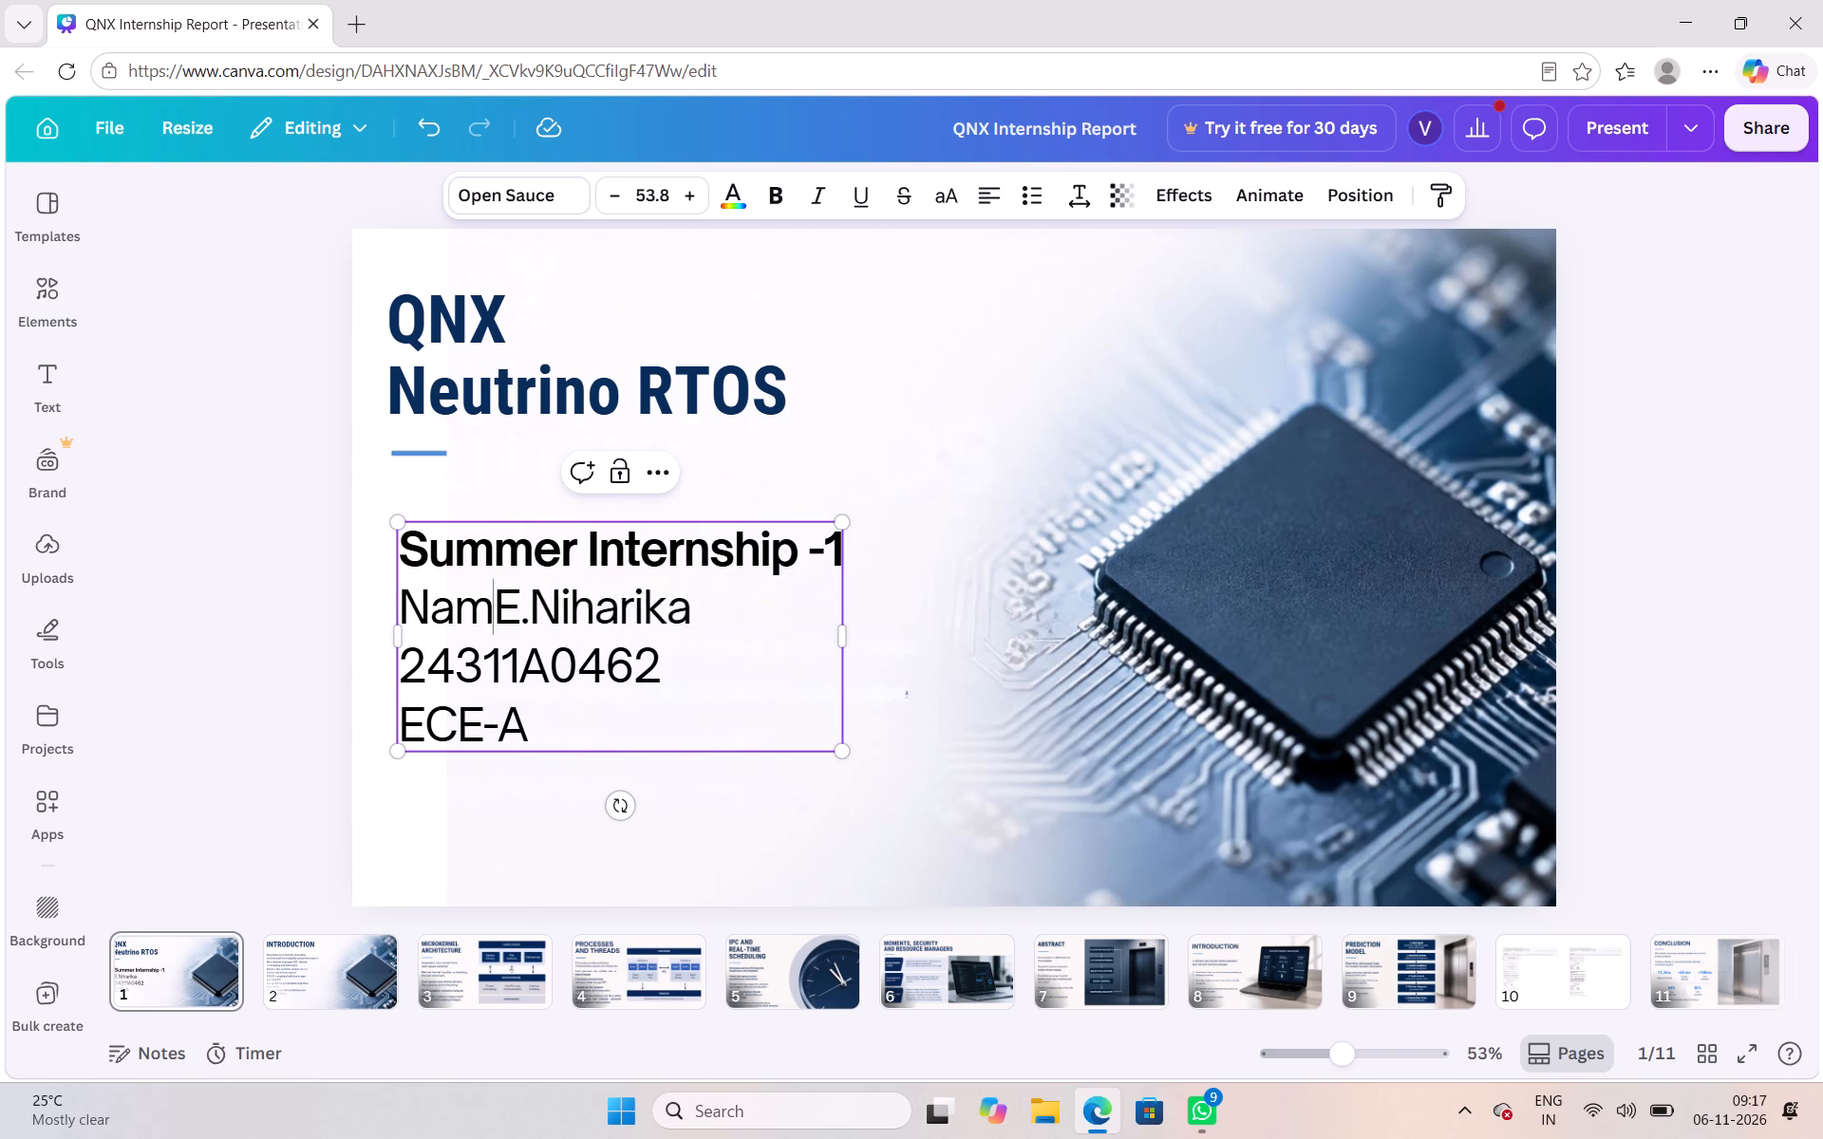
{"action": "key", "text": "space"}
{"action": "type", "text": ":"}
{"action": "key", "text": "space"}
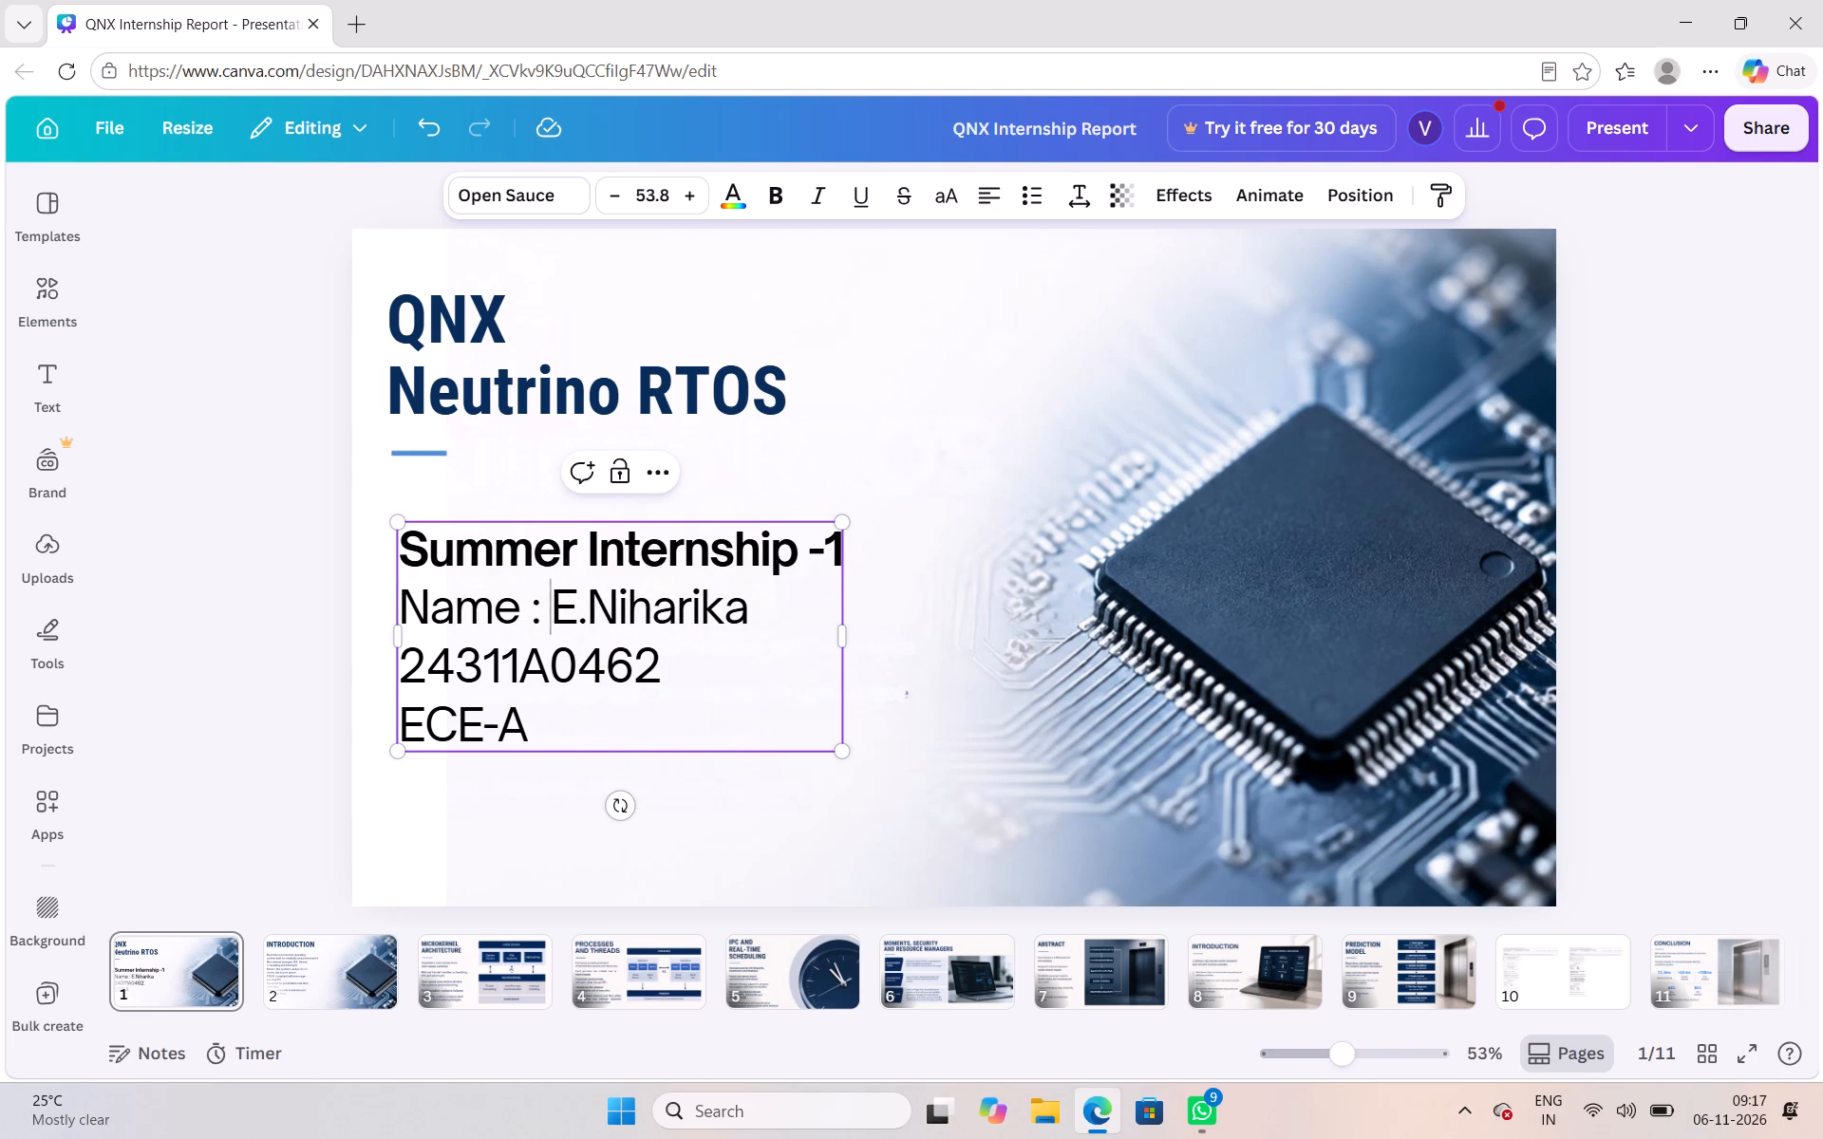
Add the label "Roll No : " in front of the roll number in page 1's details block.
{"action": "left_click", "coordinate": [409, 675]}
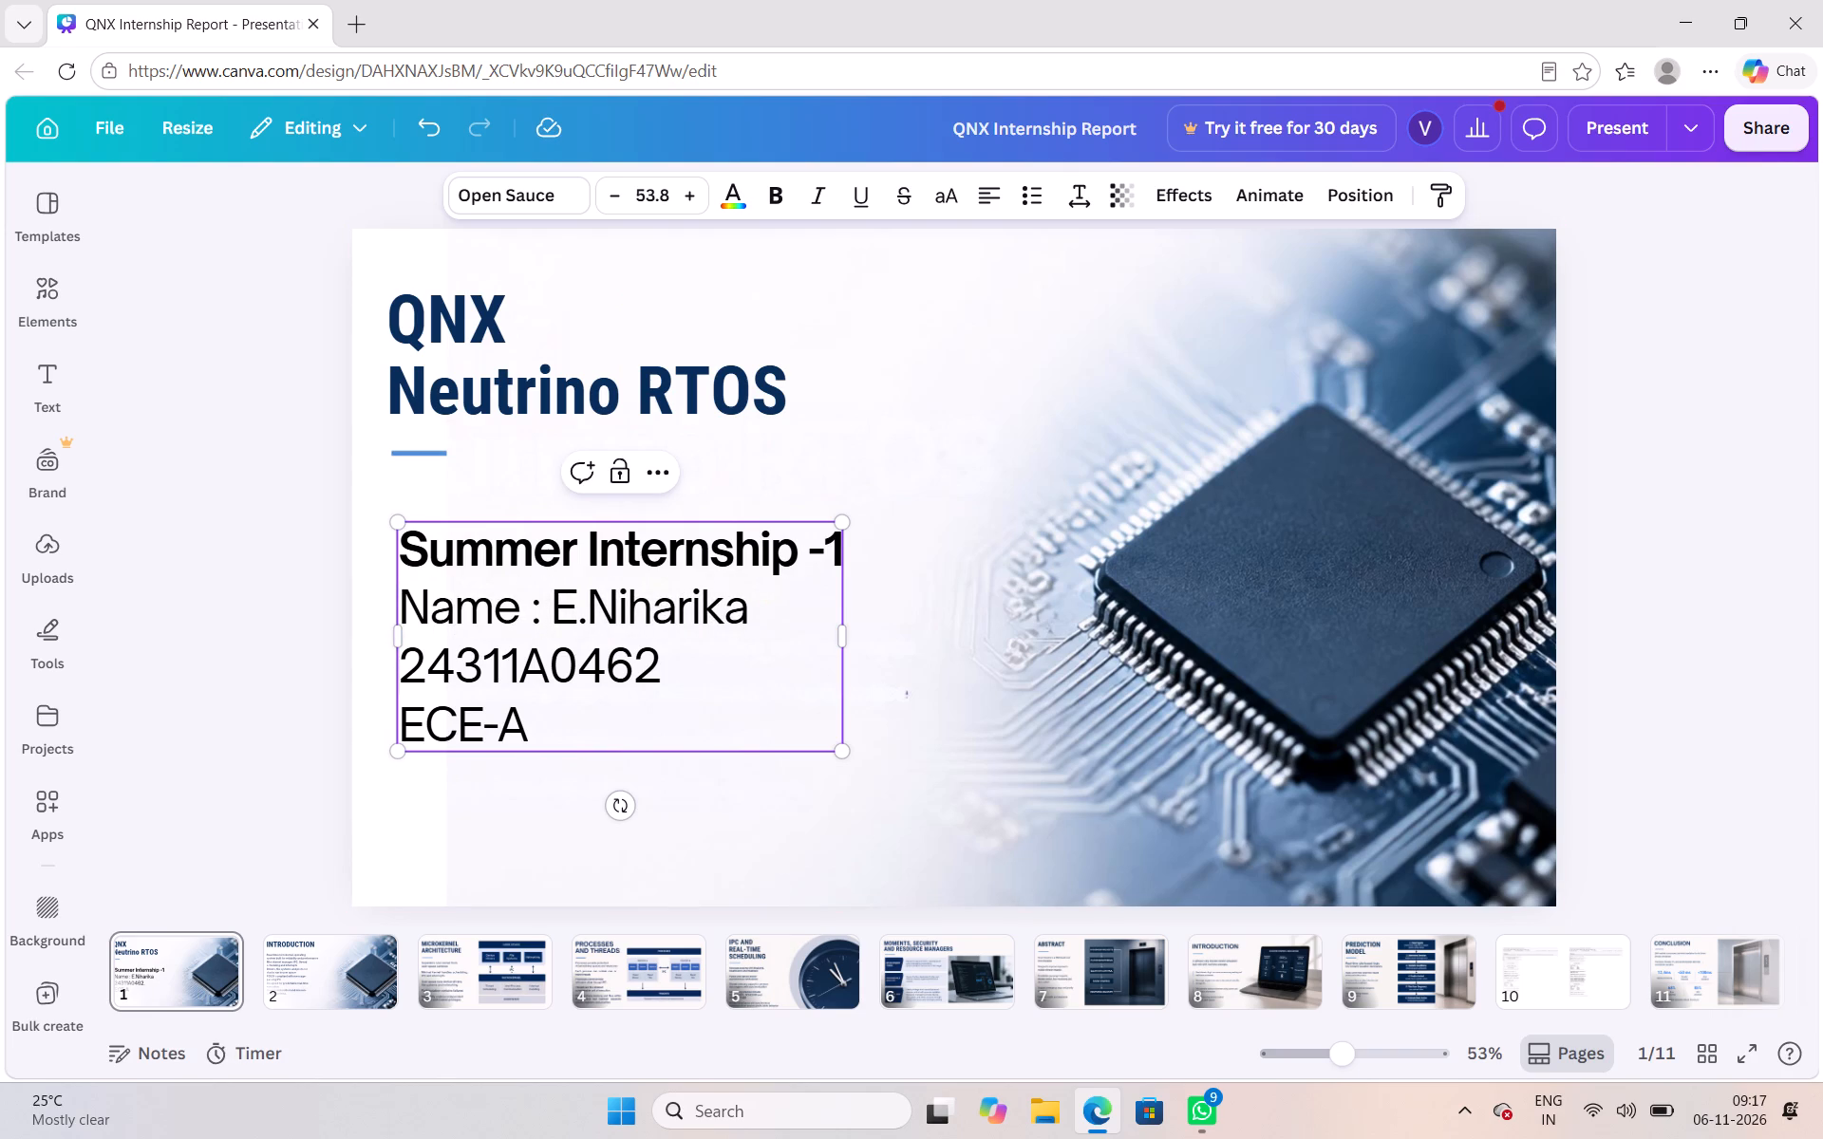
{"action": "left_click", "coordinate": [406, 671]}
{"action": "left_click", "coordinate": [437, 671]}
{"action": "key", "text": "Left"}
{"action": "type", "text": "Roll"}
{"action": "key", "text": "space"}
{"action": "type", "text": "No :"}
{"action": "key", "text": "space"}
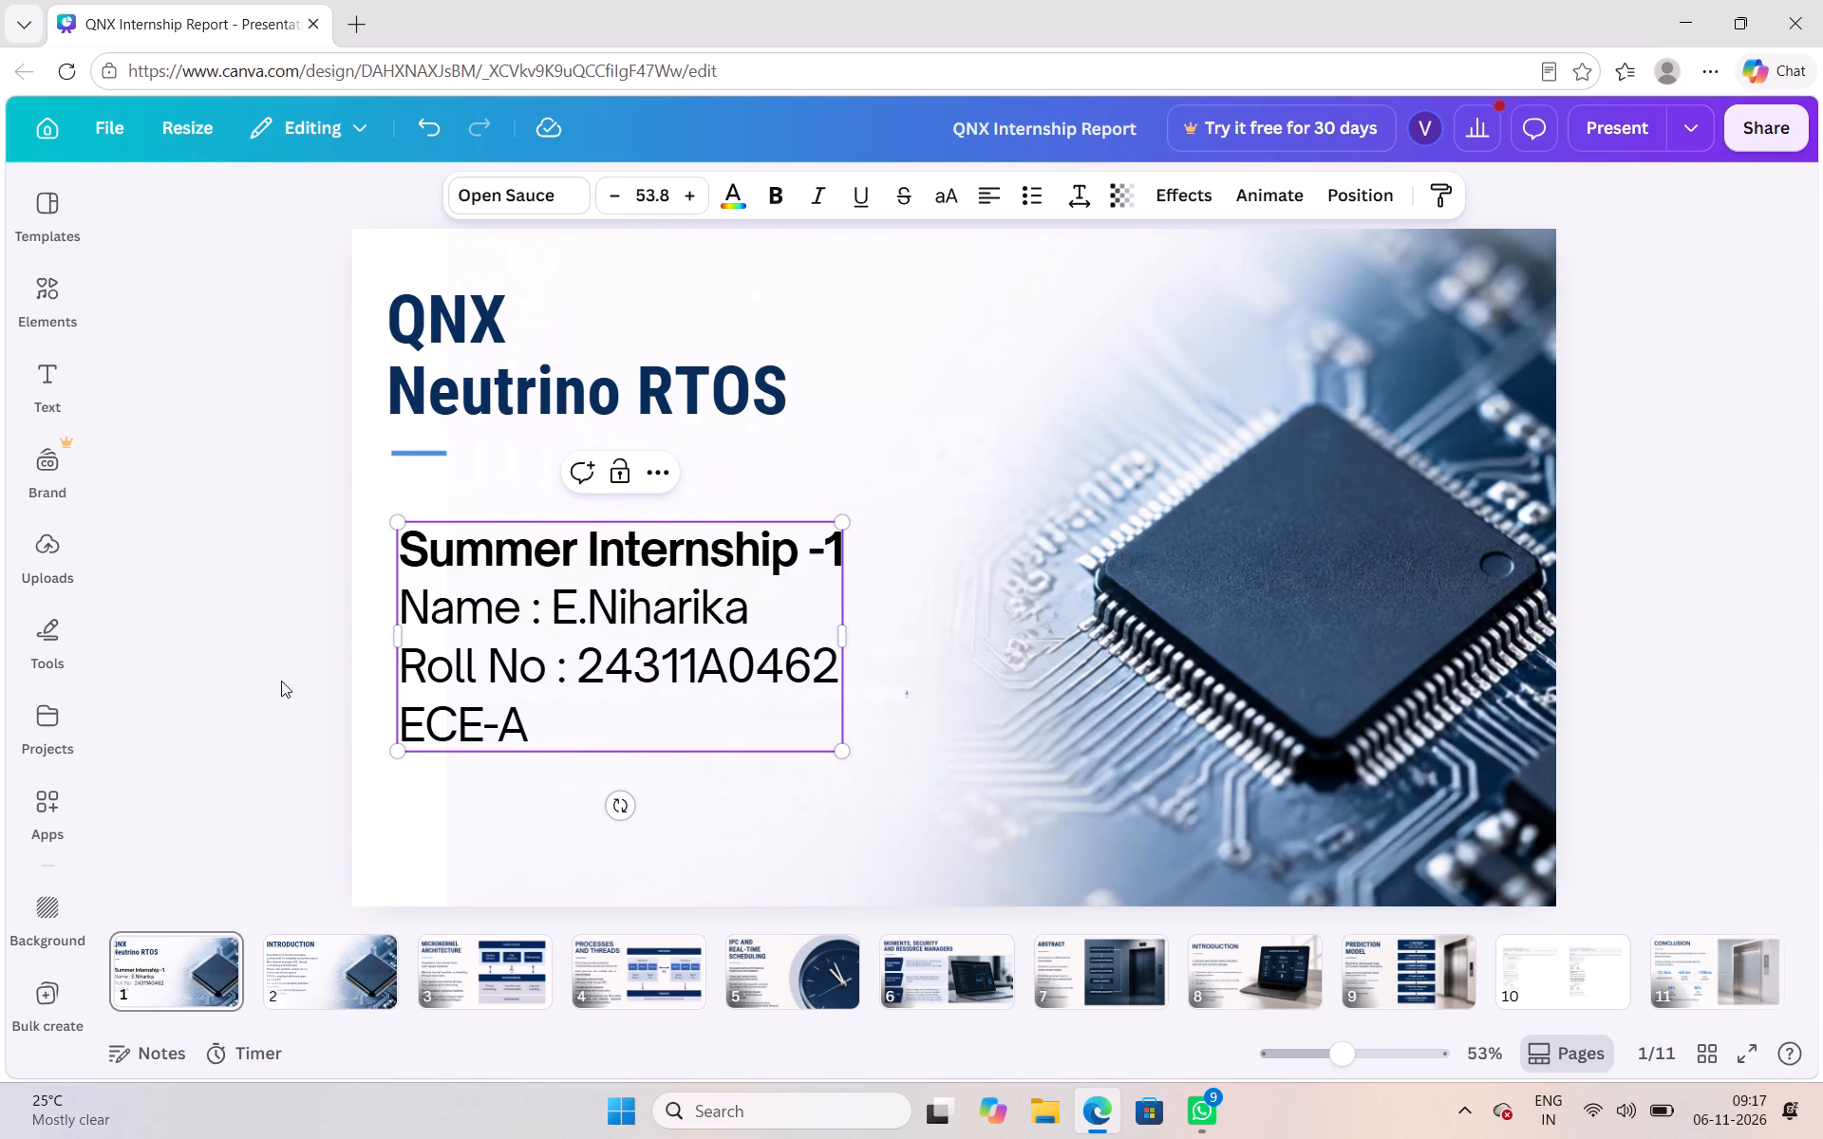
Add the label "Class : " in front of "ECE-A" in page 1's details block.
{"action": "left_click", "coordinate": [409, 729]}
{"action": "left_click", "coordinate": [409, 729]}
{"action": "left_click", "coordinate": [433, 730]}
{"action": "key", "text": "Left"}
{"action": "type", "text": "Class"}
{"action": "key", "text": "space"}
{"action": "type", "text": ":"}
{"action": "key", "text": "space"}
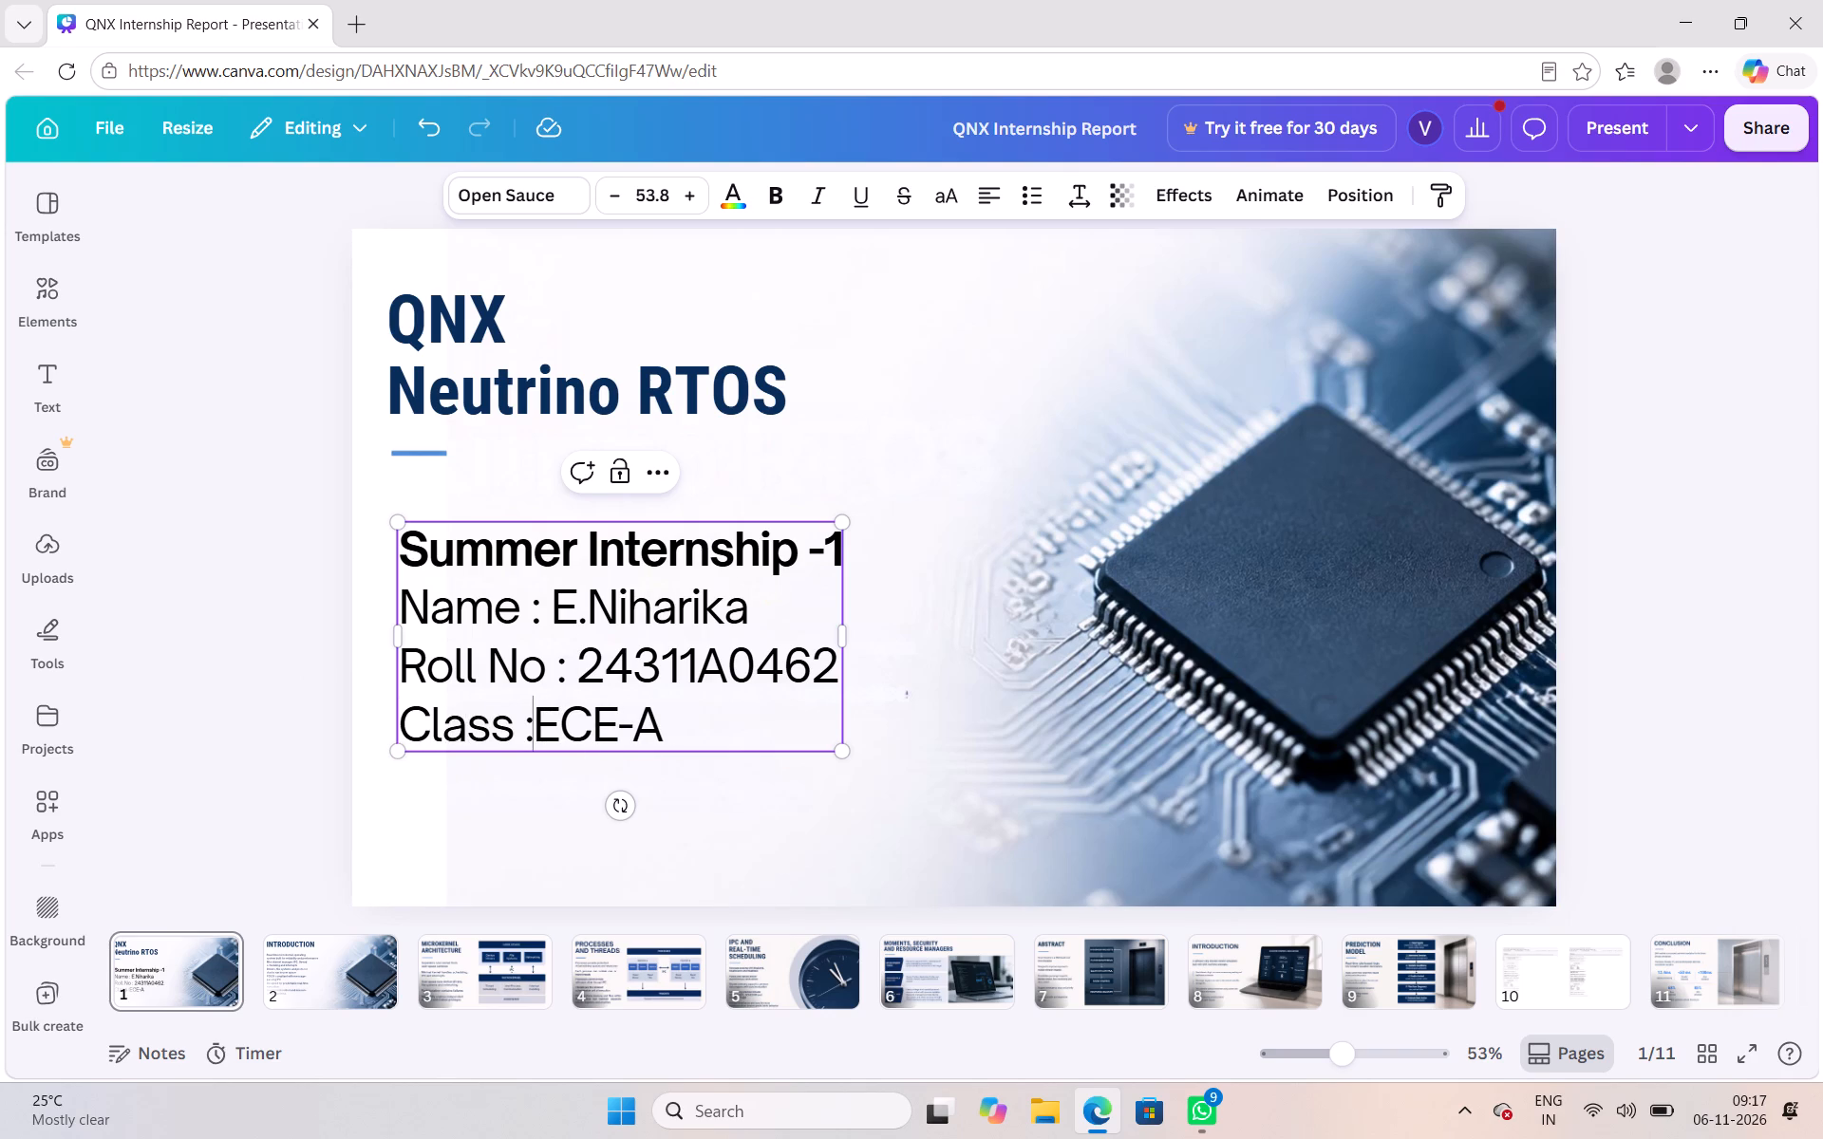
{"action": "left_click", "coordinate": [175, 664]}
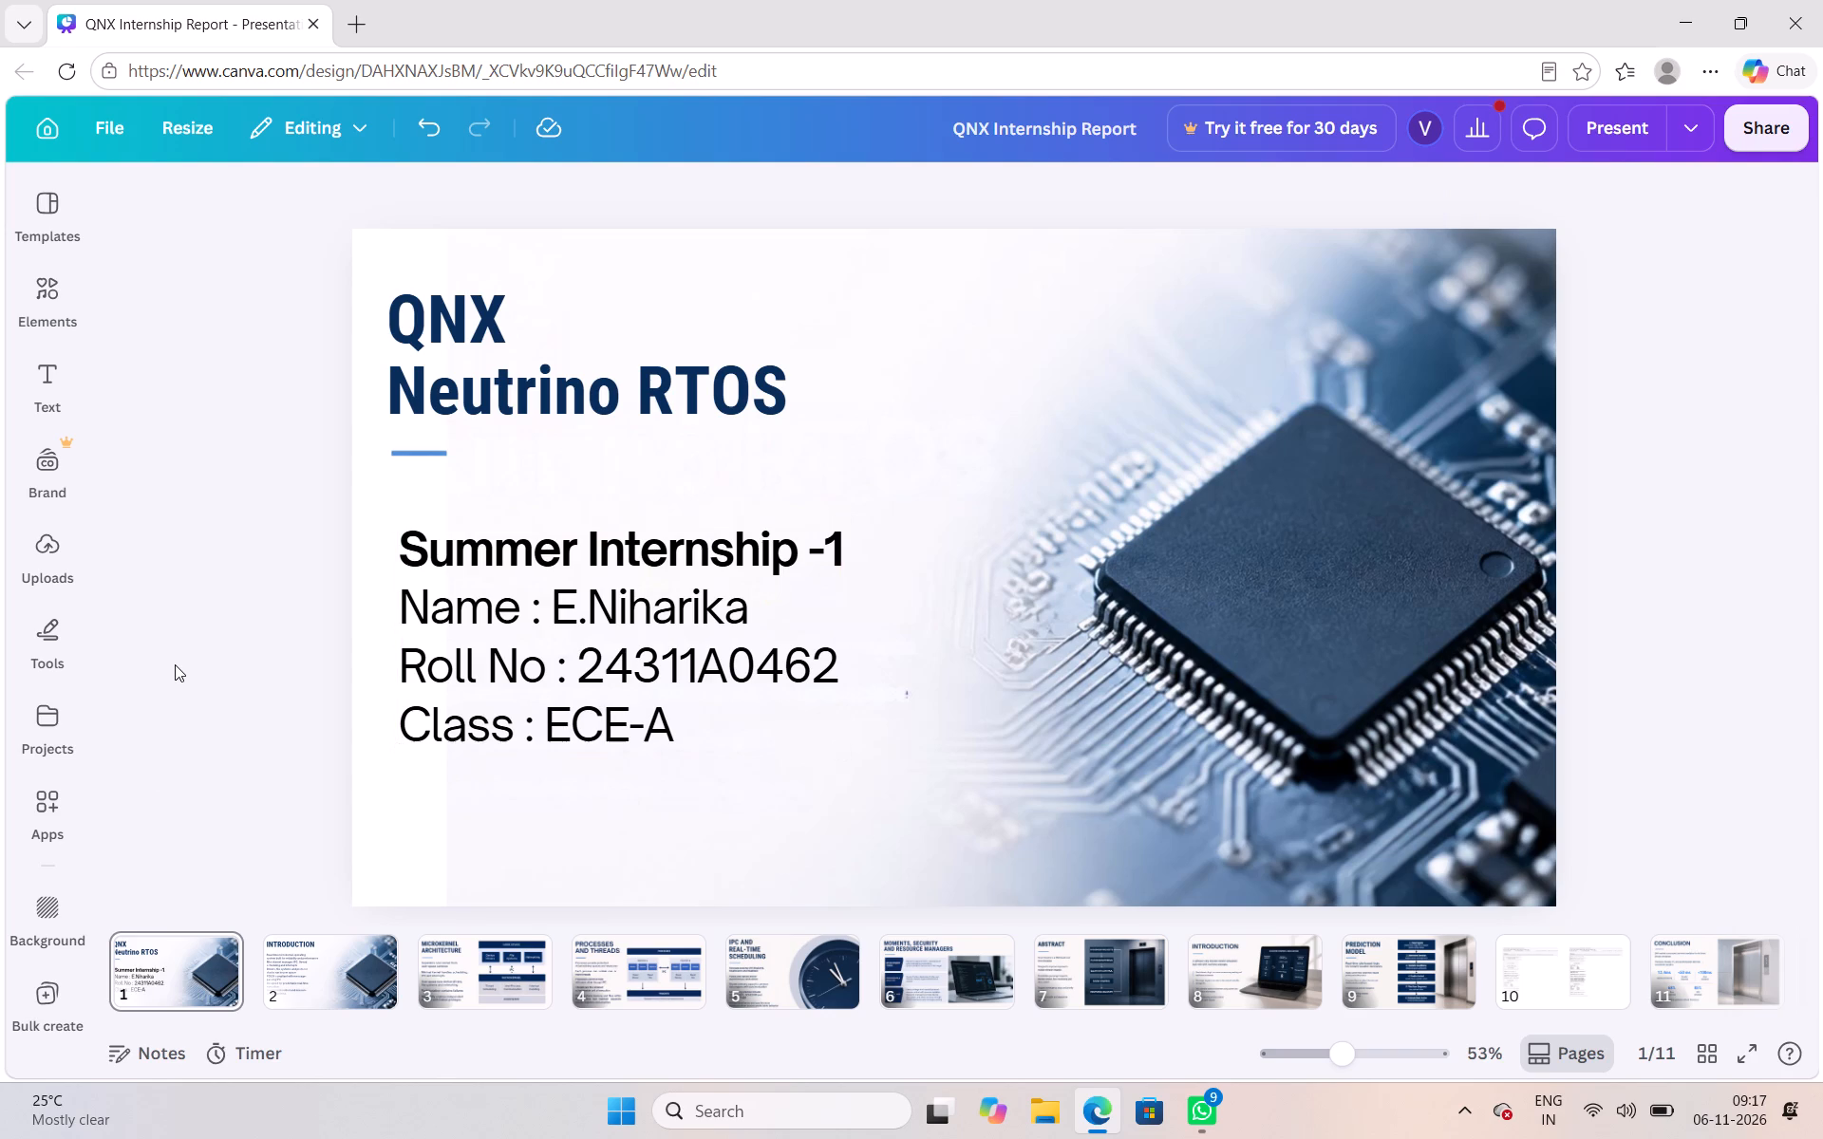
Unlock the chip picture on page 1 and extend its left side past the page edge to cover the white strip.
{"action": "left_click", "coordinate": [559, 806]}
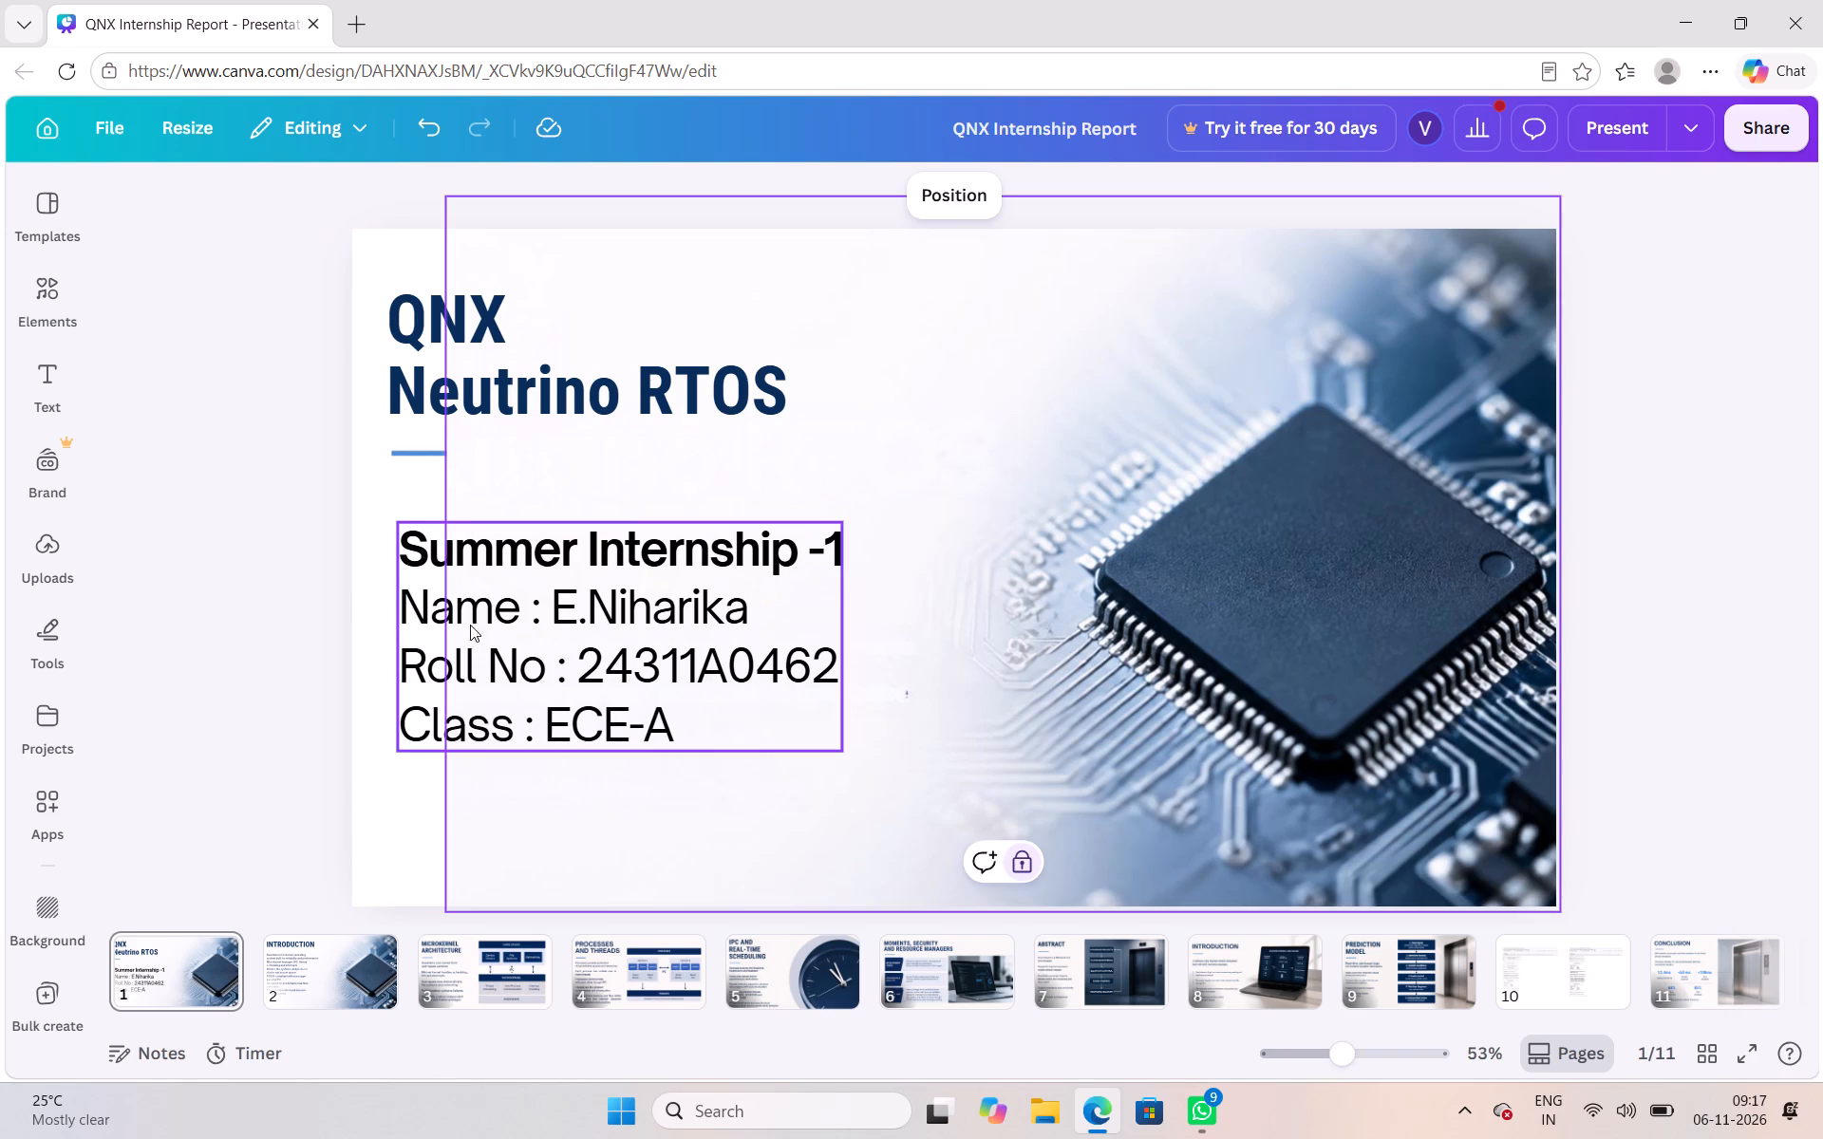
{"action": "left_click", "coordinate": [573, 839]}
{"action": "left_click_drag", "start_coordinate": [986, 842], "coordinate": [1027, 888]}
{"action": "left_click", "coordinate": [961, 854]}
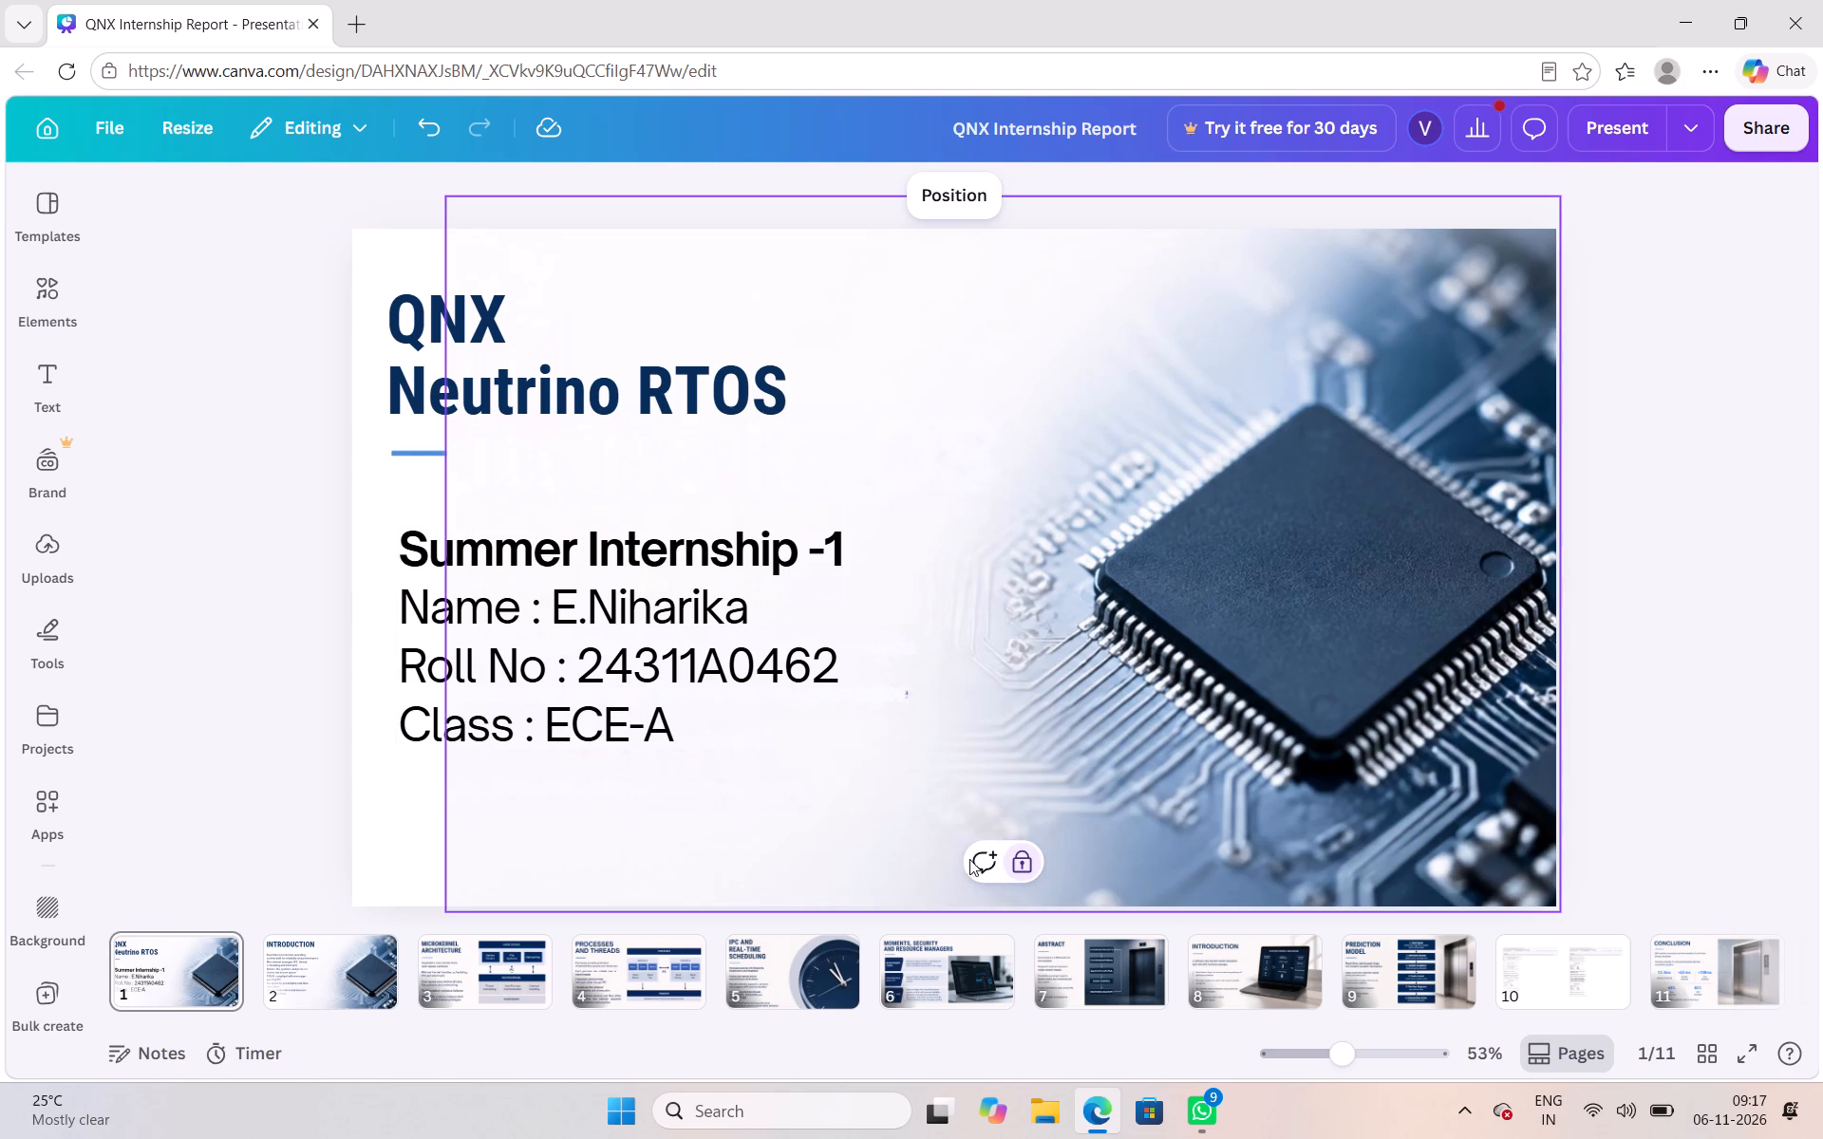
{"action": "left_click", "coordinate": [1016, 873]}
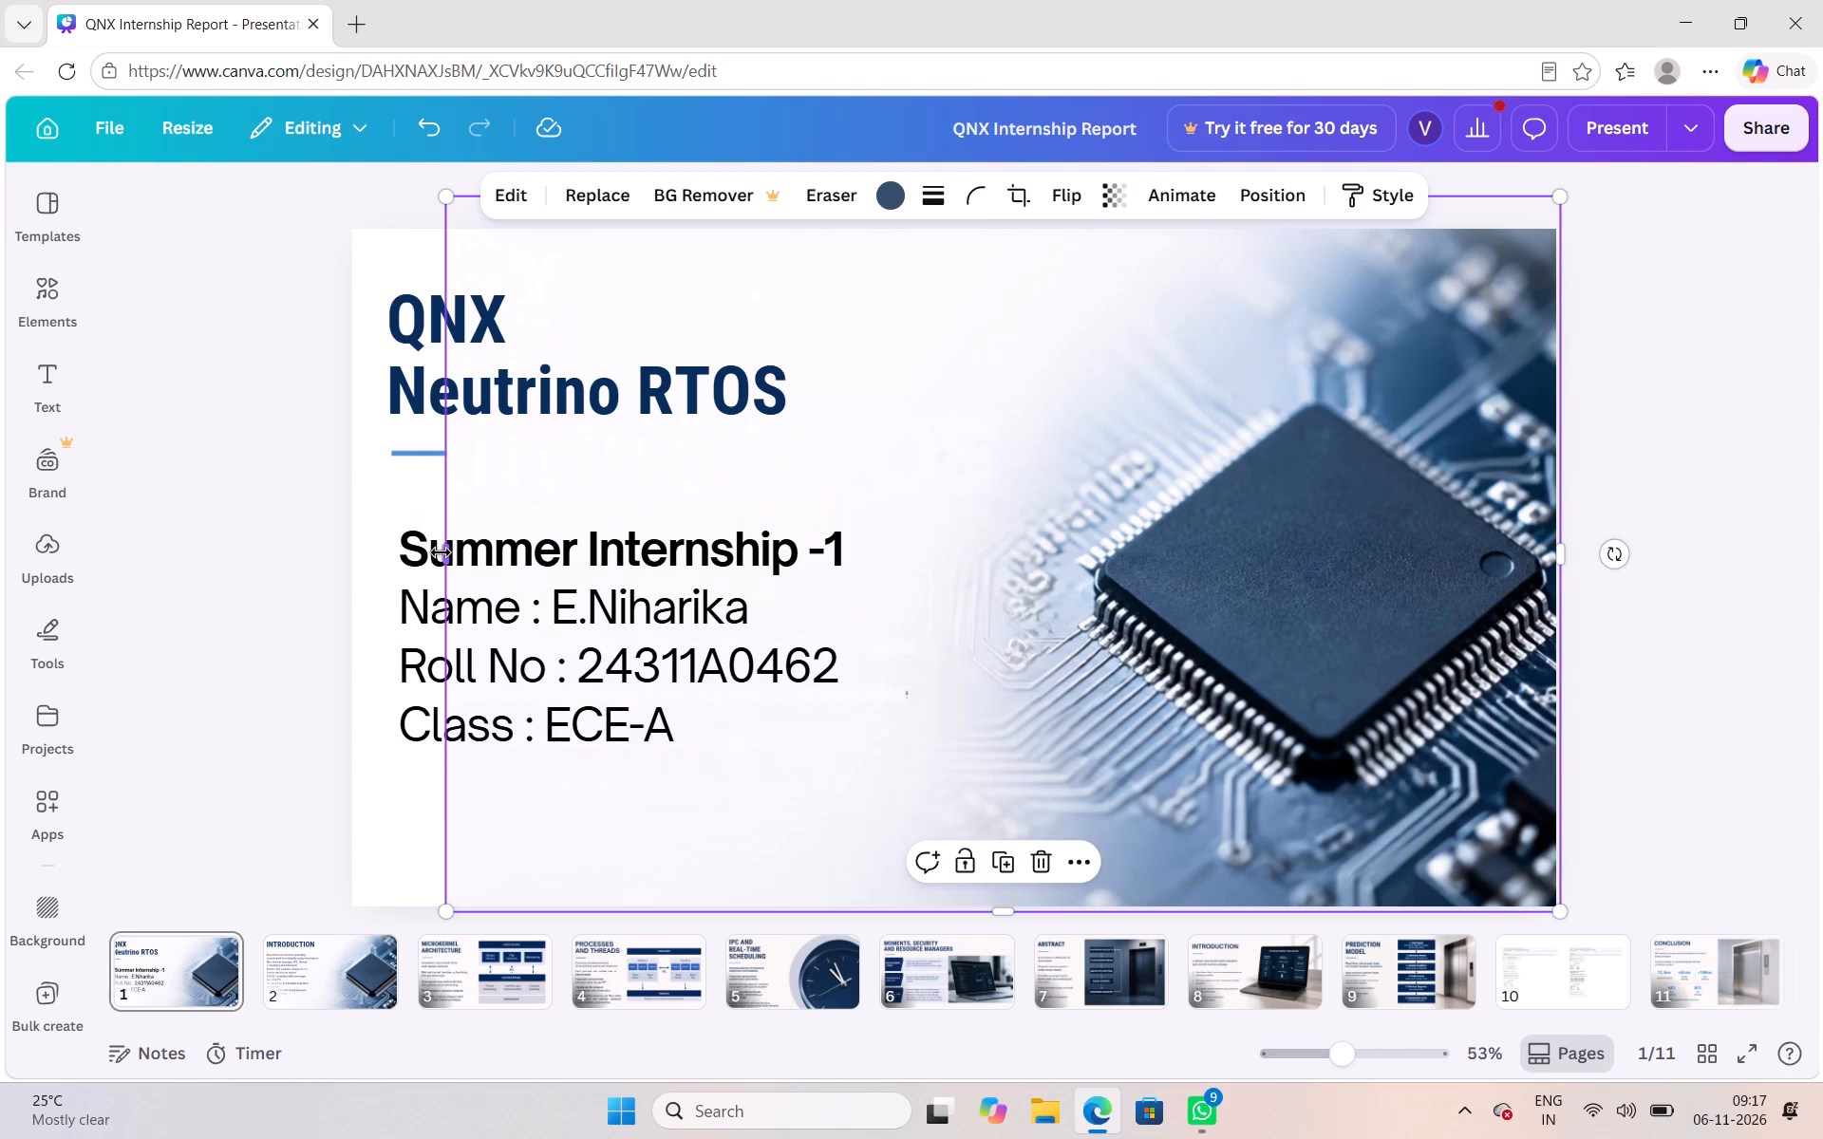
{"action": "left_click_drag", "start_coordinate": [441, 552], "coordinate": [336, 549]}
{"action": "left_click", "coordinate": [198, 601]}
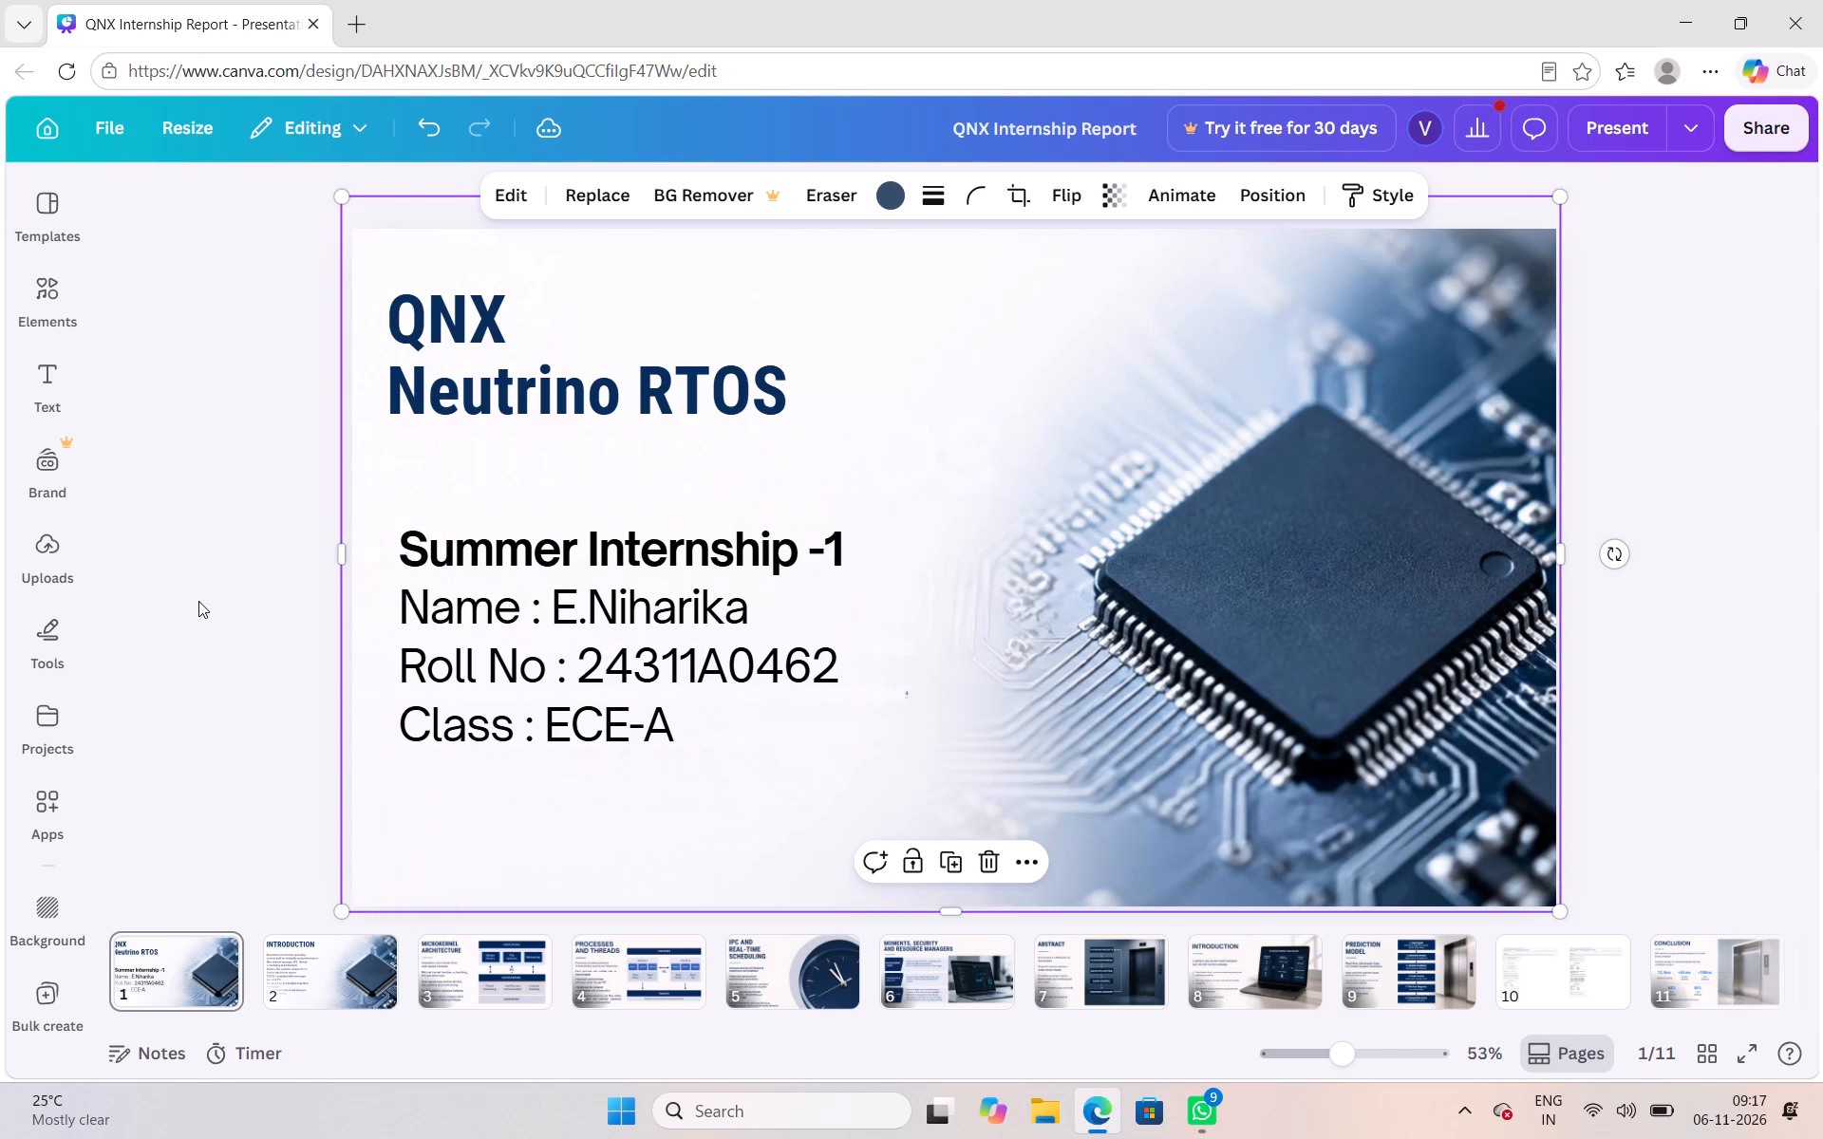
Extend the left side of page 2's chip picture past the page edge to cover the white strip.
{"action": "left_click", "coordinate": [301, 990]}
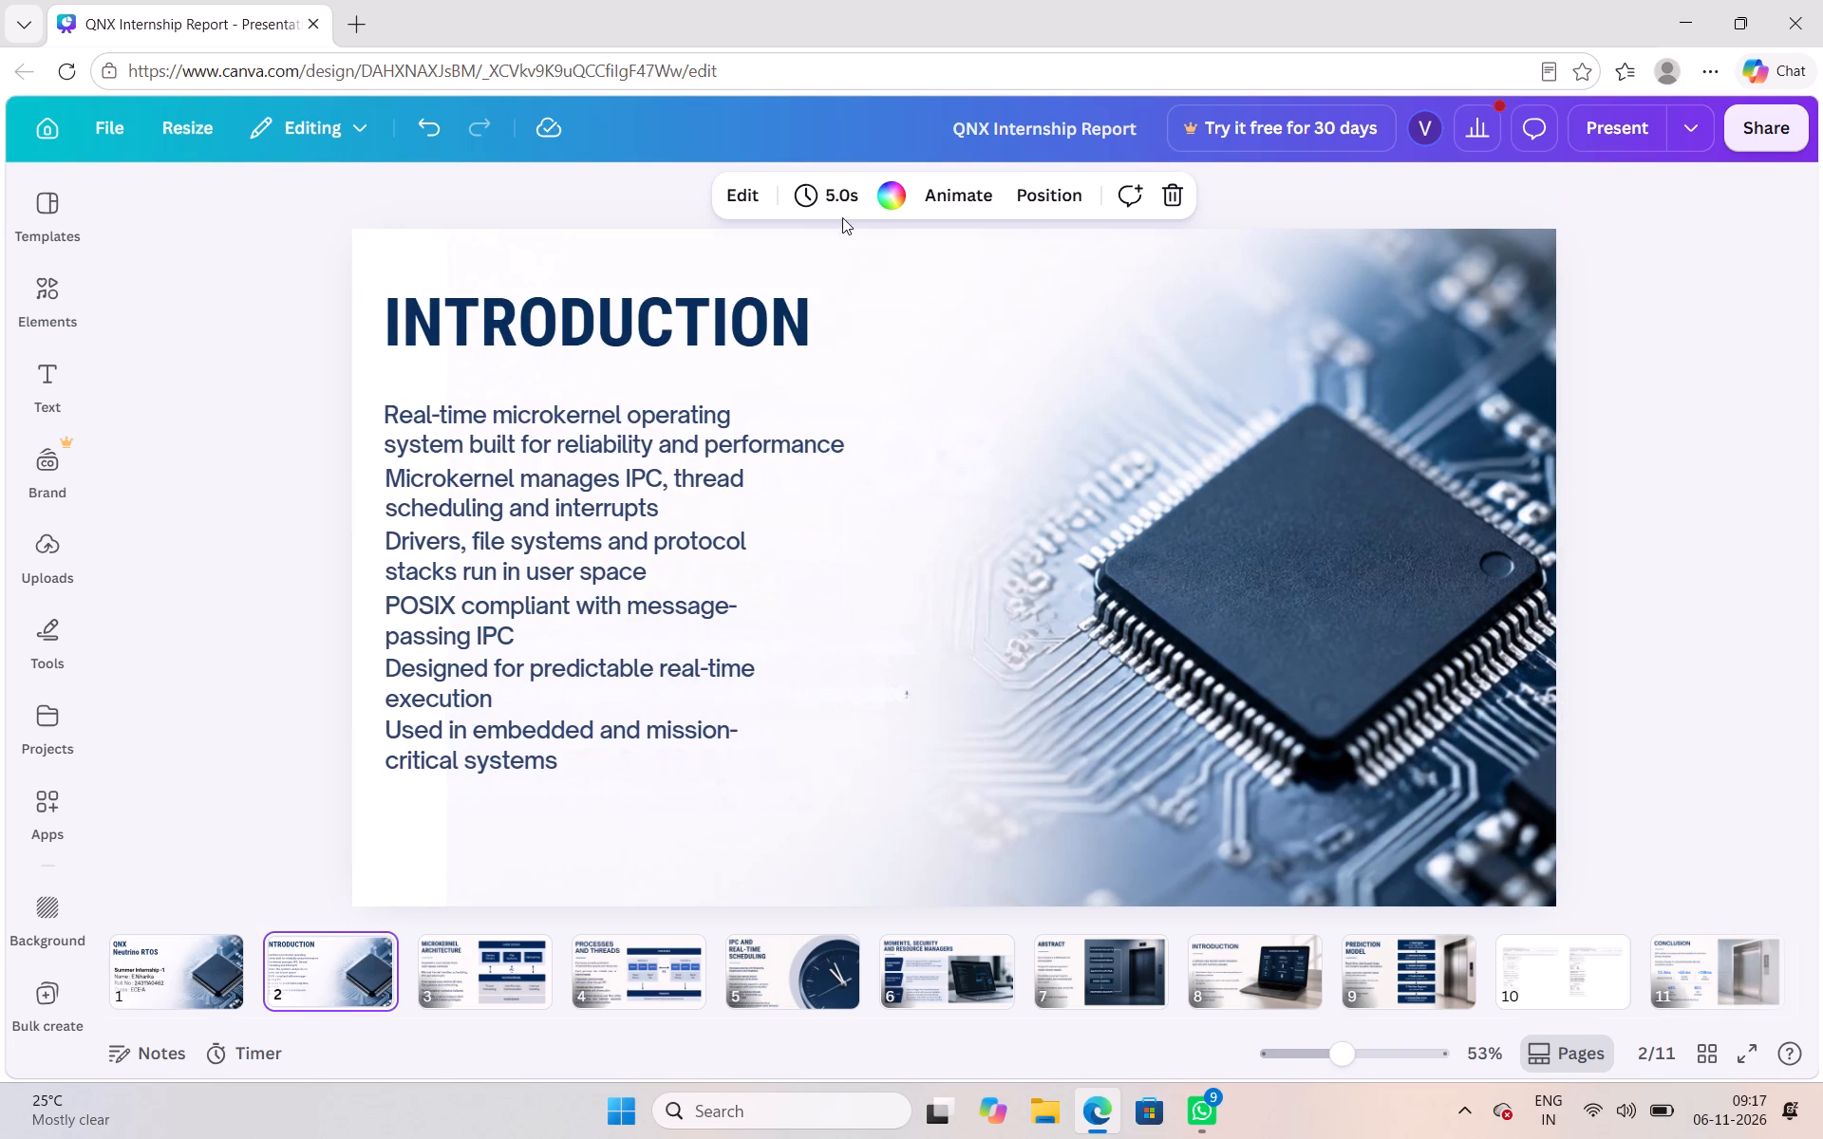
{"action": "left_click", "coordinate": [671, 833]}
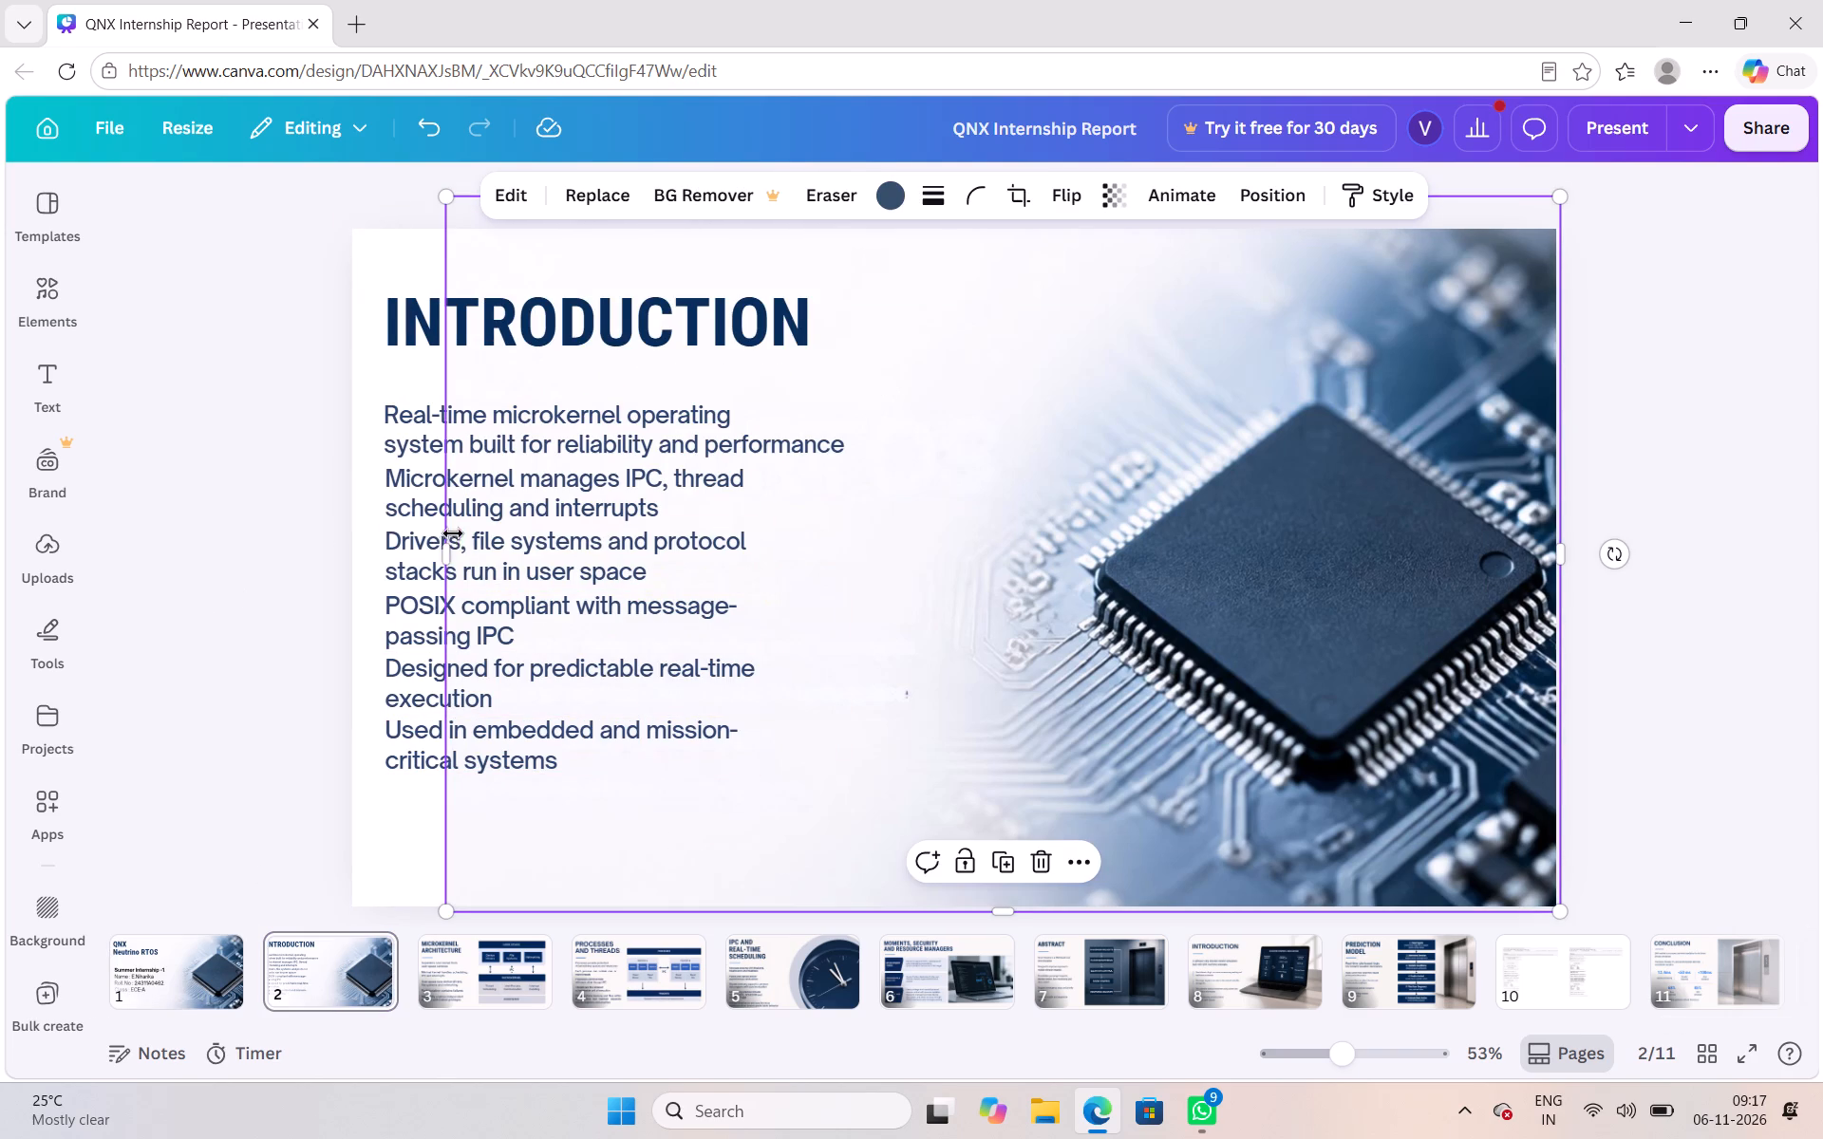
{"action": "left_click_drag", "start_coordinate": [449, 551], "coordinate": [336, 539]}
{"action": "left_click", "coordinate": [210, 545]}
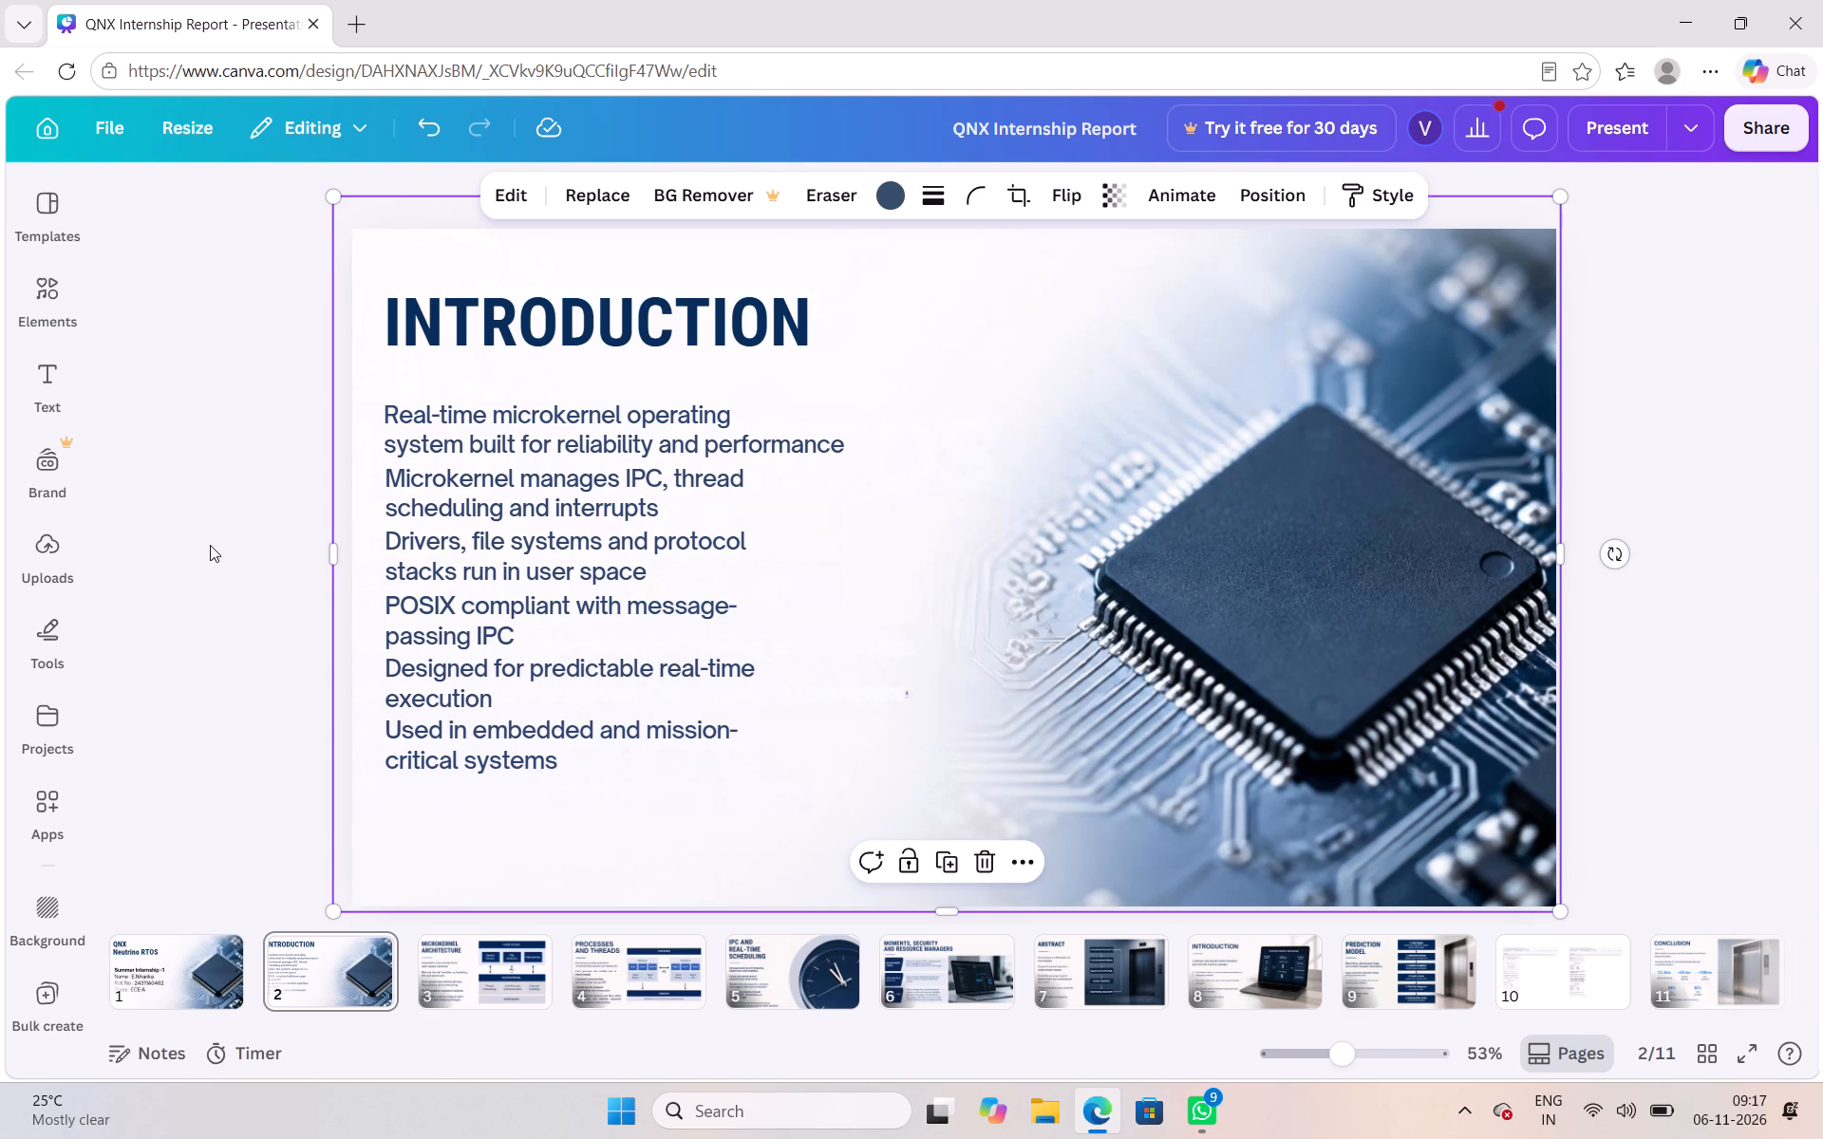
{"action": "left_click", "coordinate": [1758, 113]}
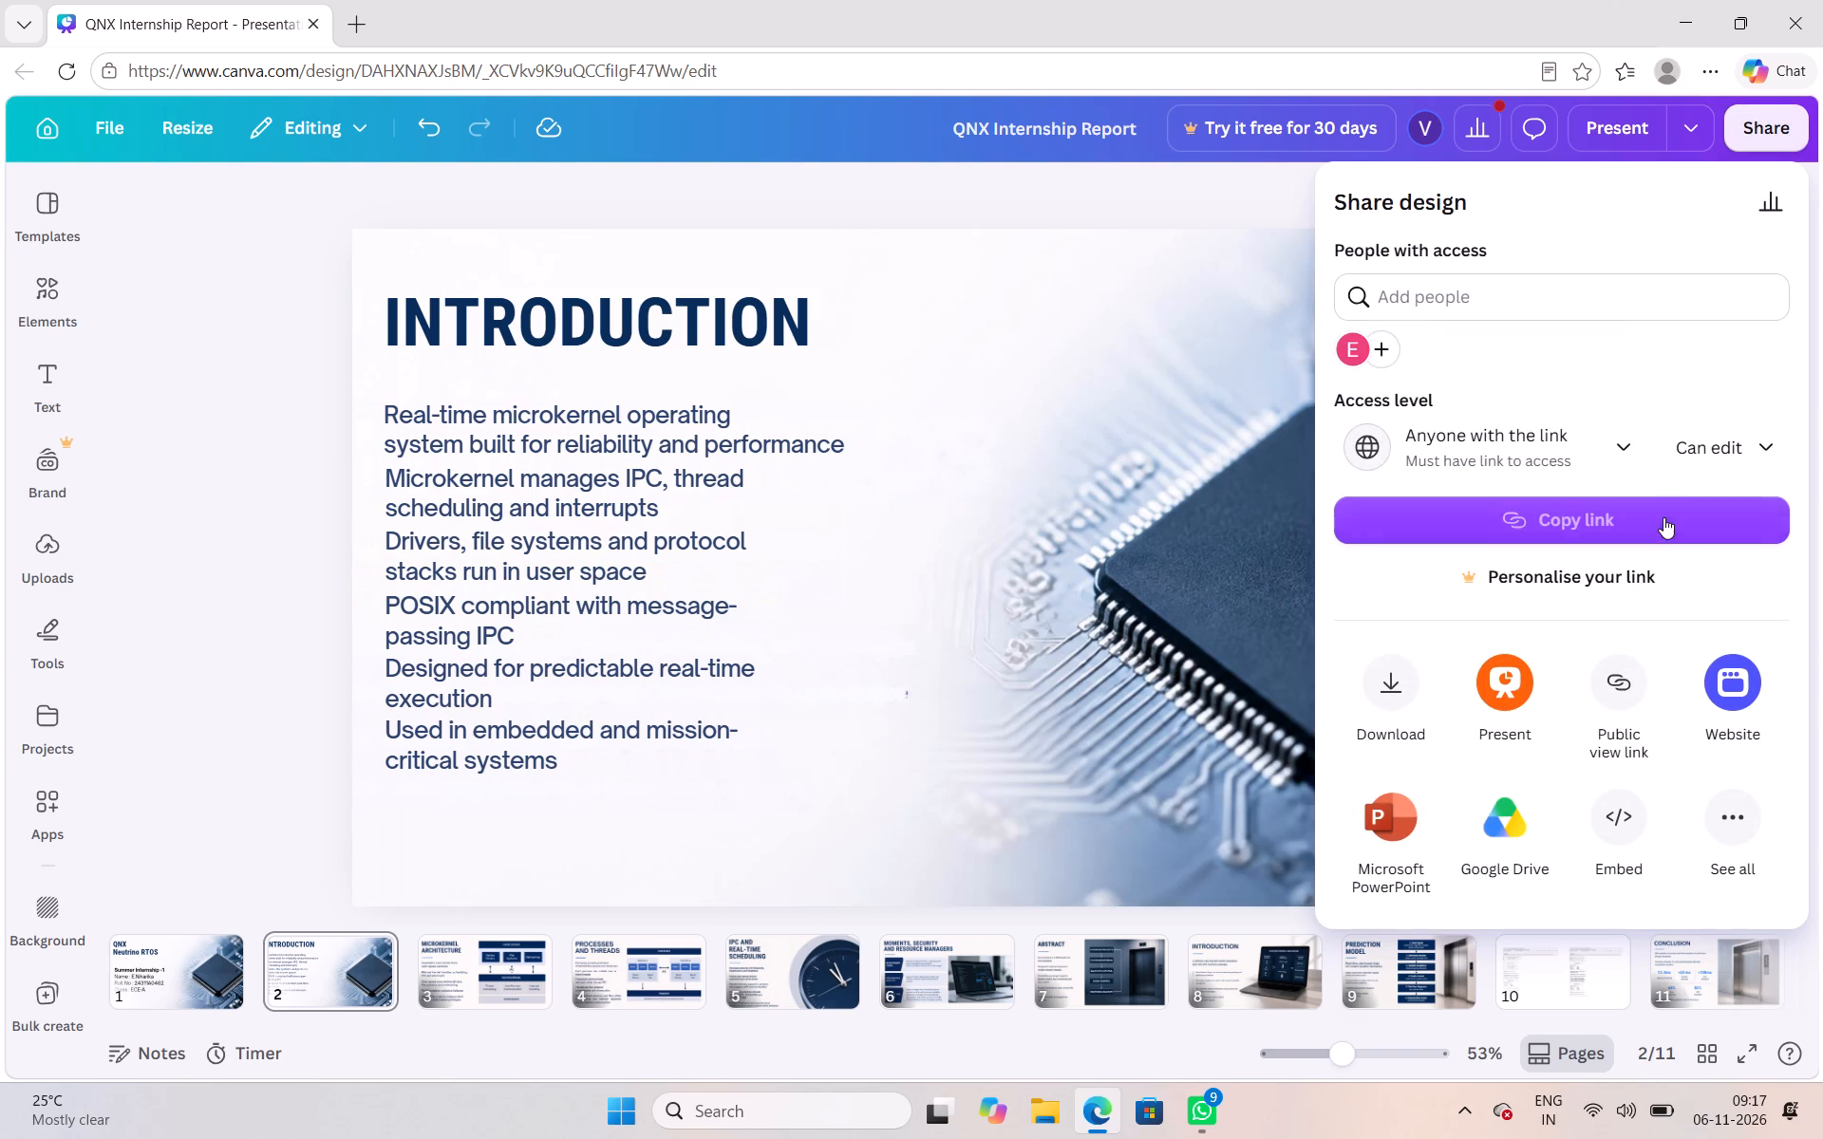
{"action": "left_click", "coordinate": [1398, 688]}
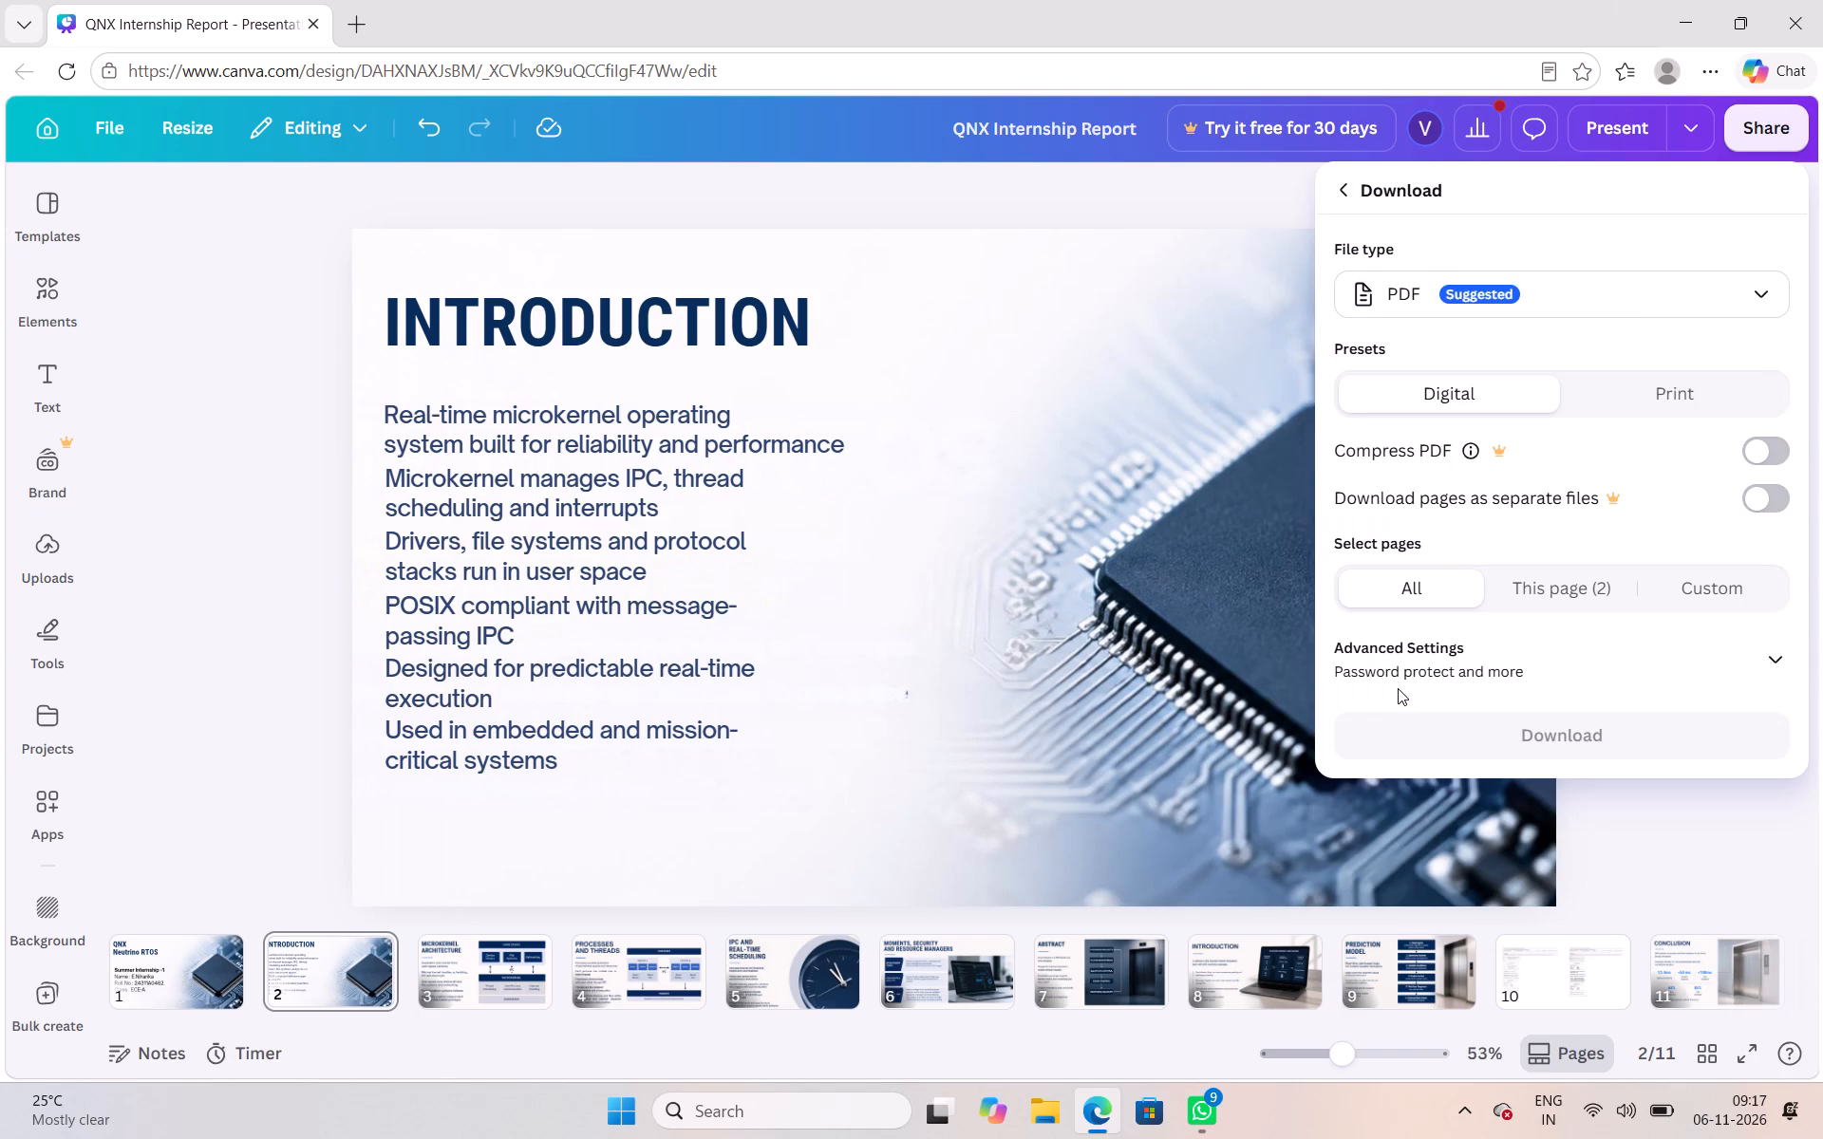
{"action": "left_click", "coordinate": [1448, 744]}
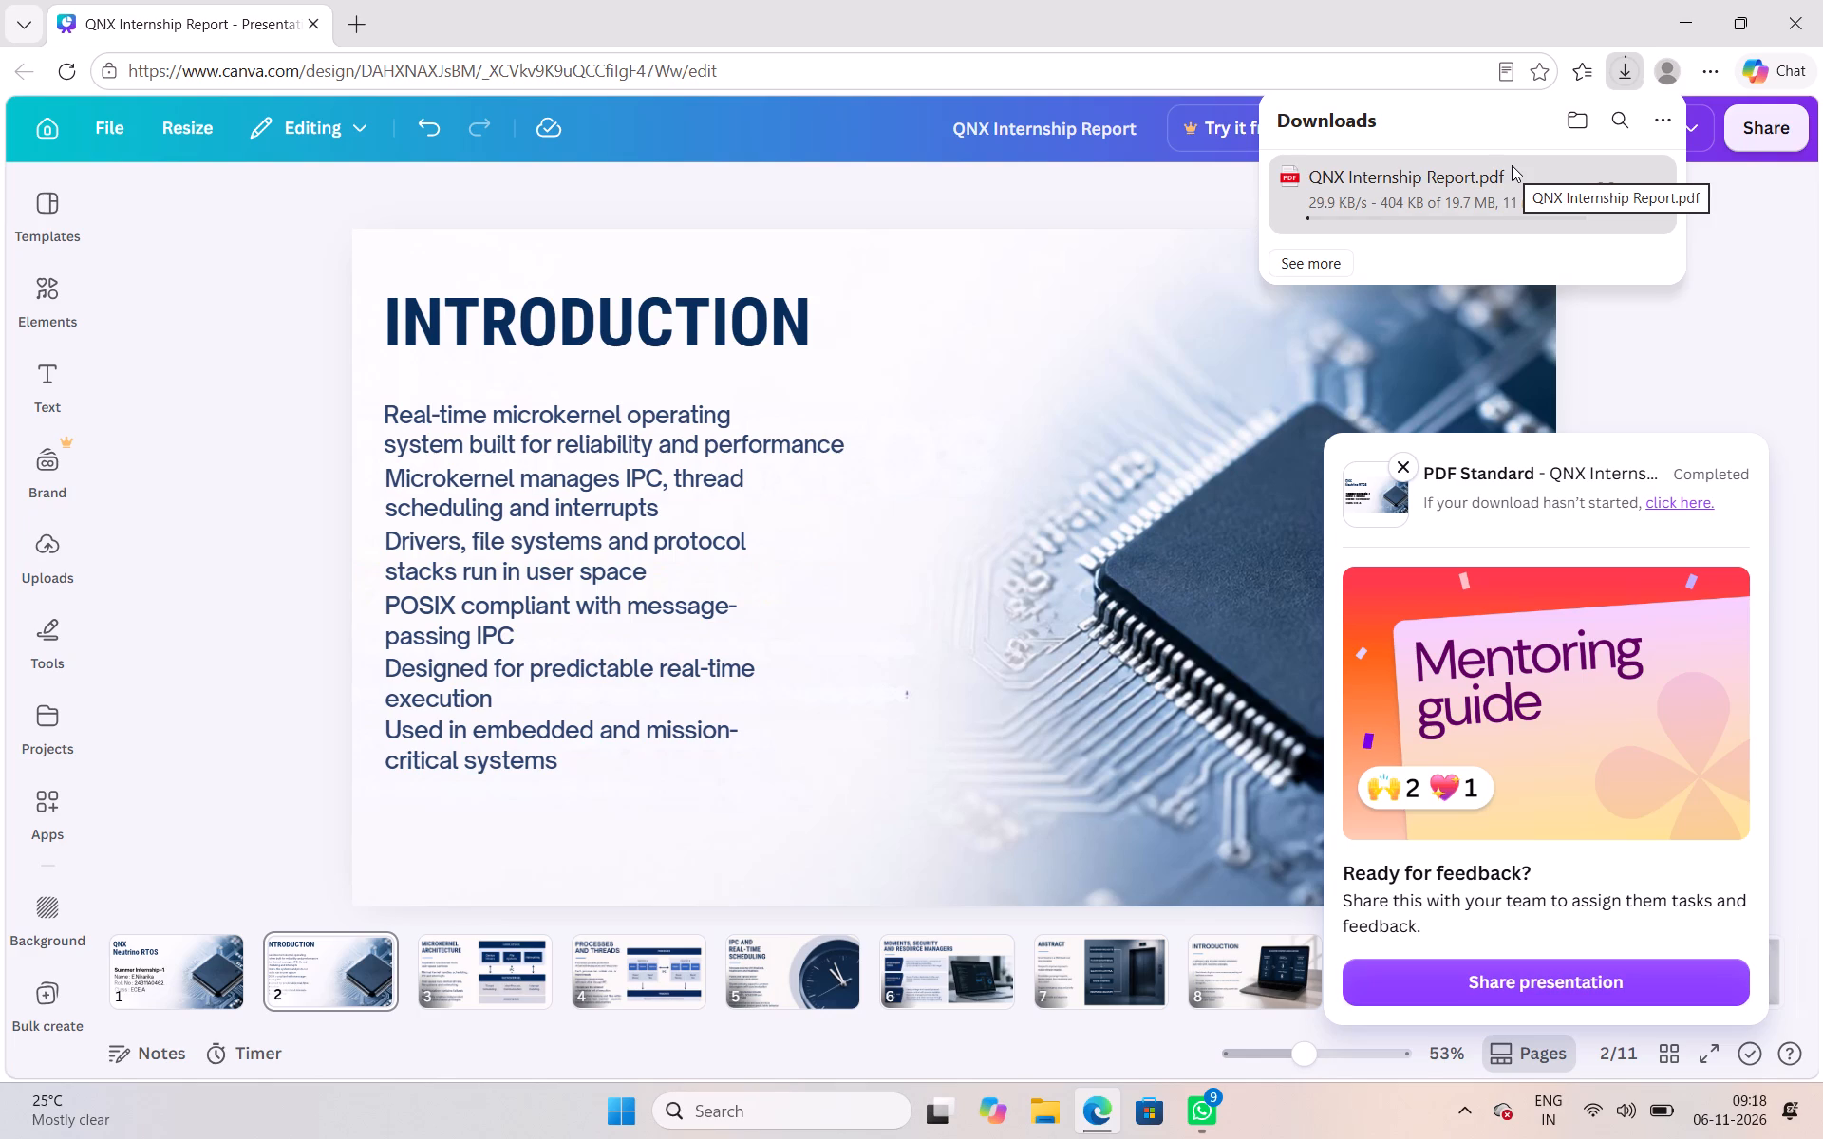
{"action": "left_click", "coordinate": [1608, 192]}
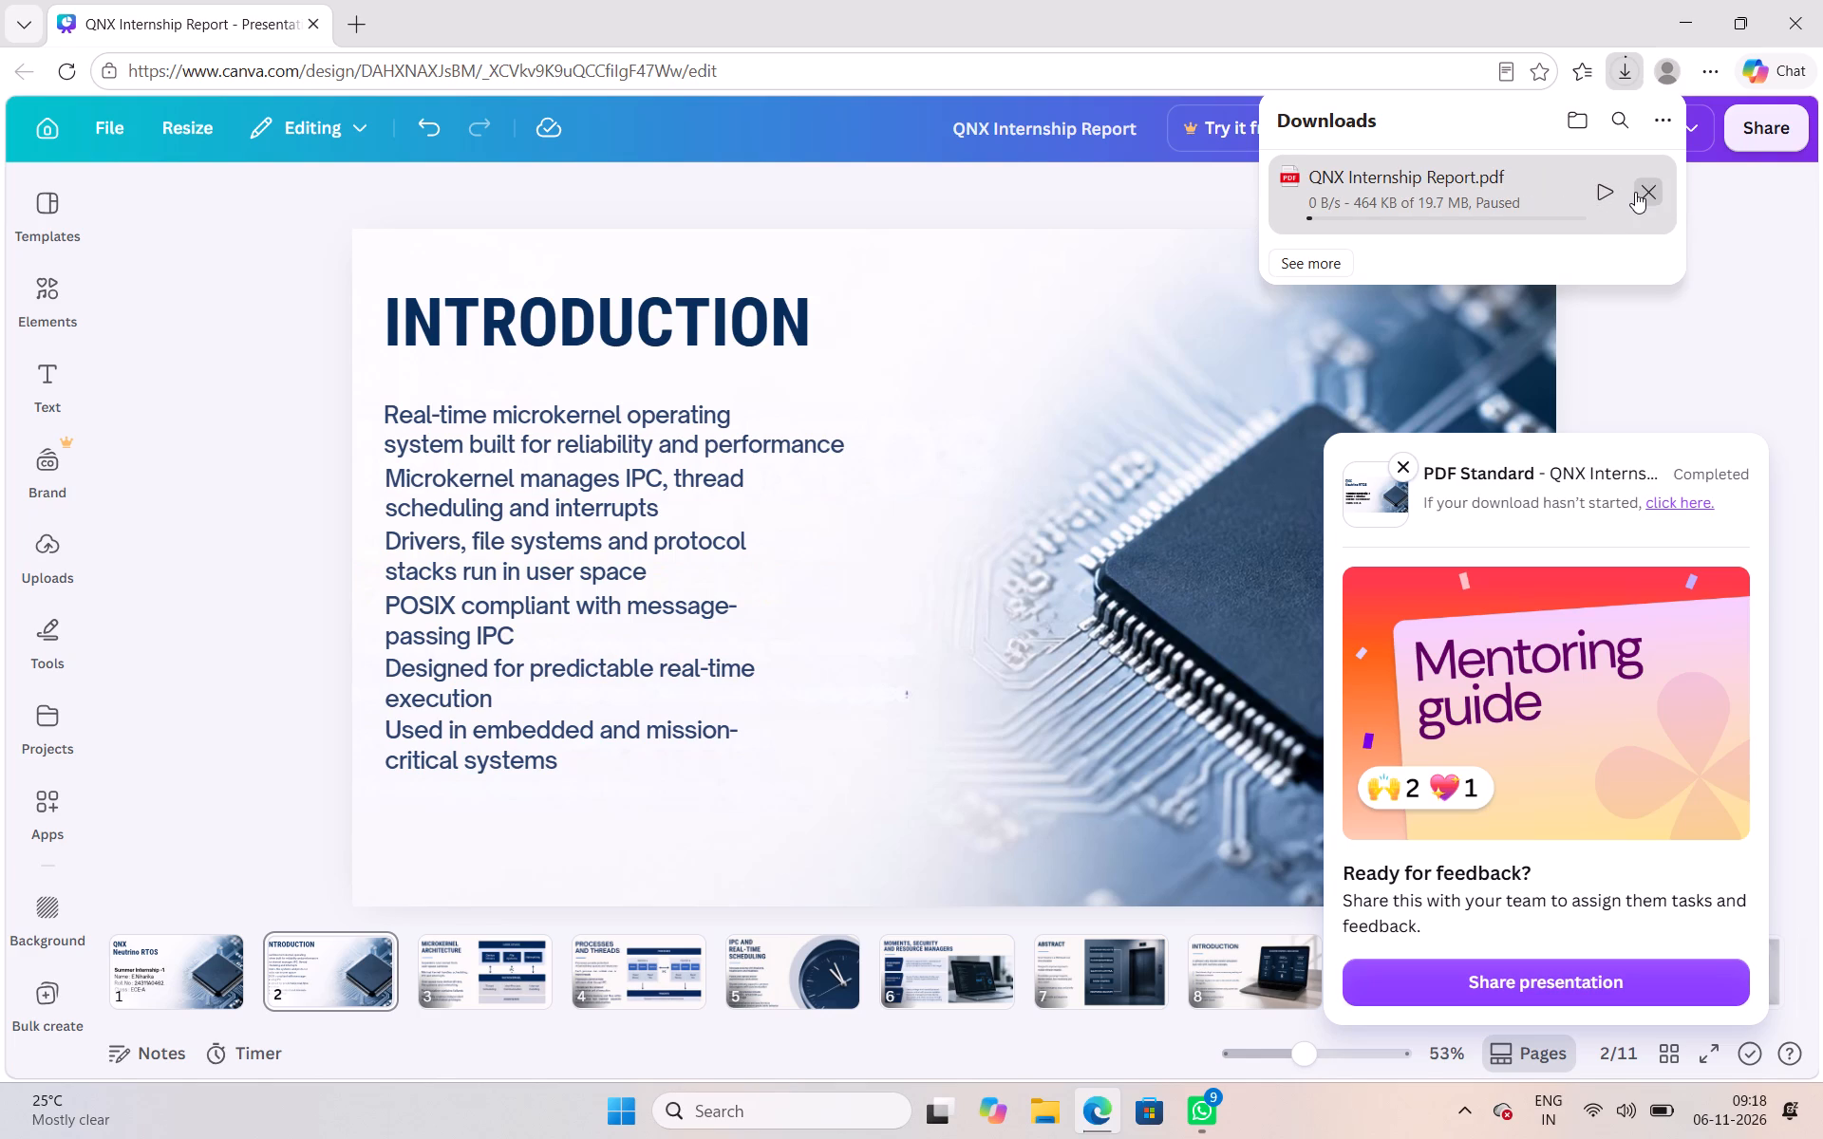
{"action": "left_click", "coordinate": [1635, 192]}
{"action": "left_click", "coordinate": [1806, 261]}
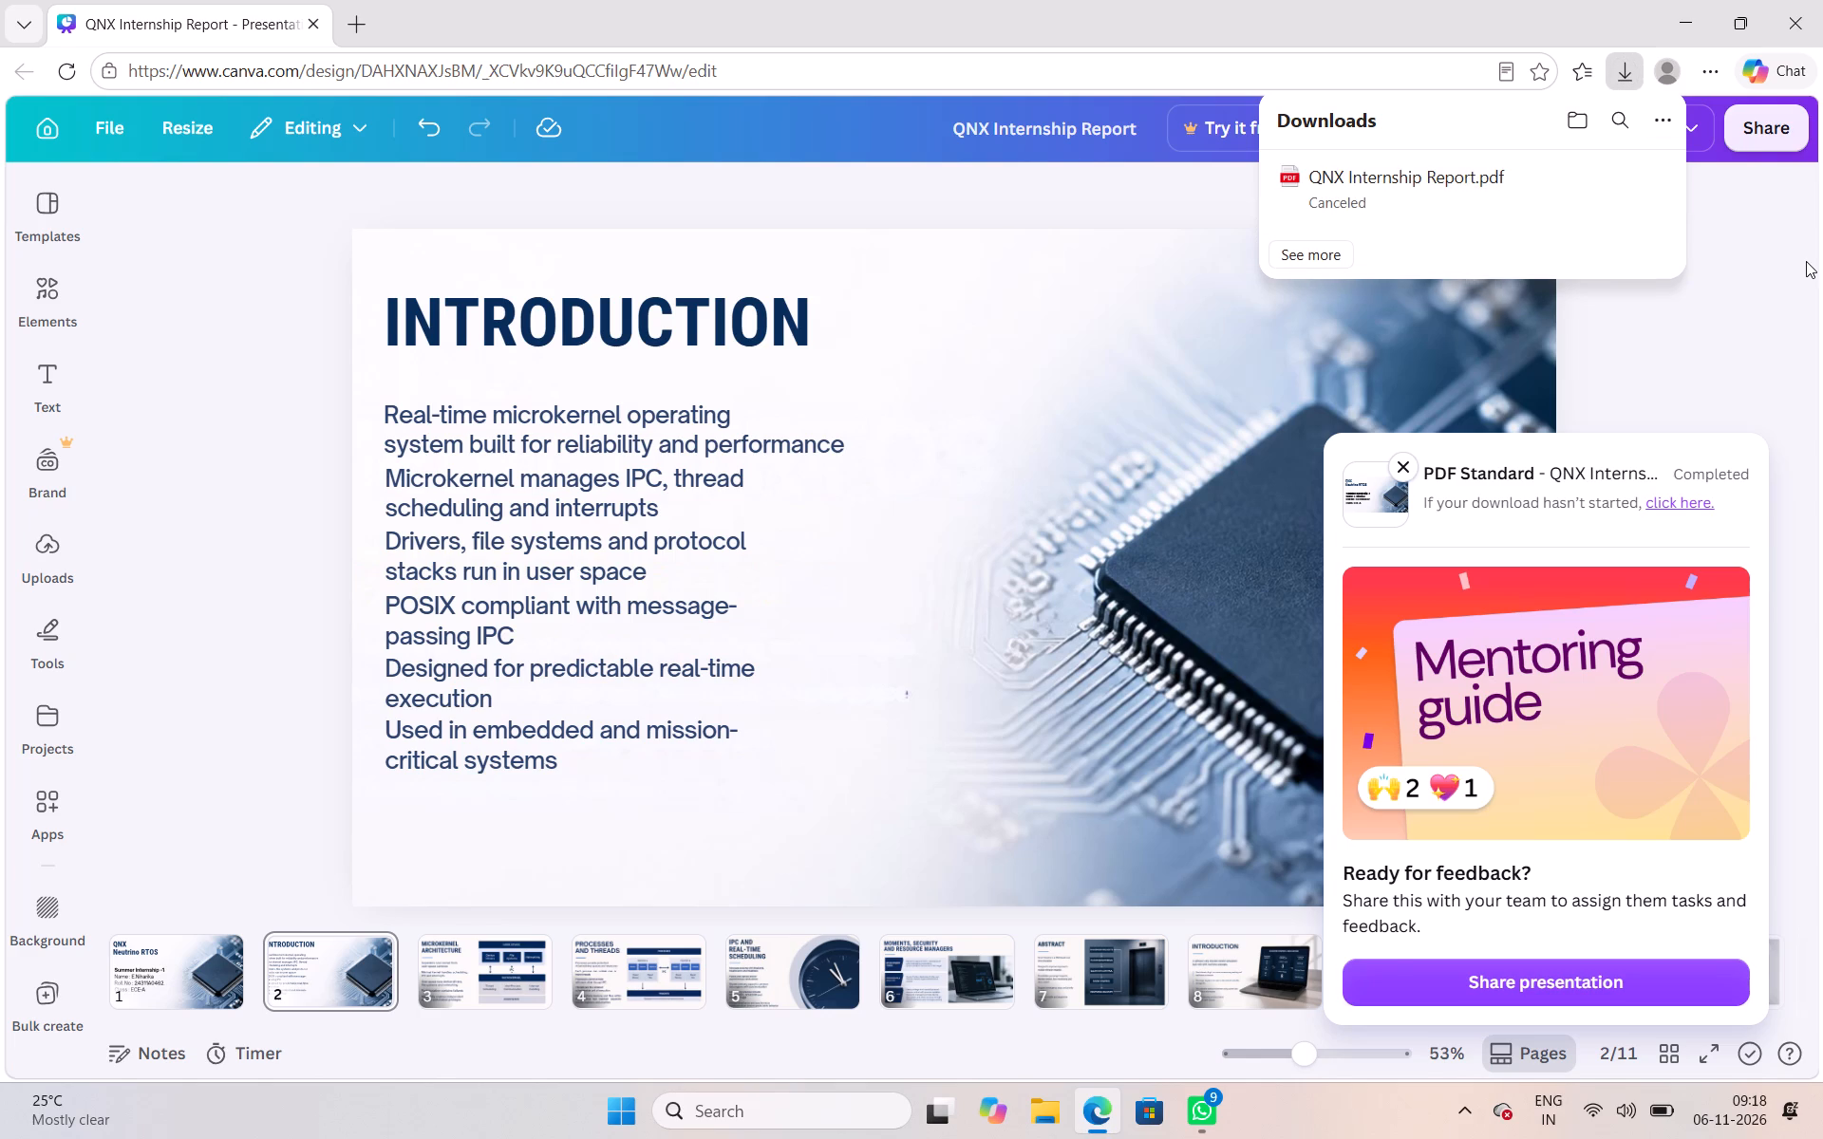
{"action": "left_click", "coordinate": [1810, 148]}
Copy the design's sharing link with access for anyone with the link set to Can edit.
{"action": "left_click", "coordinate": [1776, 124]}
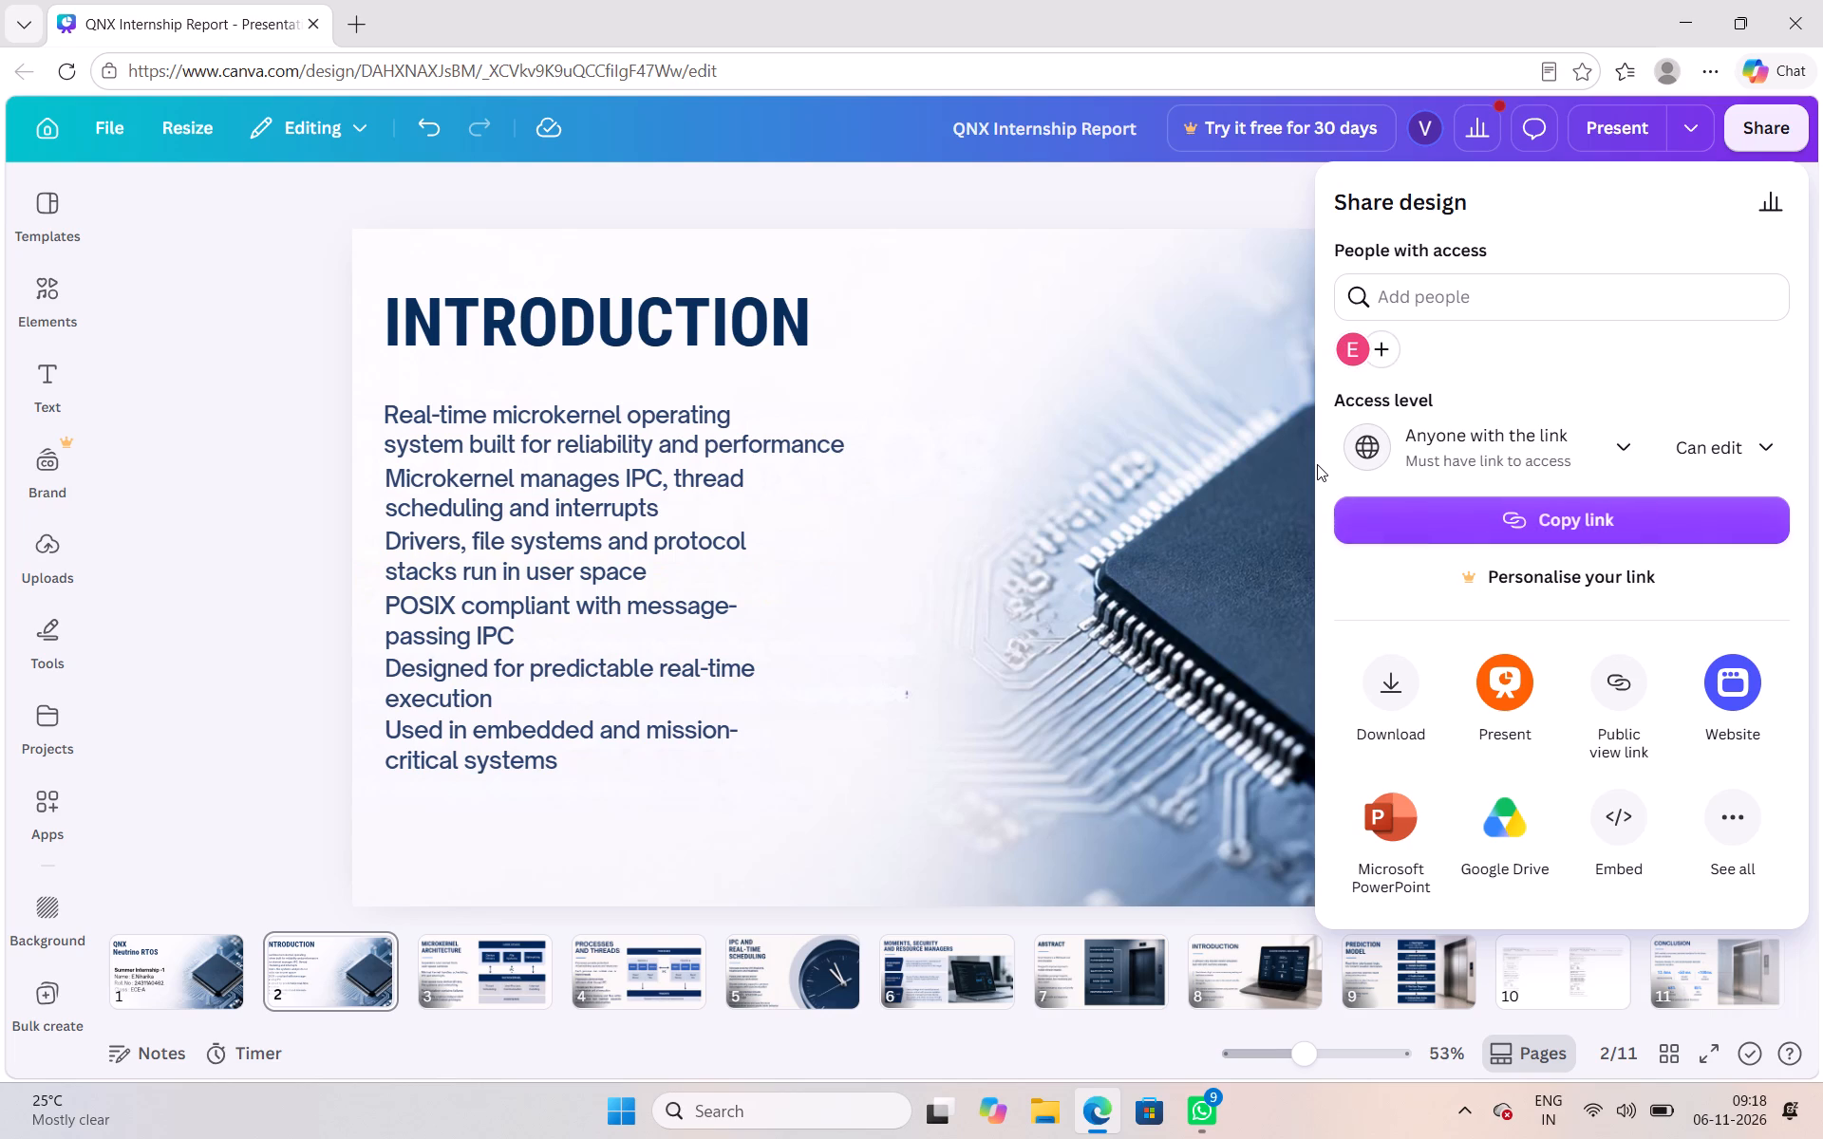
{"action": "left_click", "coordinate": [1375, 534]}
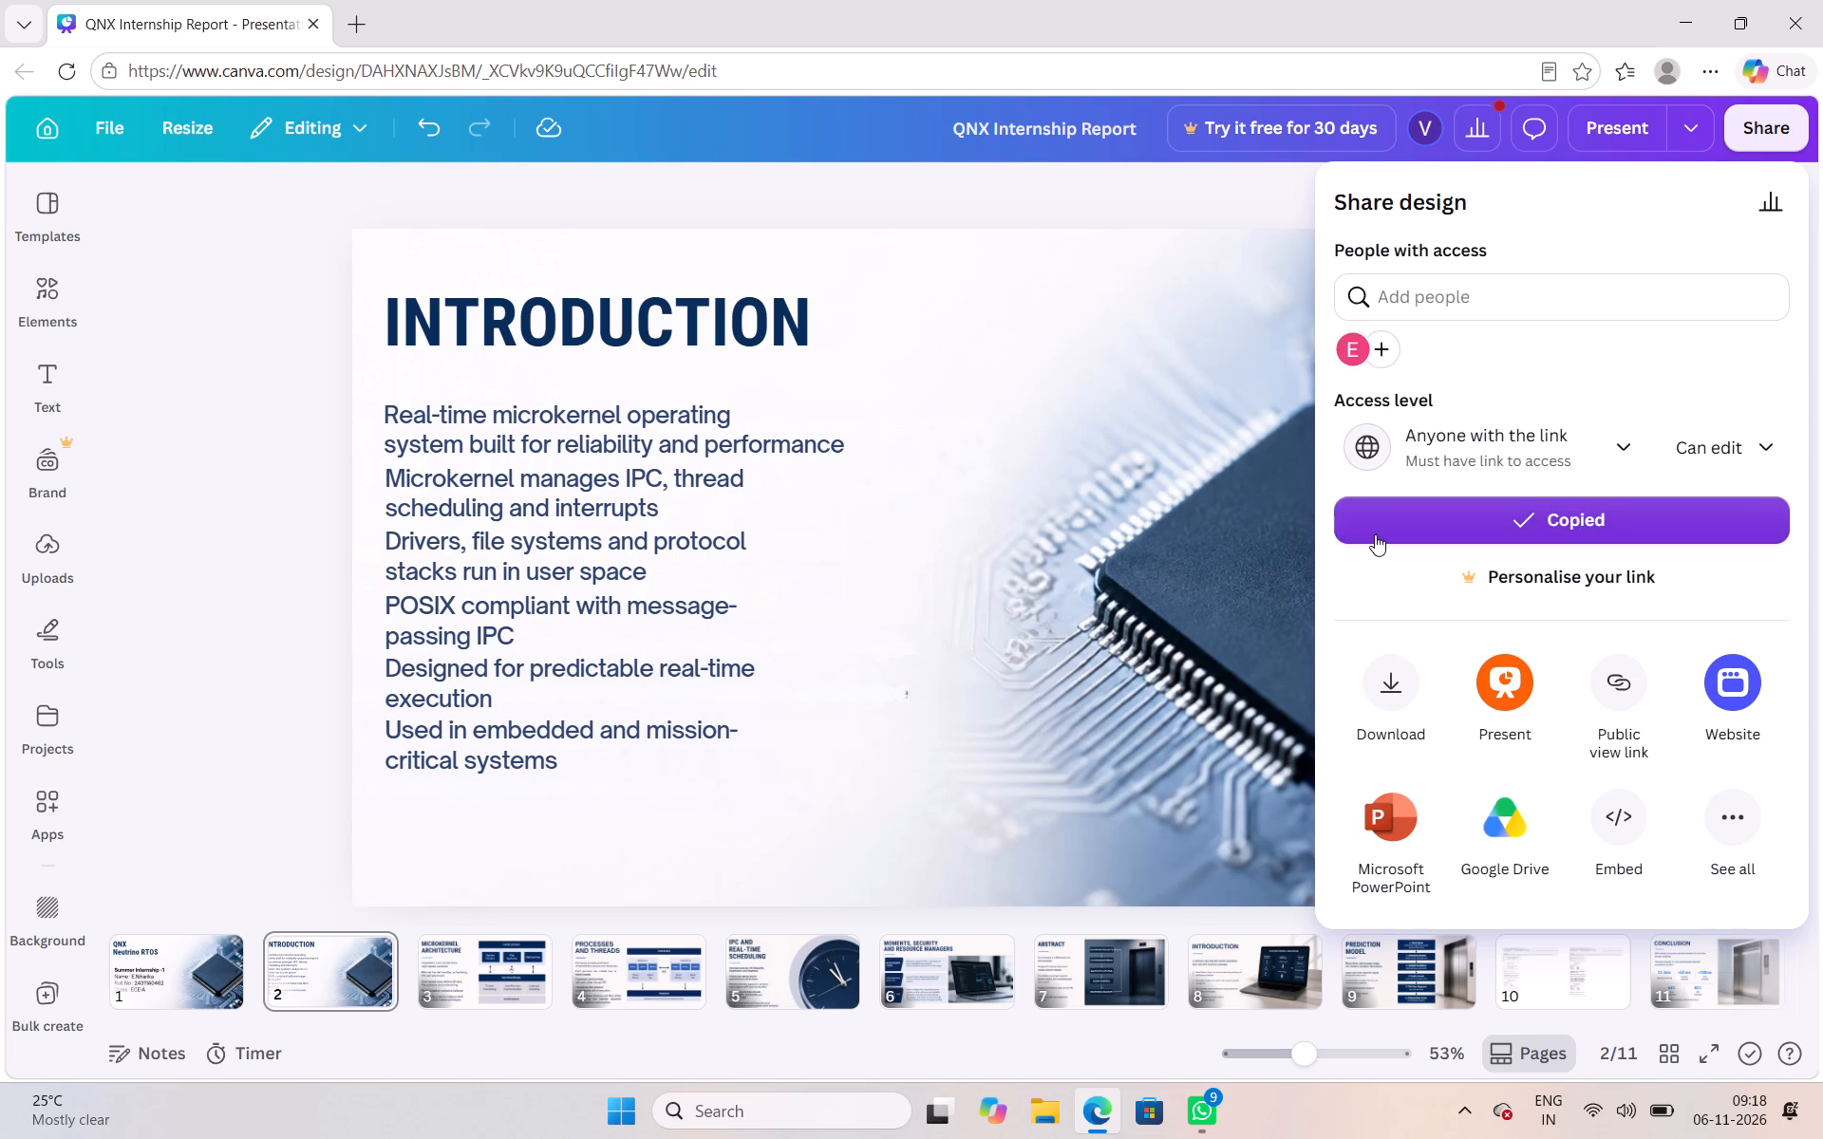
{"action": "left_click_drag", "start_coordinate": [1822, 140], "coordinate": [1799, 0]}
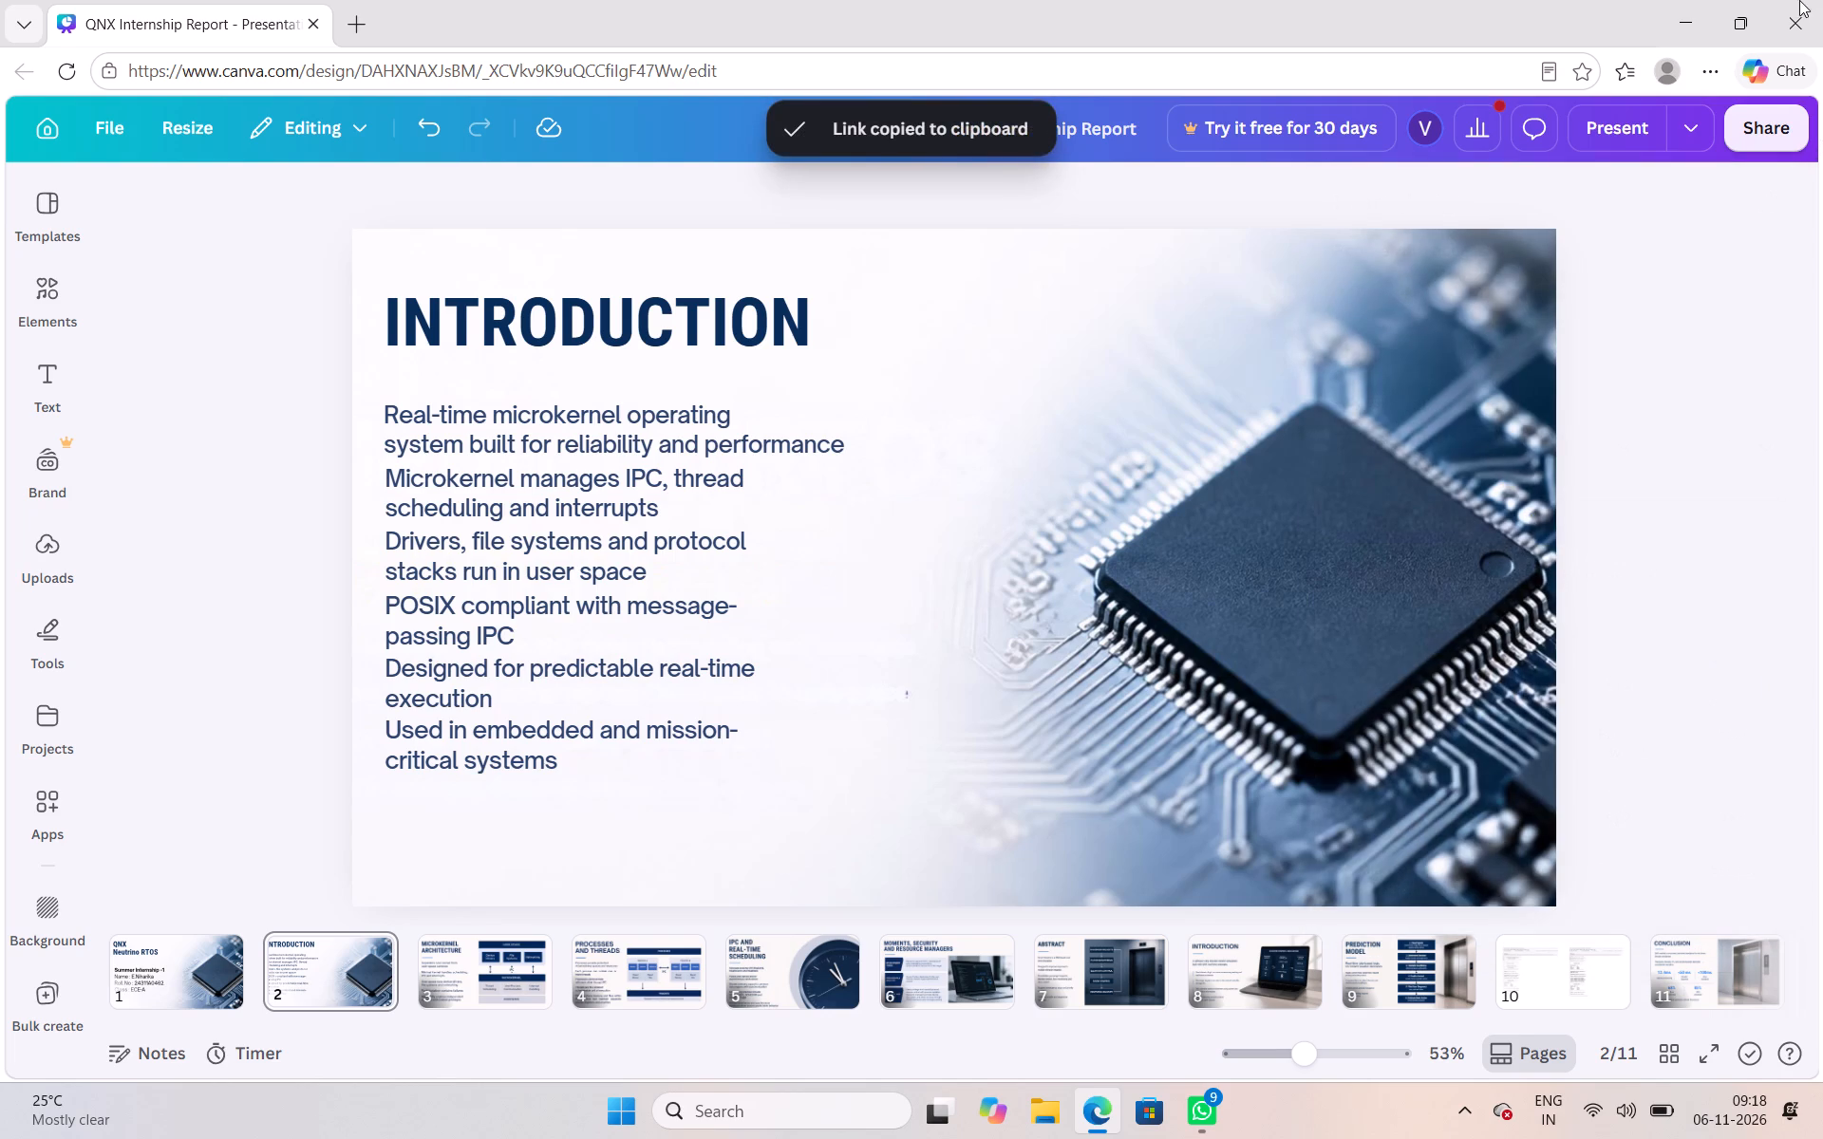
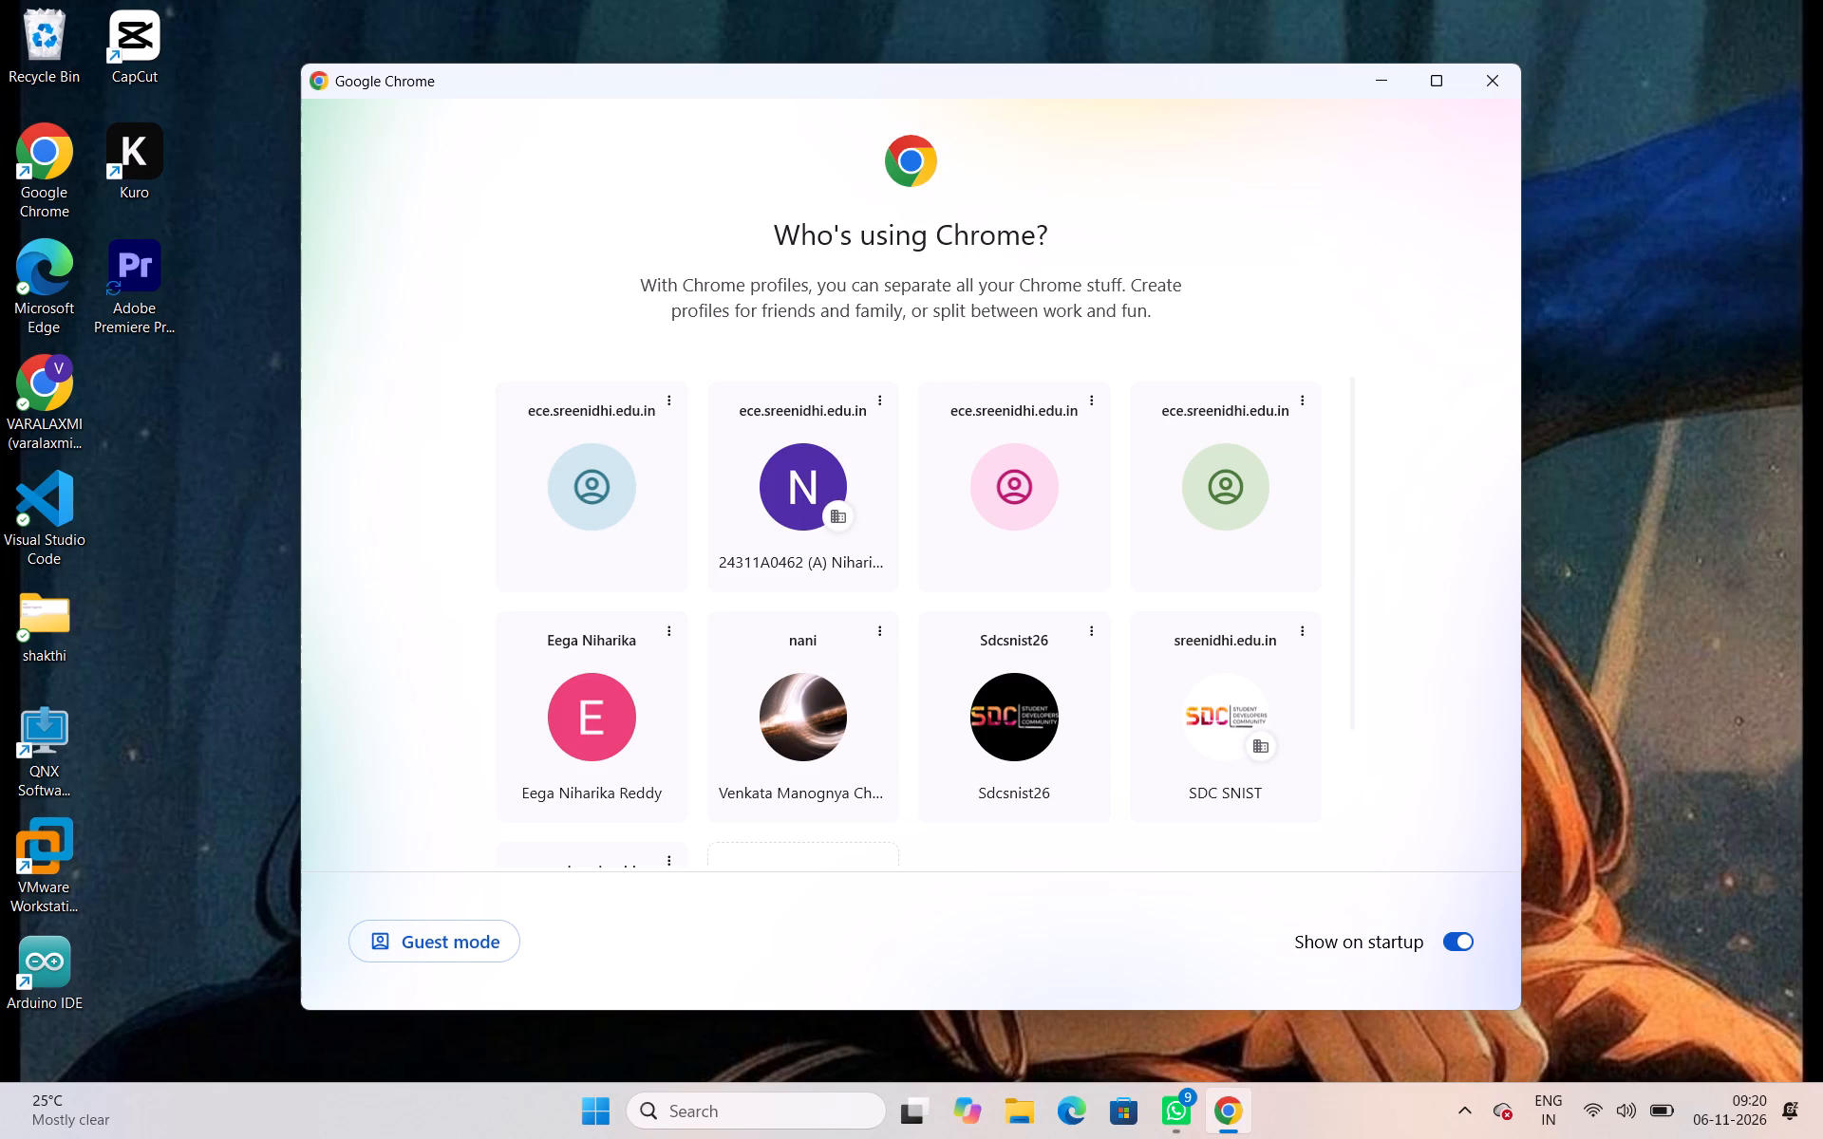
Relaunch Google Chrome and open a browser window under the profile with the letter V avatar.
{"action": "left_click", "coordinate": [1481, 68]}
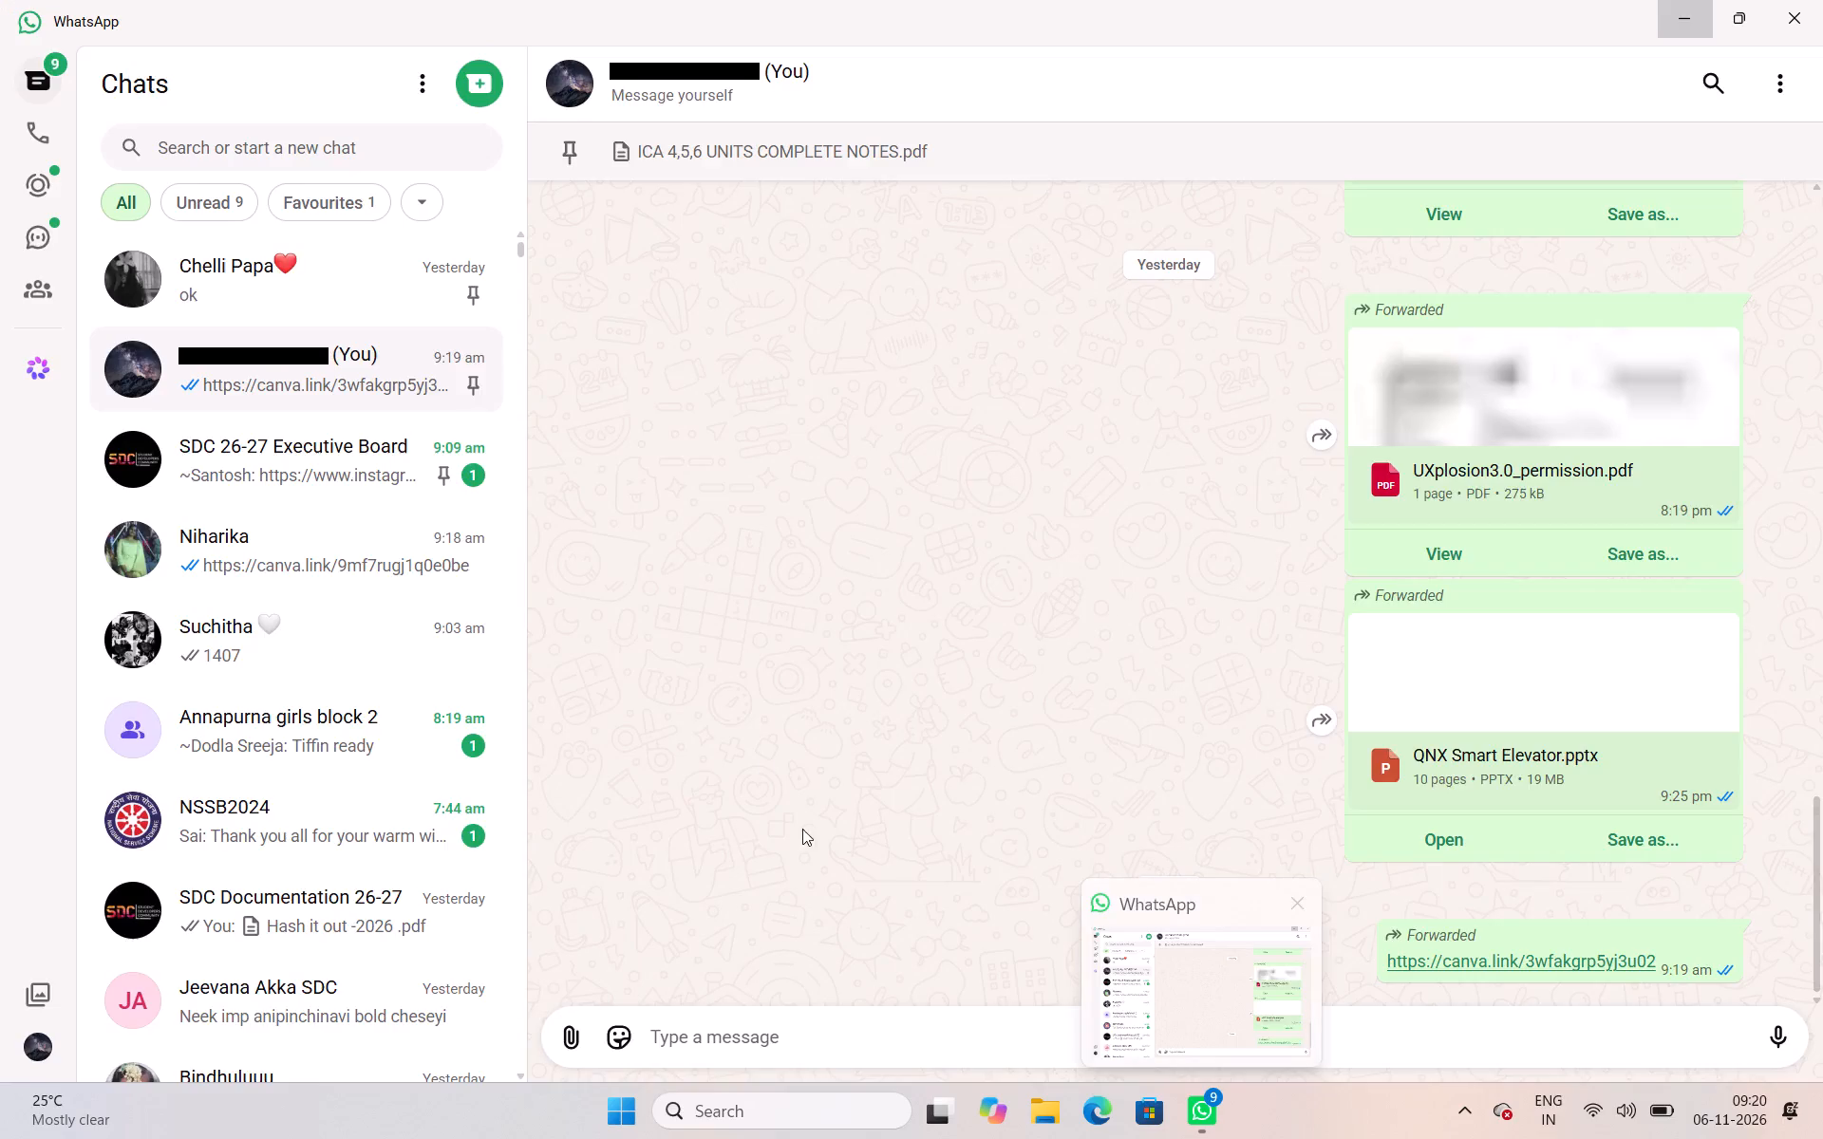
{"action": "double_click", "coordinate": [22, 166]}
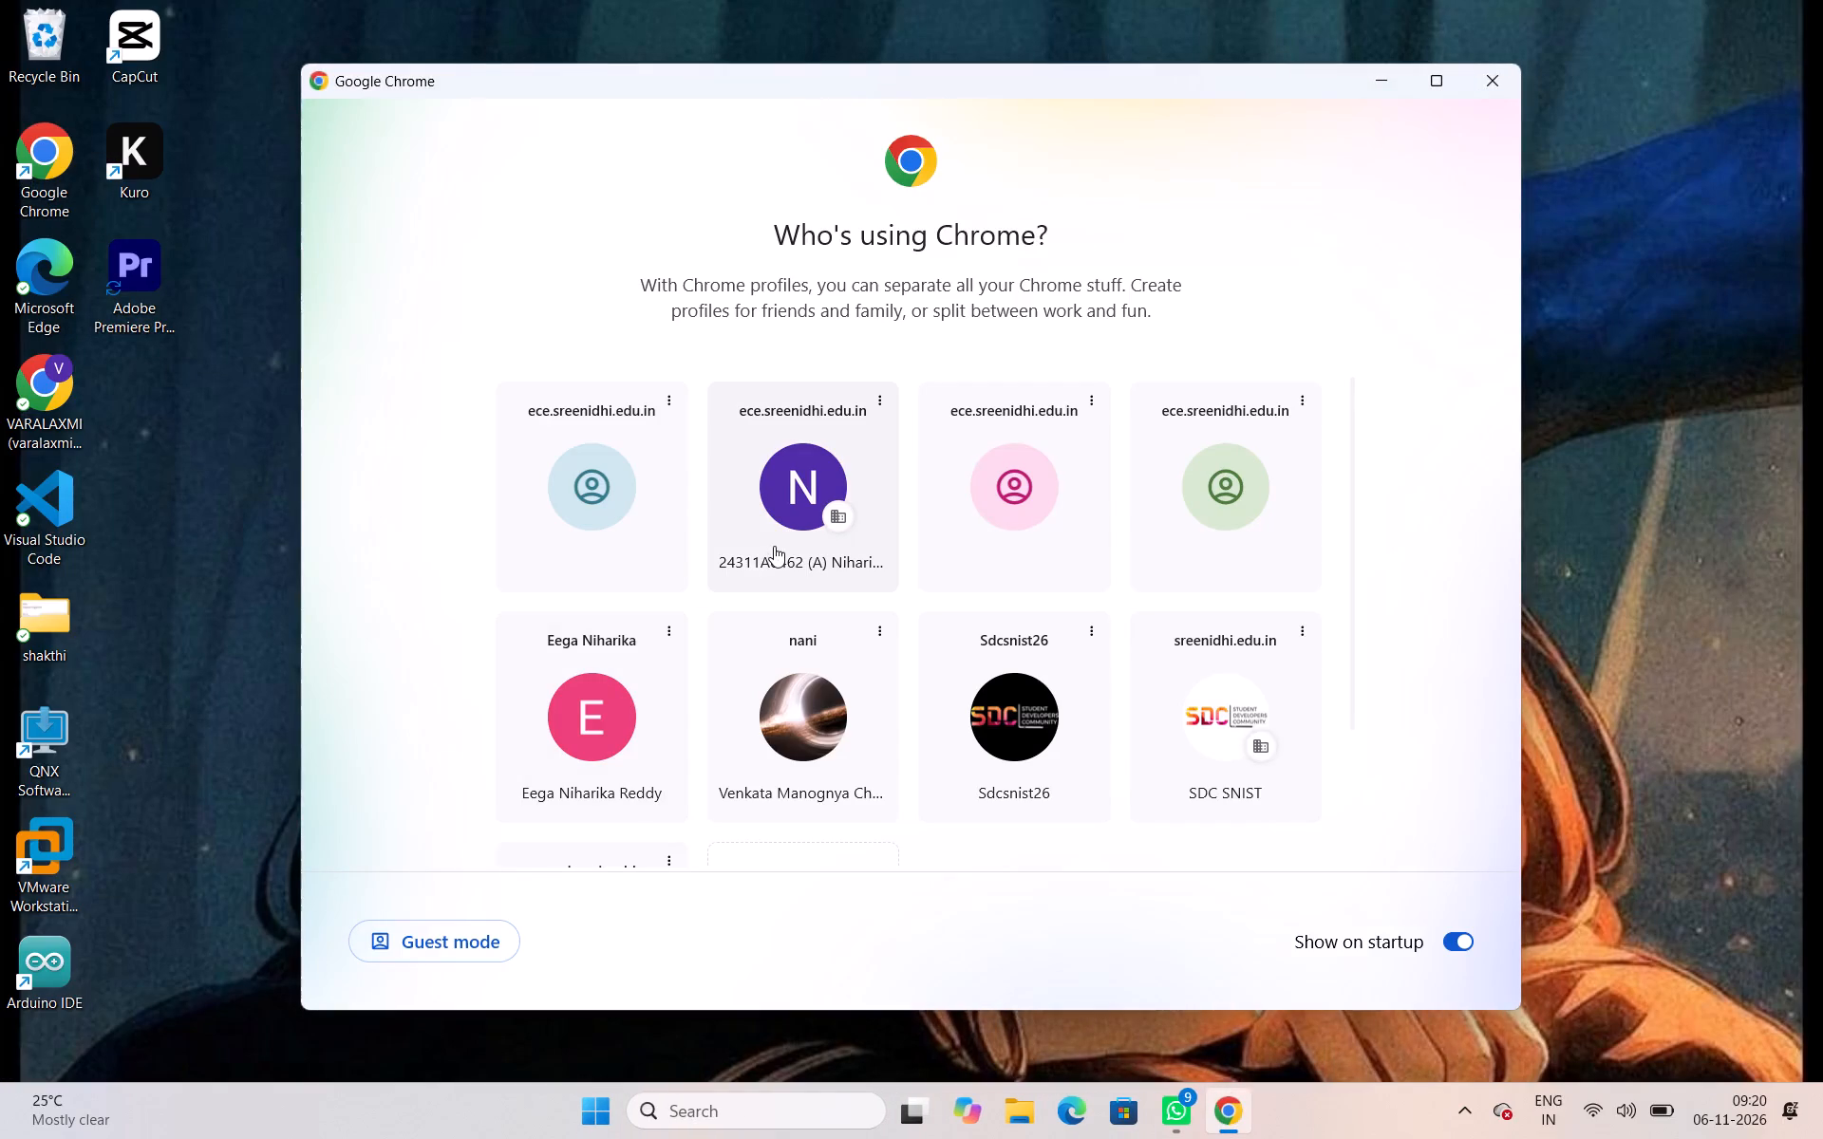
{"action": "scroll", "coordinate": [798, 607], "scroll_direction": "down", "scroll_amount": 3}
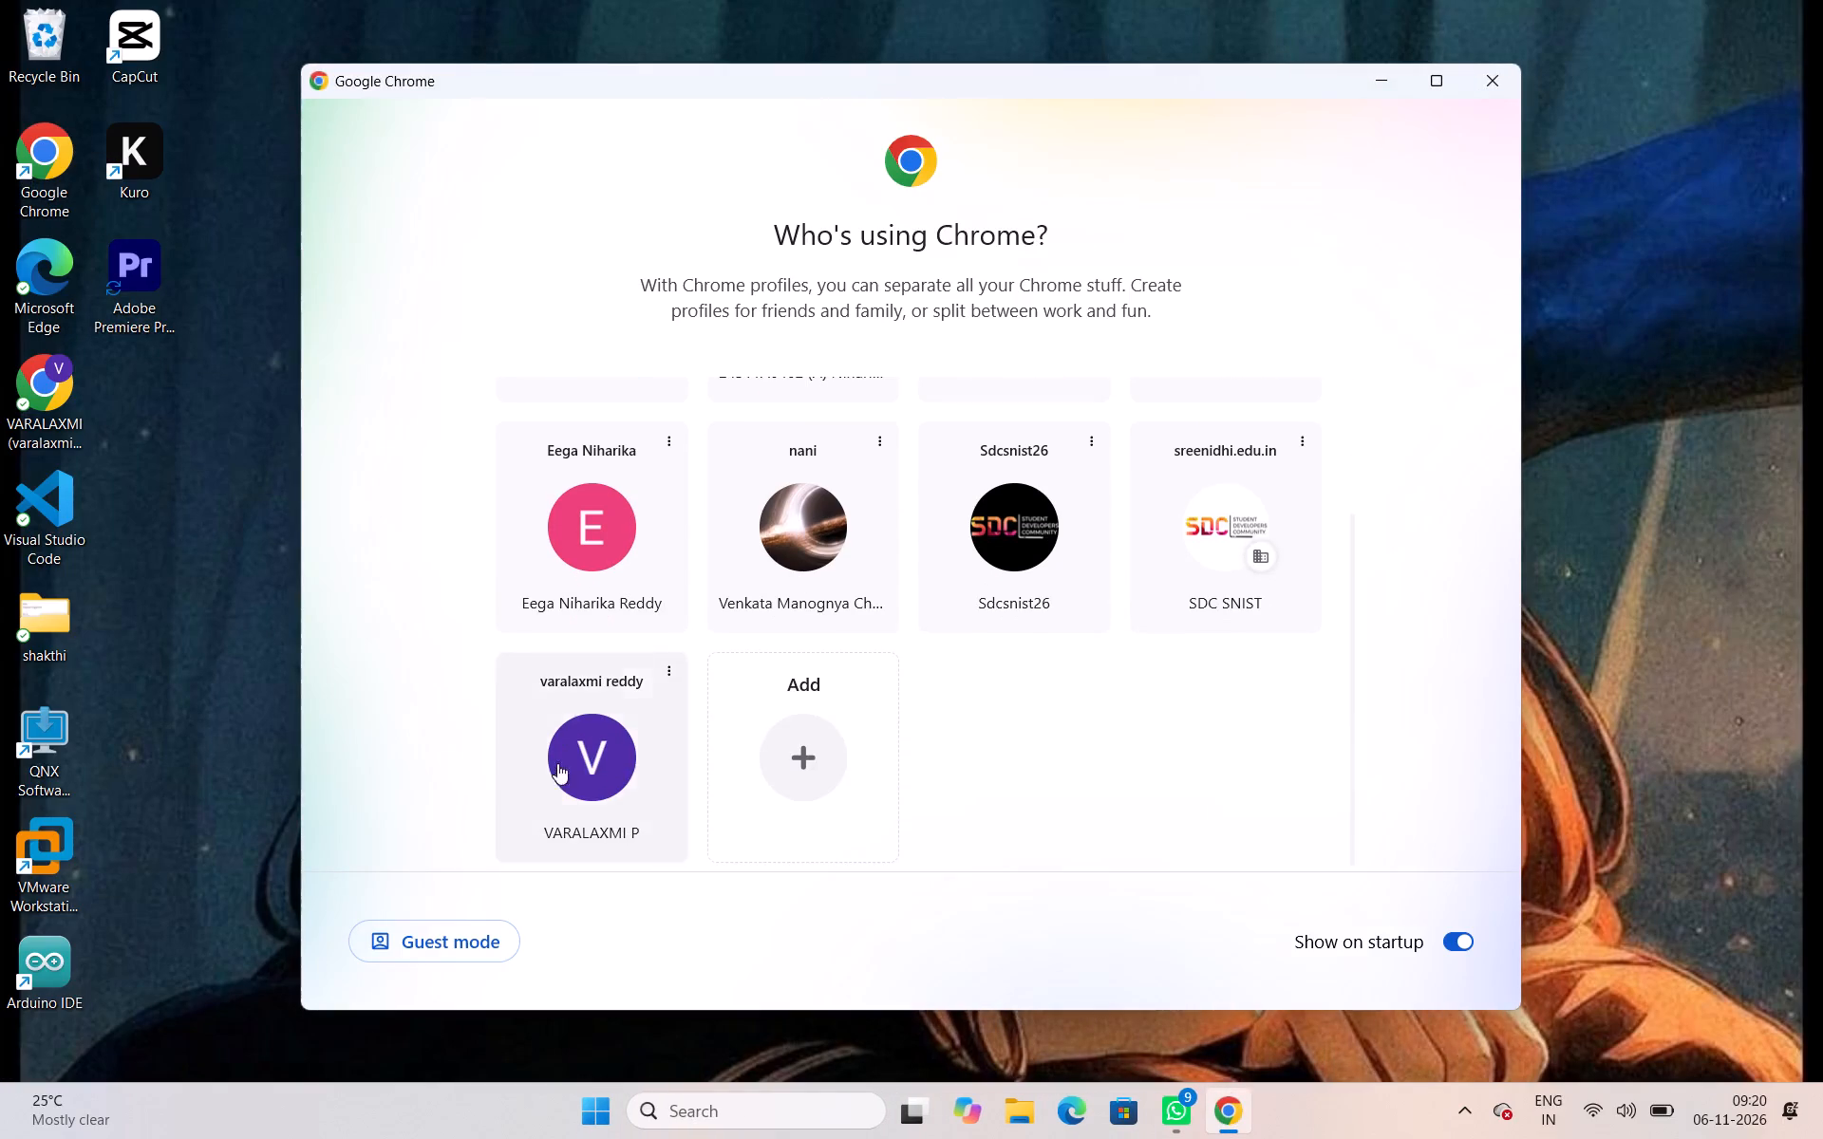
{"action": "double_click", "coordinate": [557, 763]}
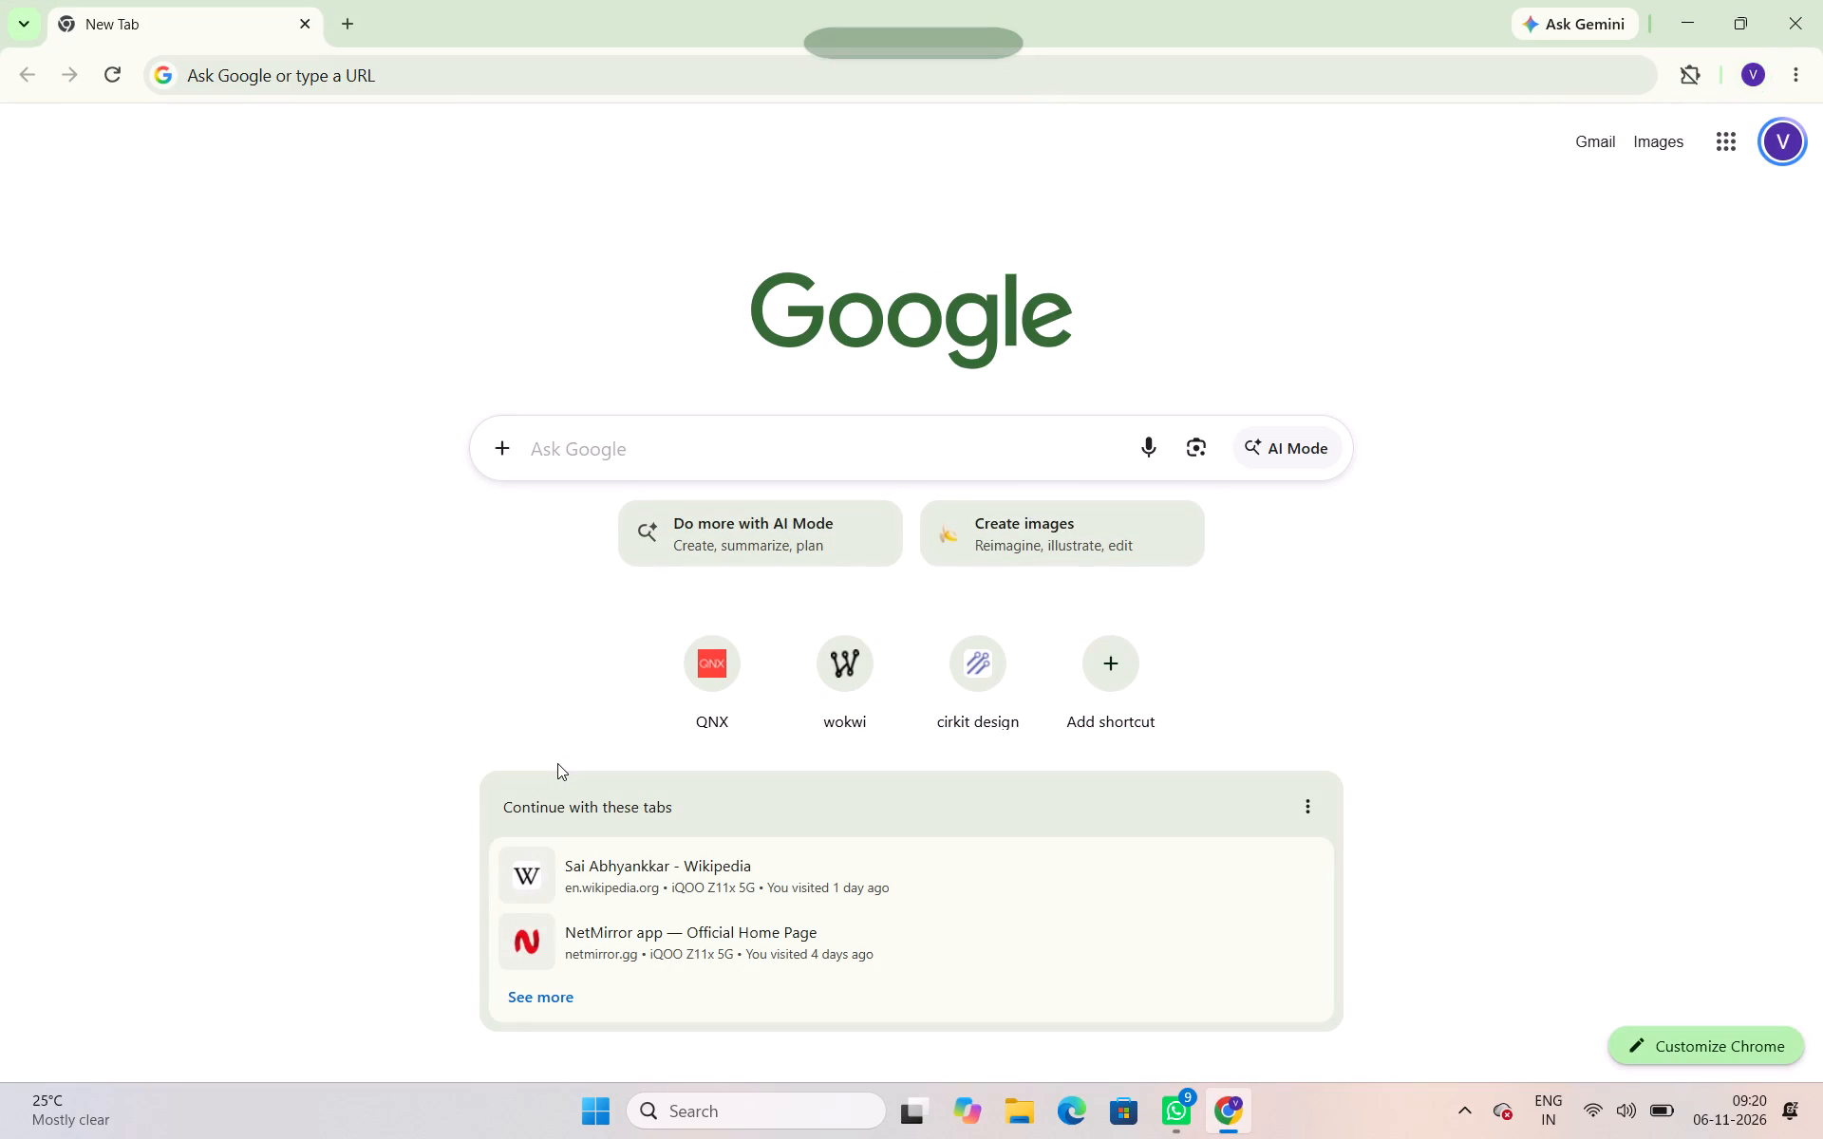
Search Google for Canva, open the "Log into your Canva account" result and dismiss the pop-up over the Canva home page.
{"action": "left_click", "coordinate": [579, 455]}
{"action": "left_click", "coordinate": [250, 701]}
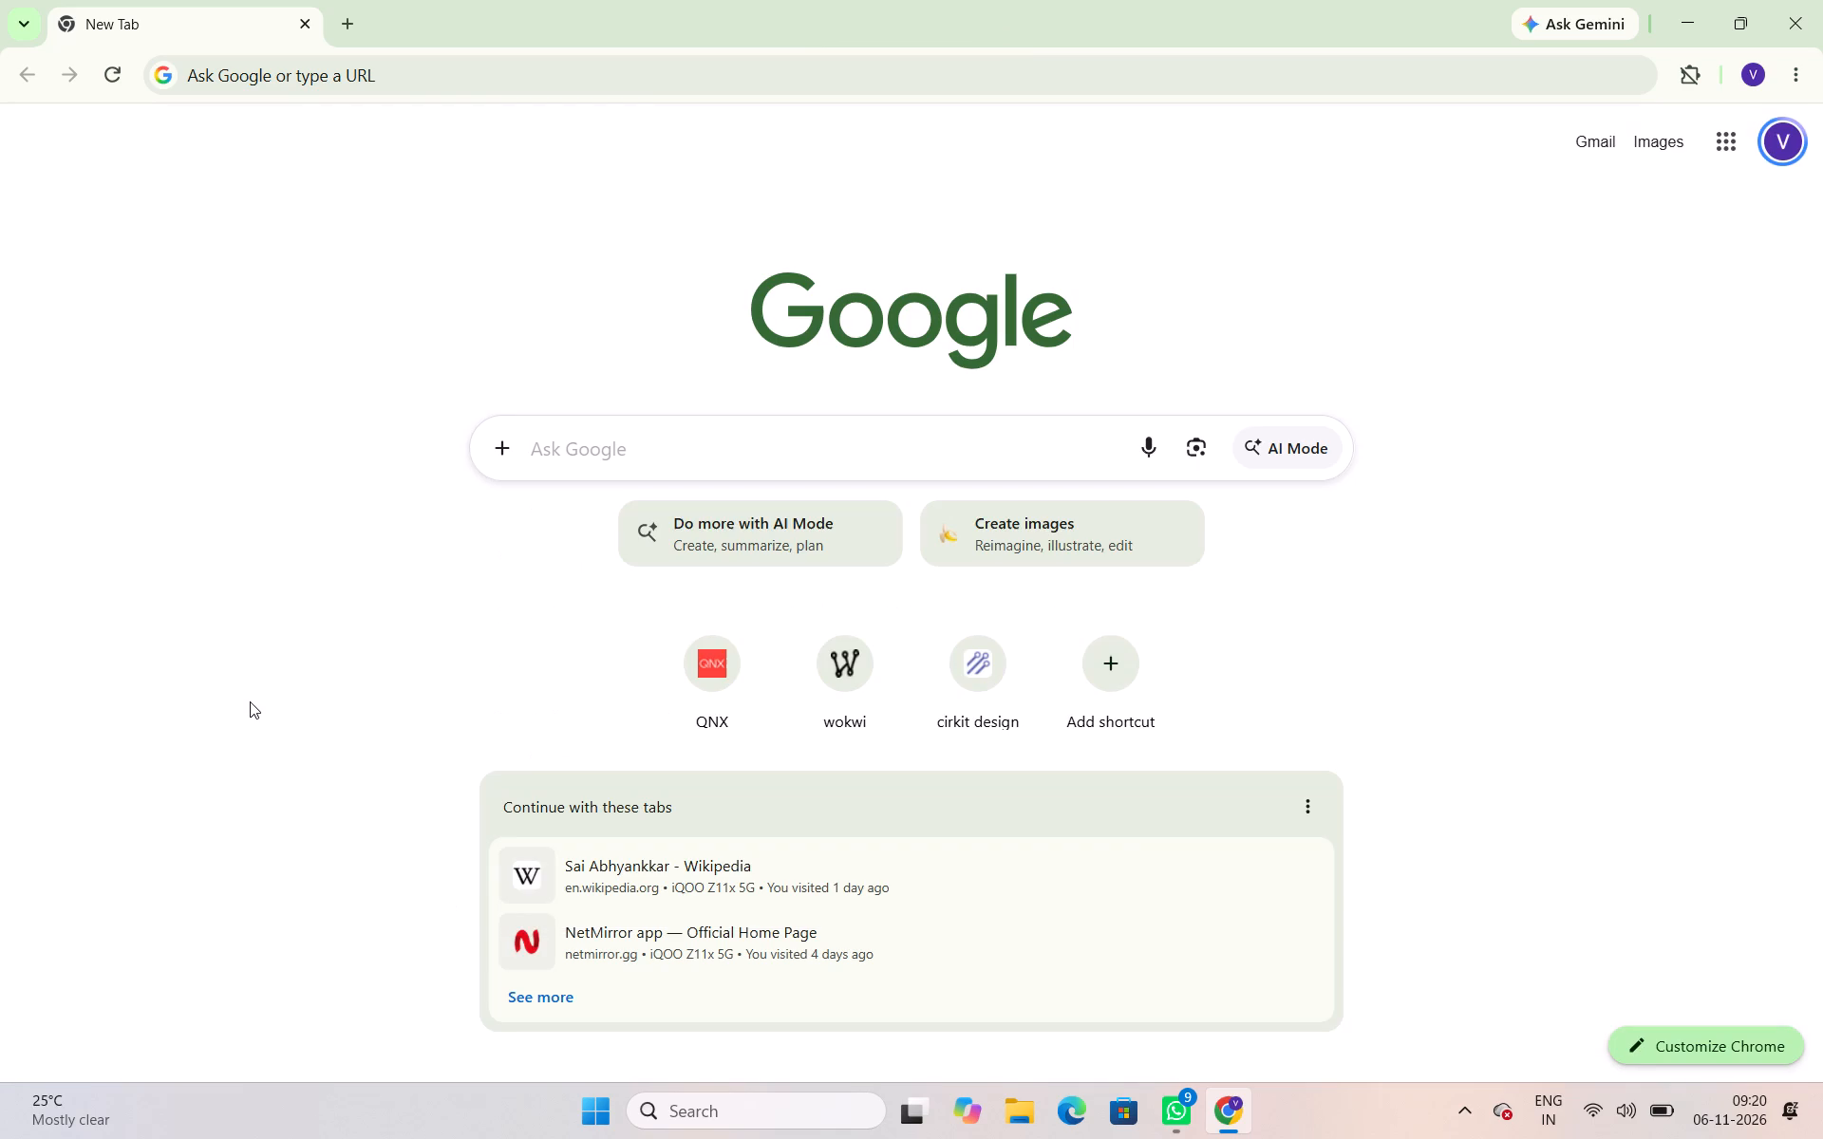
{"action": "left_click", "coordinate": [631, 439]}
{"action": "key", "text": "c"}
{"action": "type", "text": "an"}
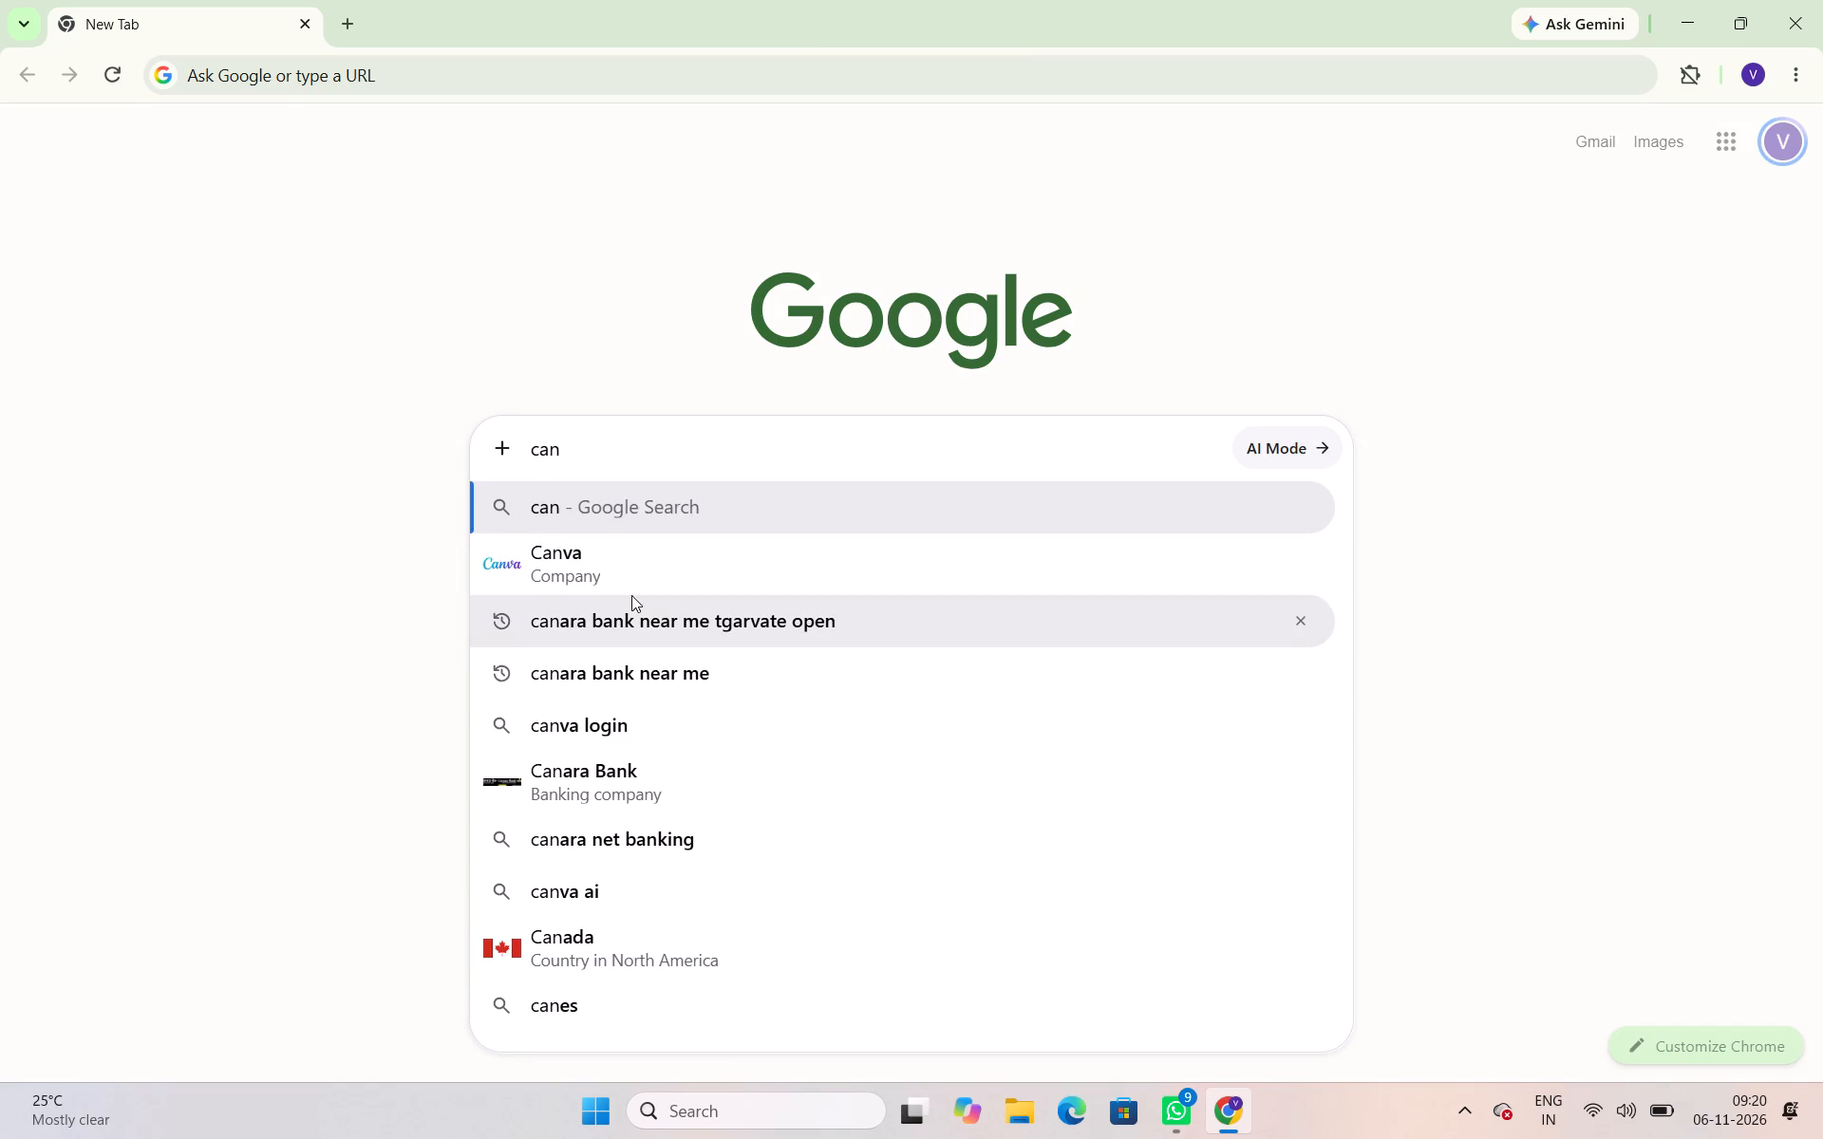
{"action": "double_click", "coordinate": [635, 564]}
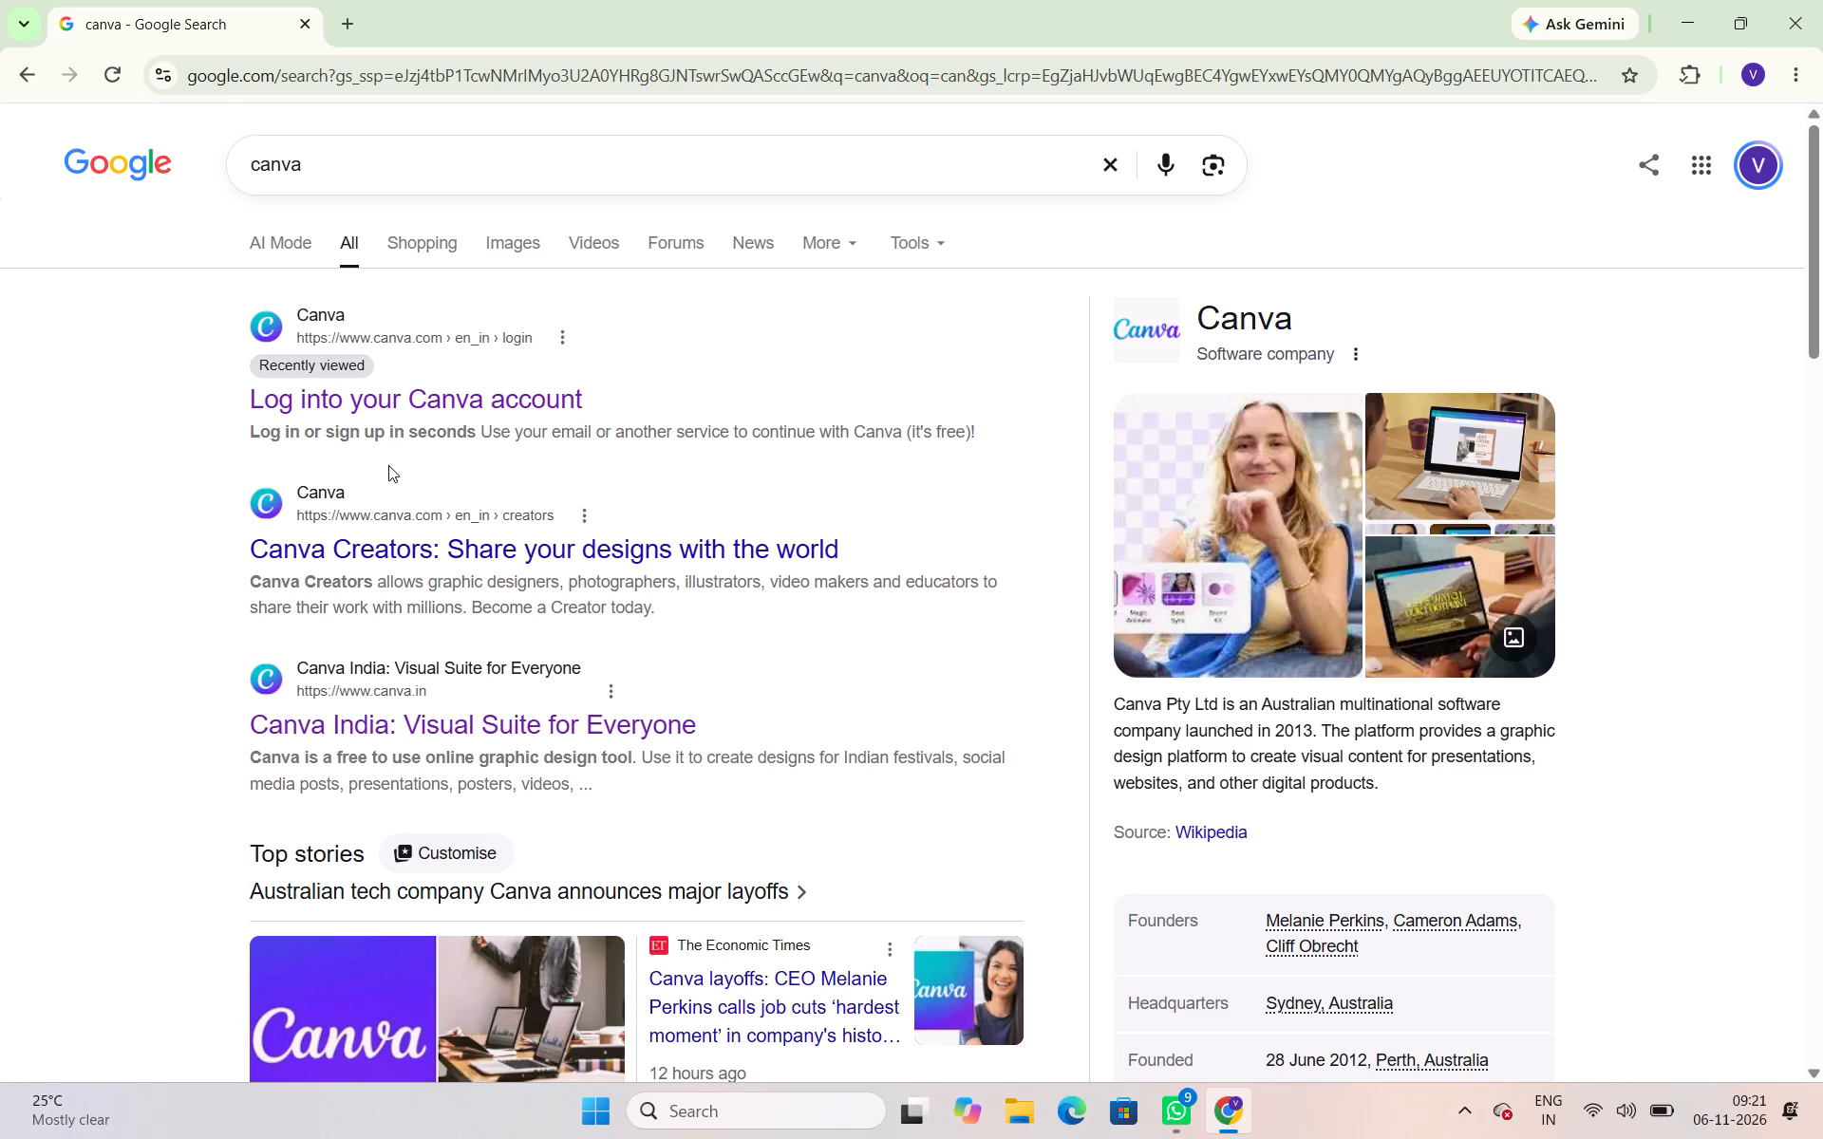
{"action": "left_click", "coordinate": [386, 394]}
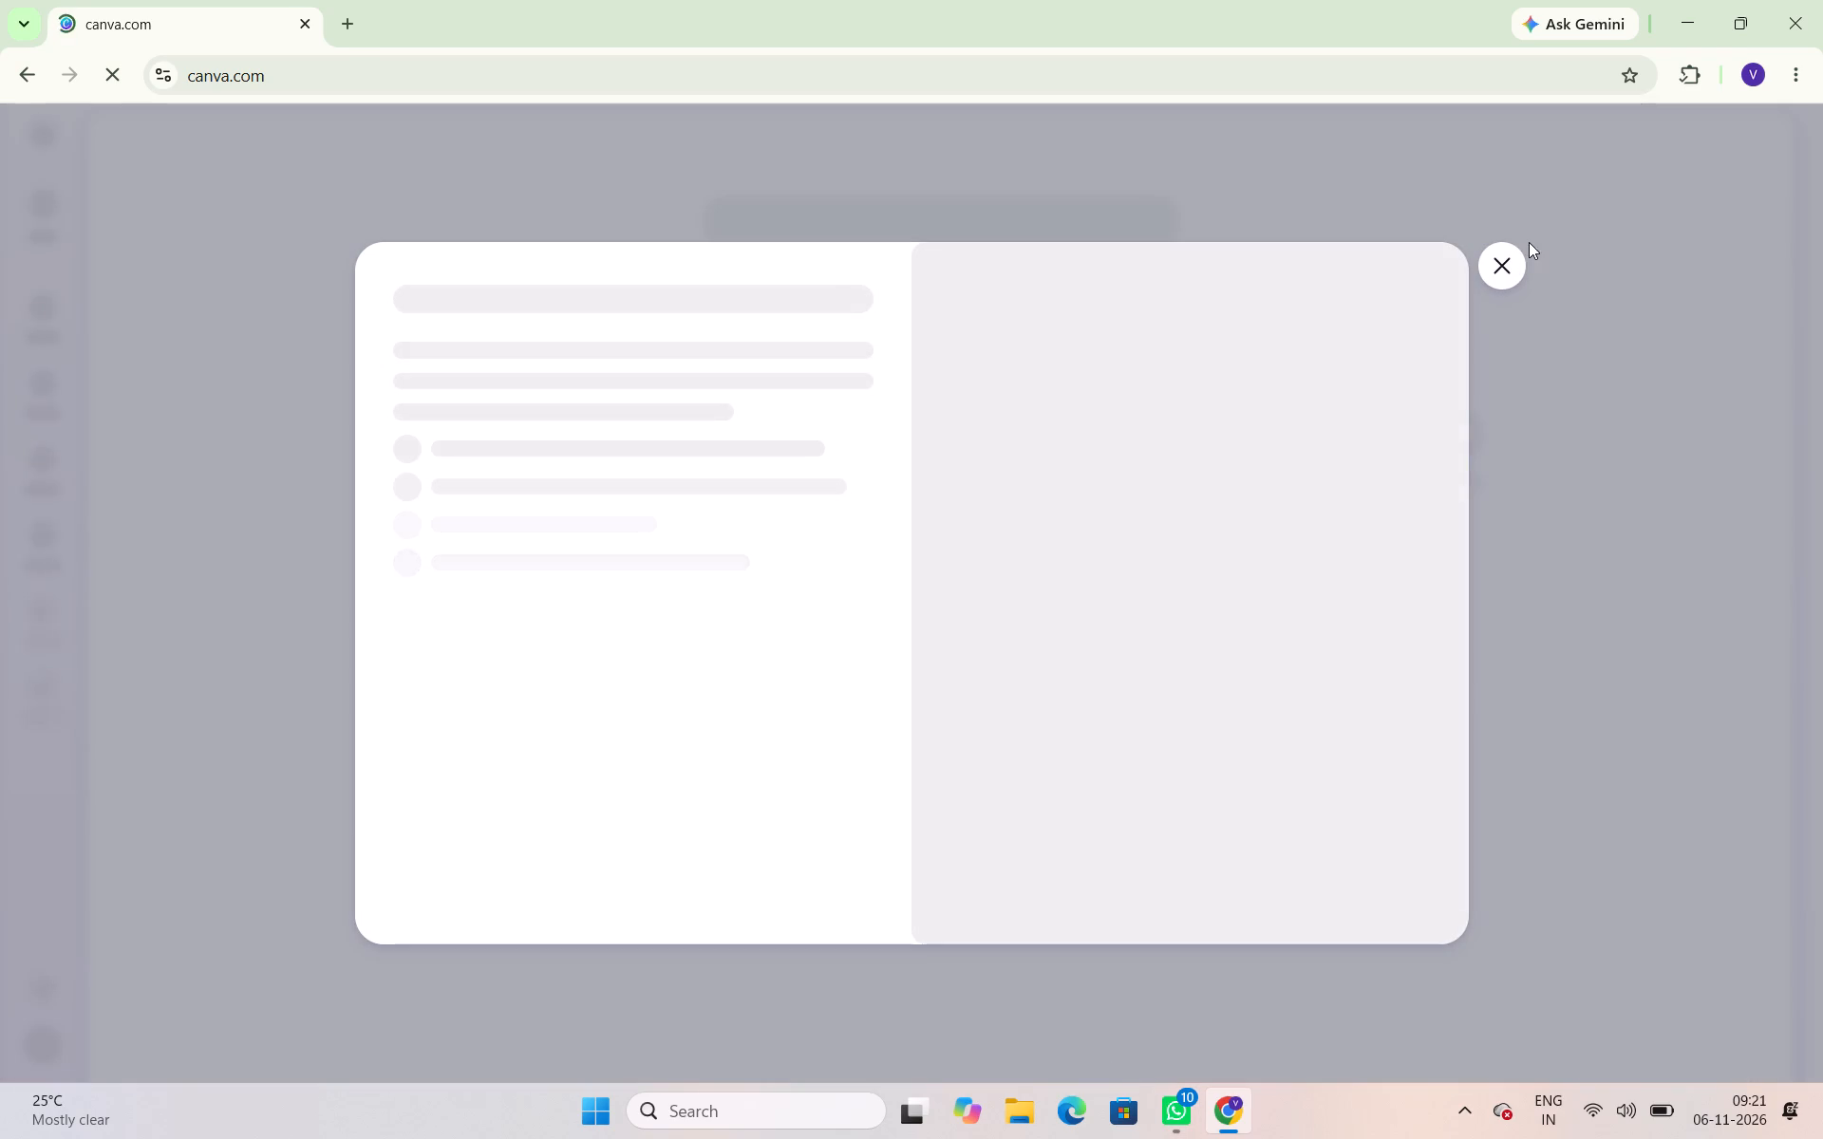
{"action": "left_click", "coordinate": [1495, 247]}
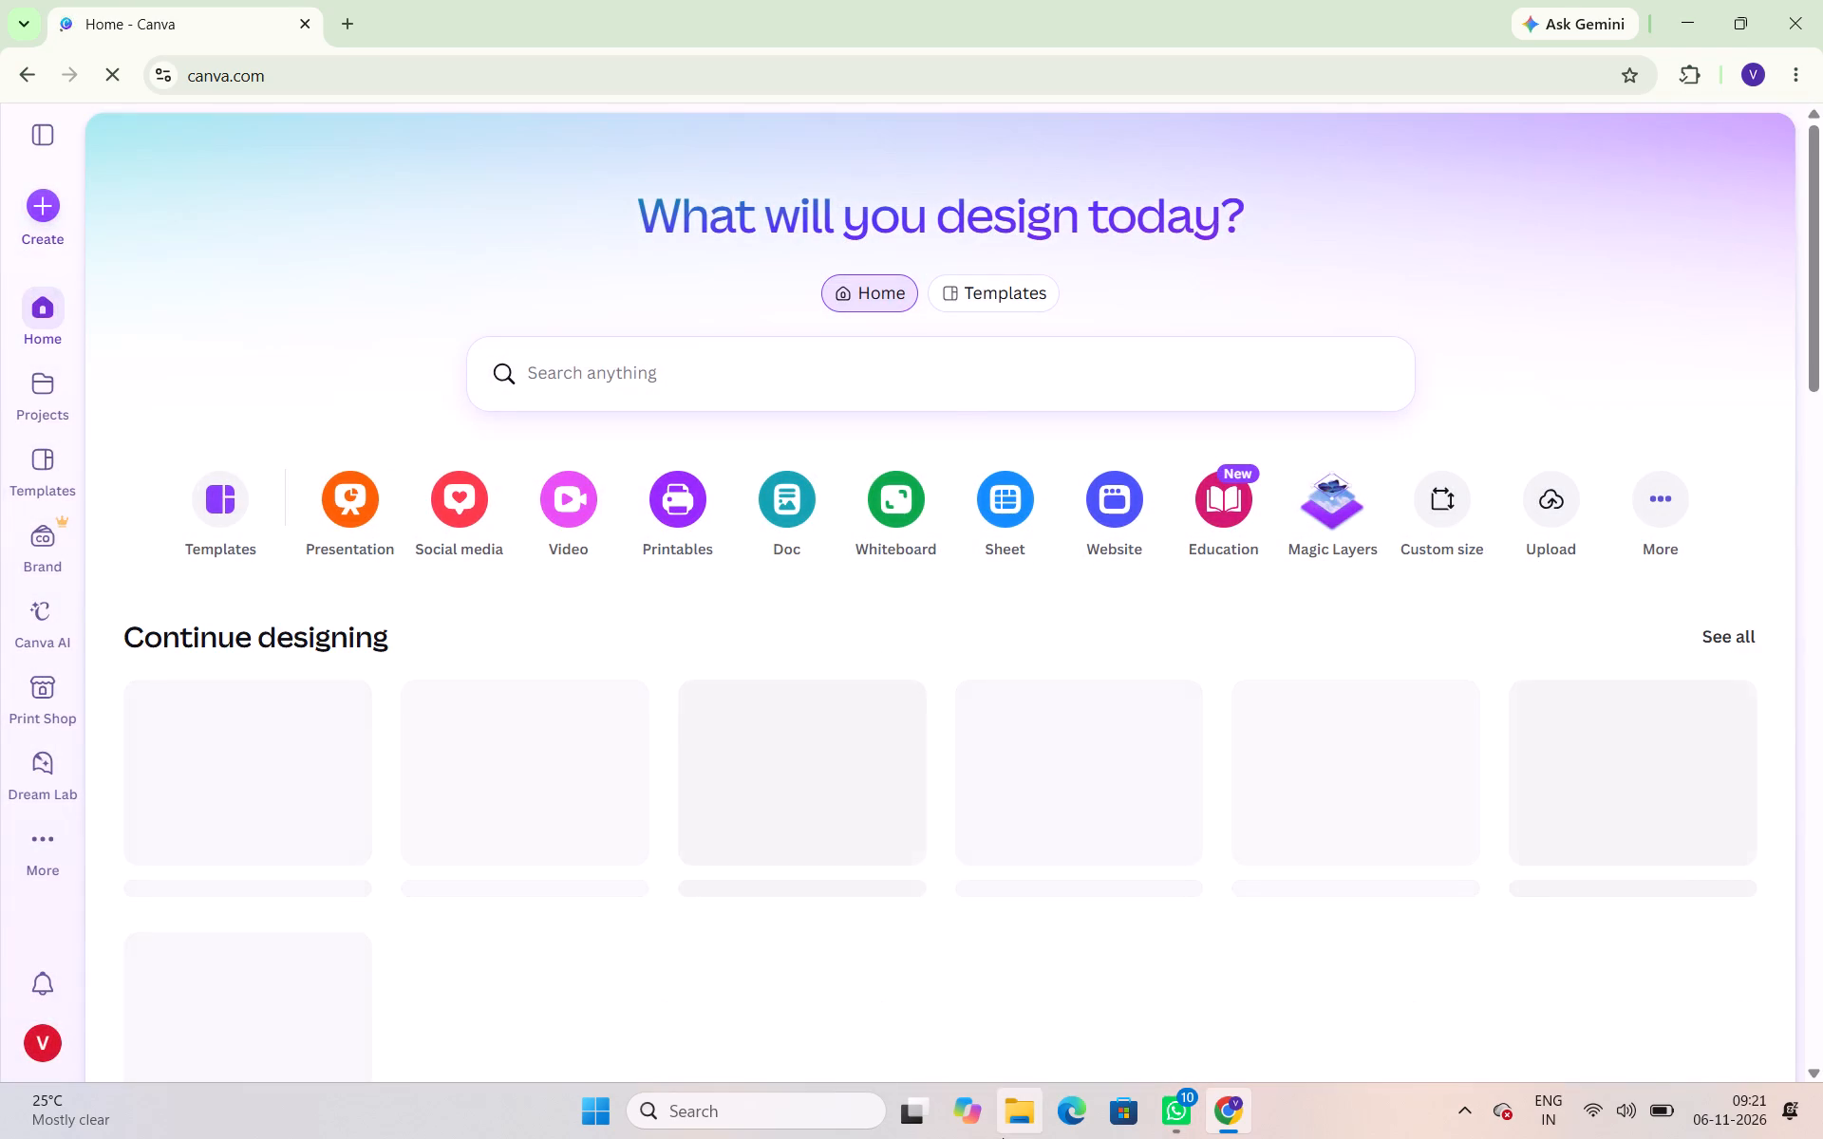
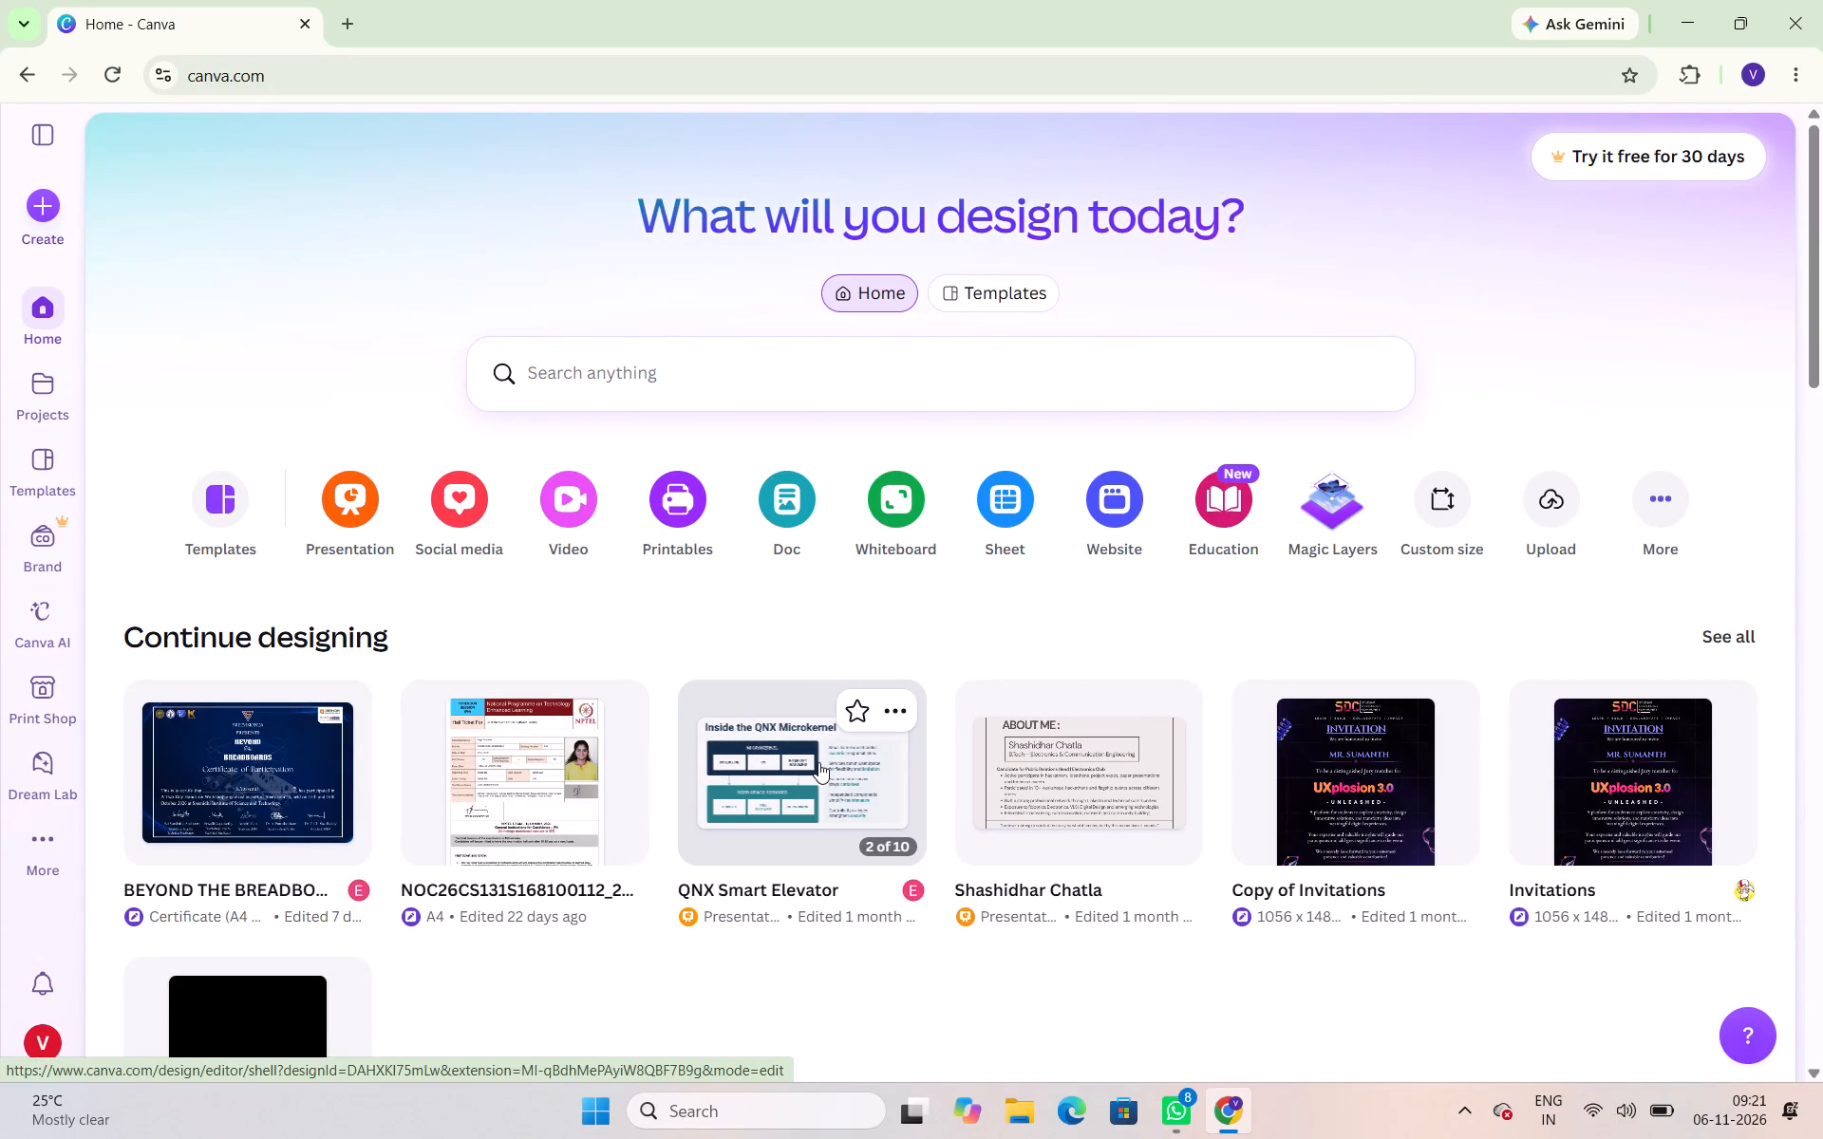
Open the QNX Smart Elevator presentation and insert a blank page after page 1.
{"action": "left_click", "coordinate": [818, 757]}
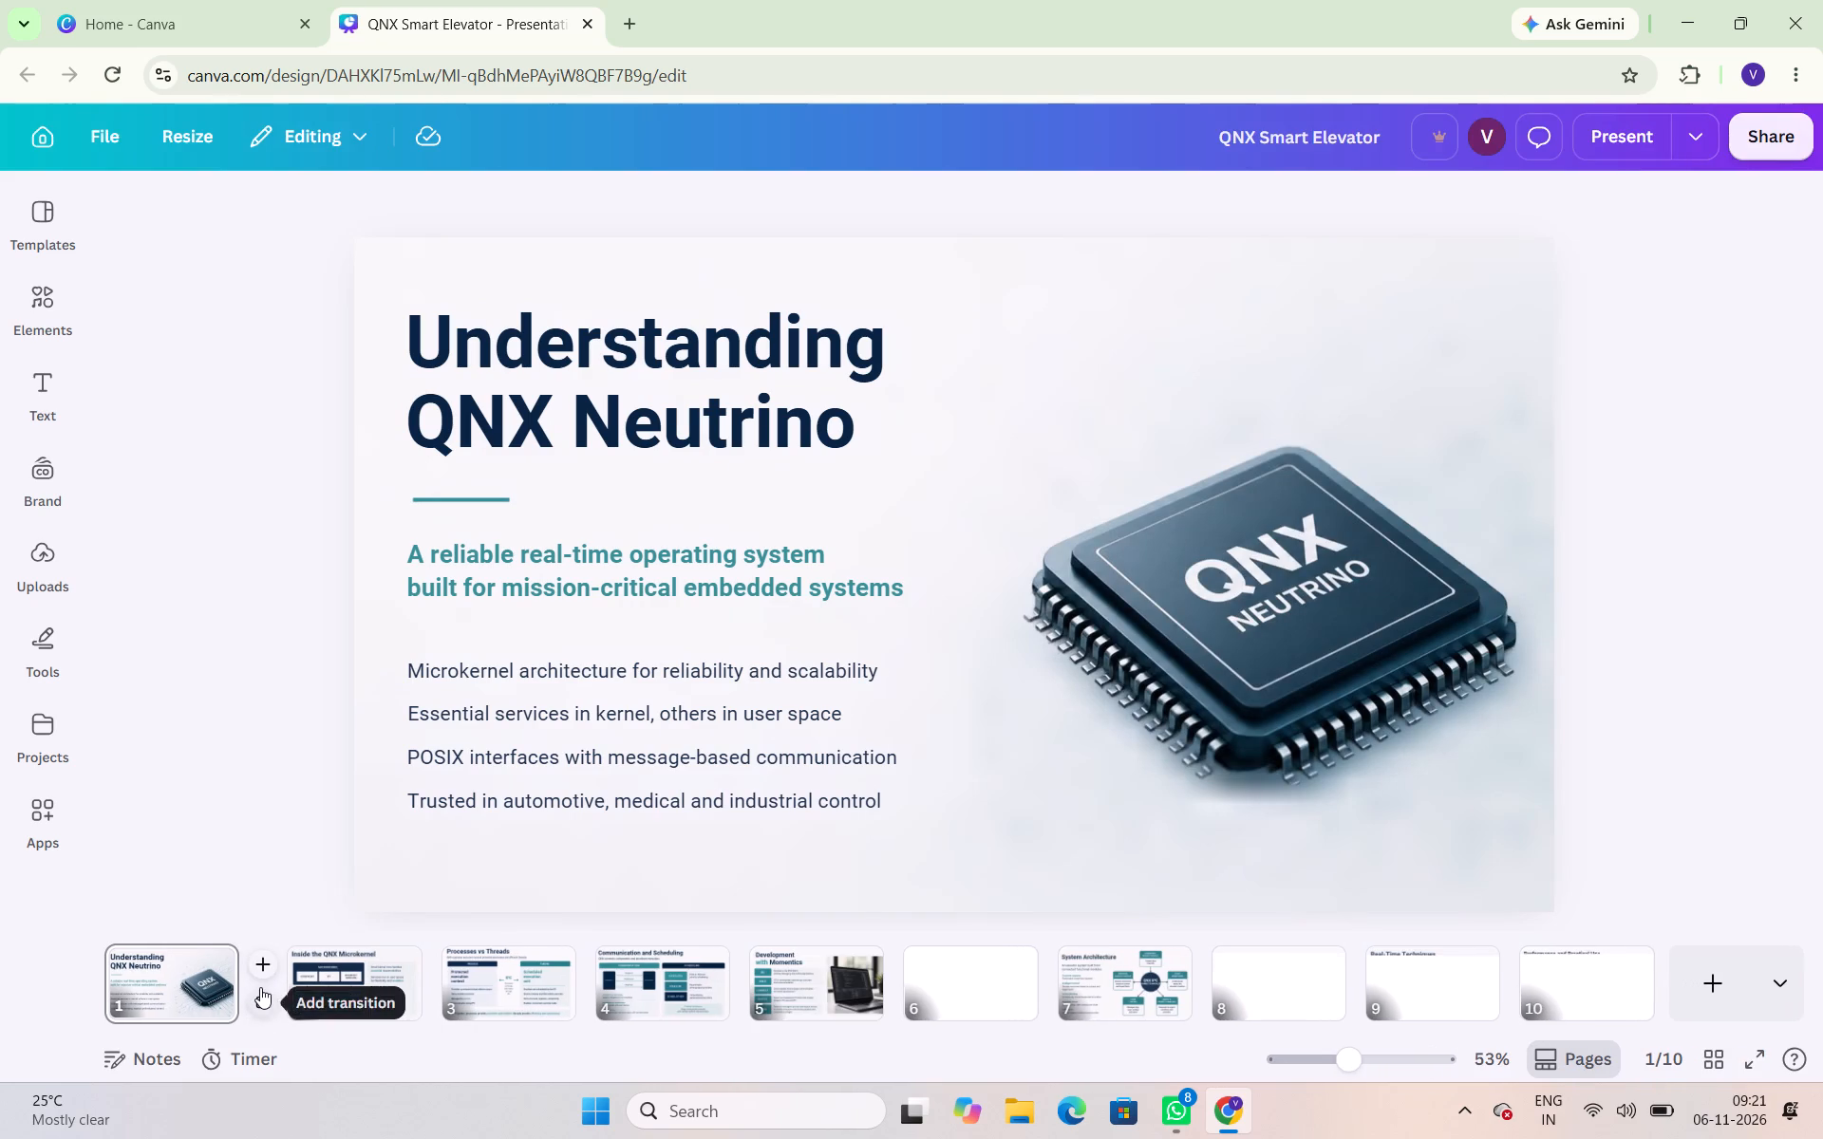
{"action": "left_click", "coordinate": [262, 962]}
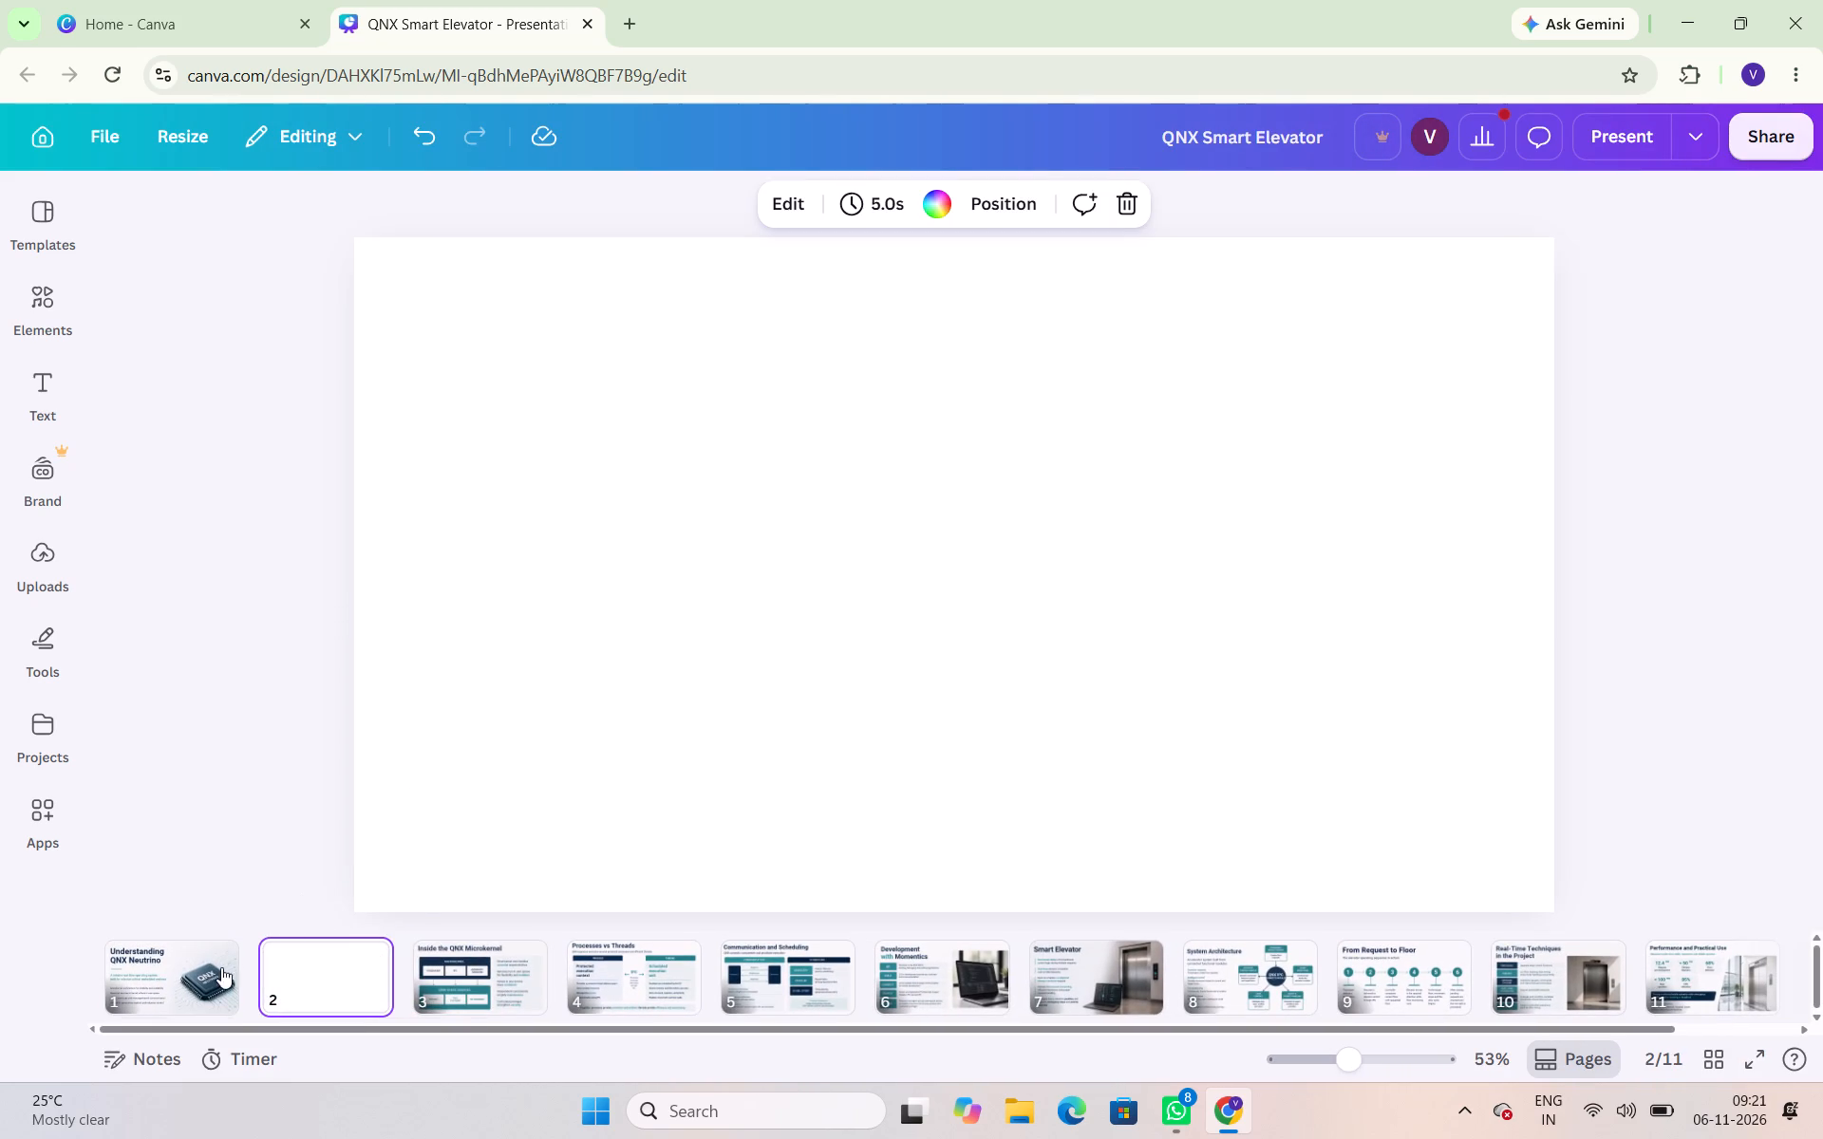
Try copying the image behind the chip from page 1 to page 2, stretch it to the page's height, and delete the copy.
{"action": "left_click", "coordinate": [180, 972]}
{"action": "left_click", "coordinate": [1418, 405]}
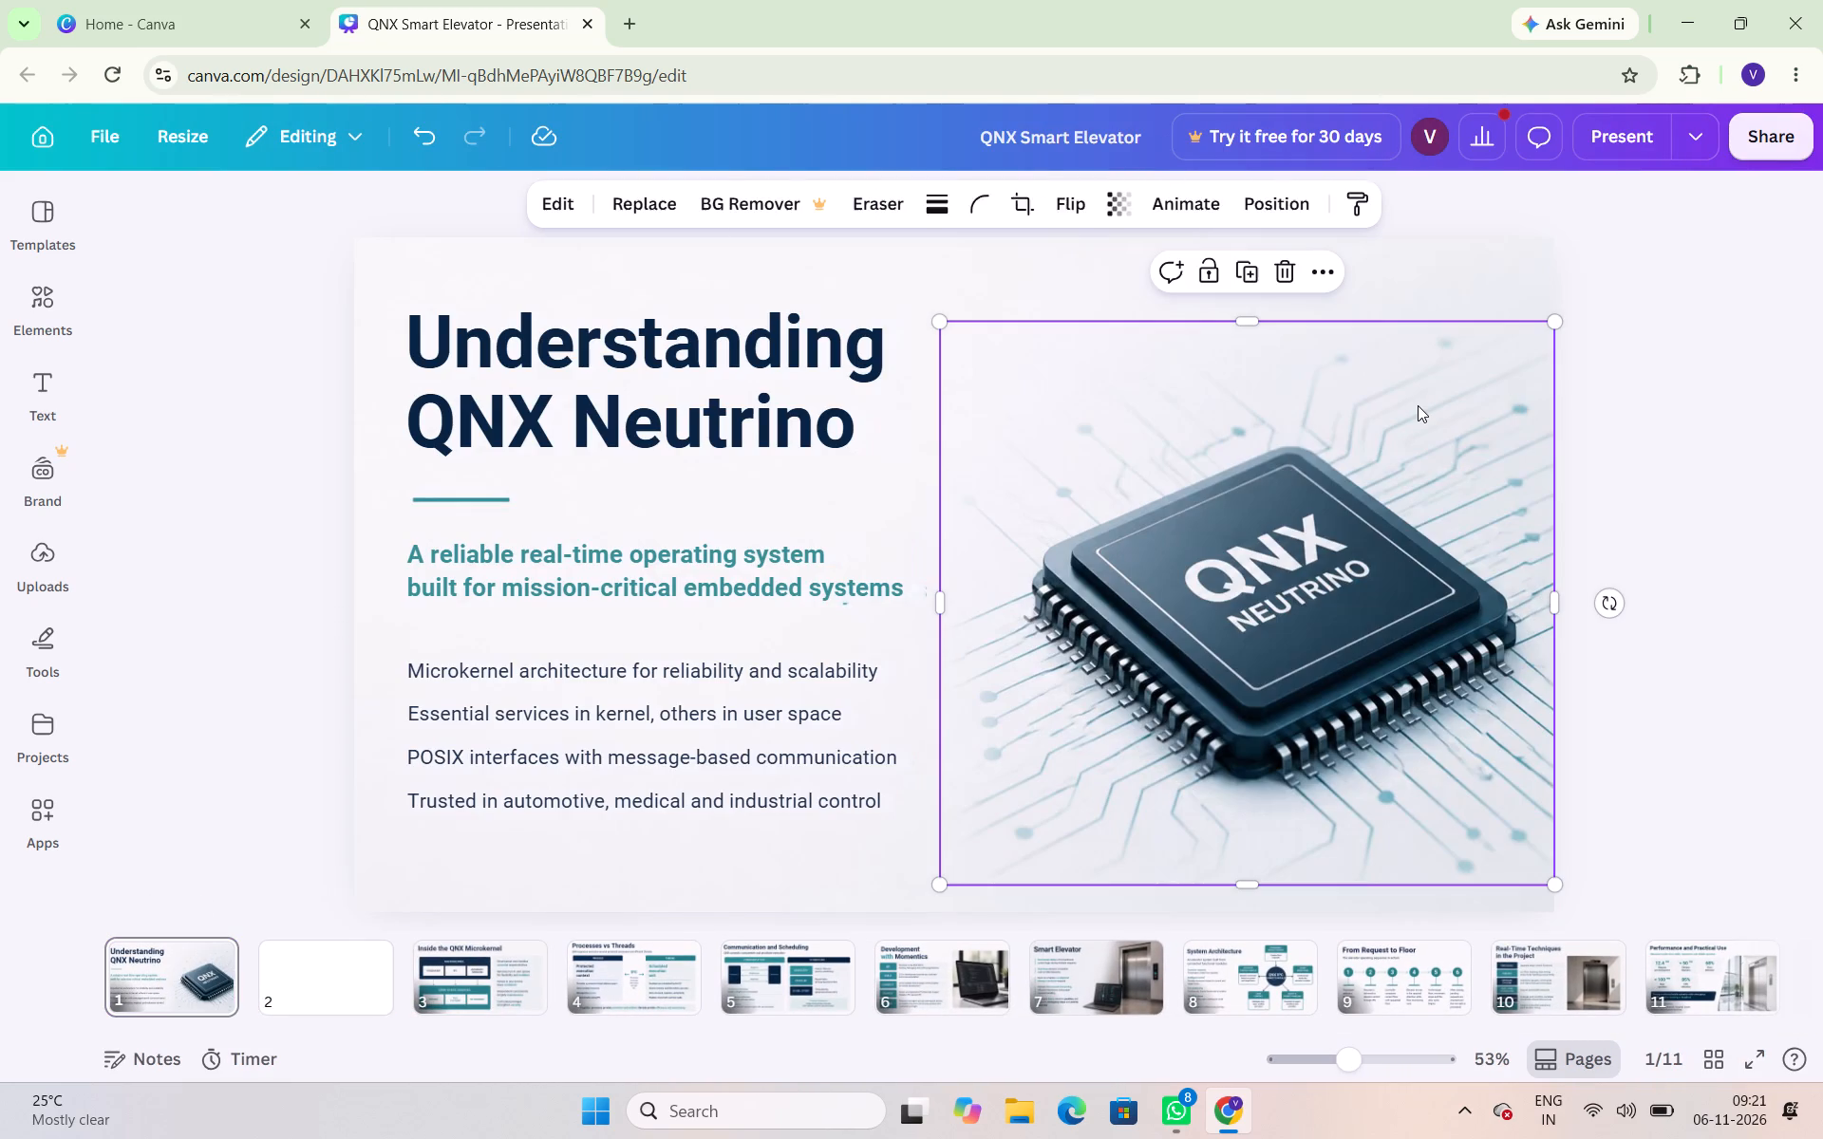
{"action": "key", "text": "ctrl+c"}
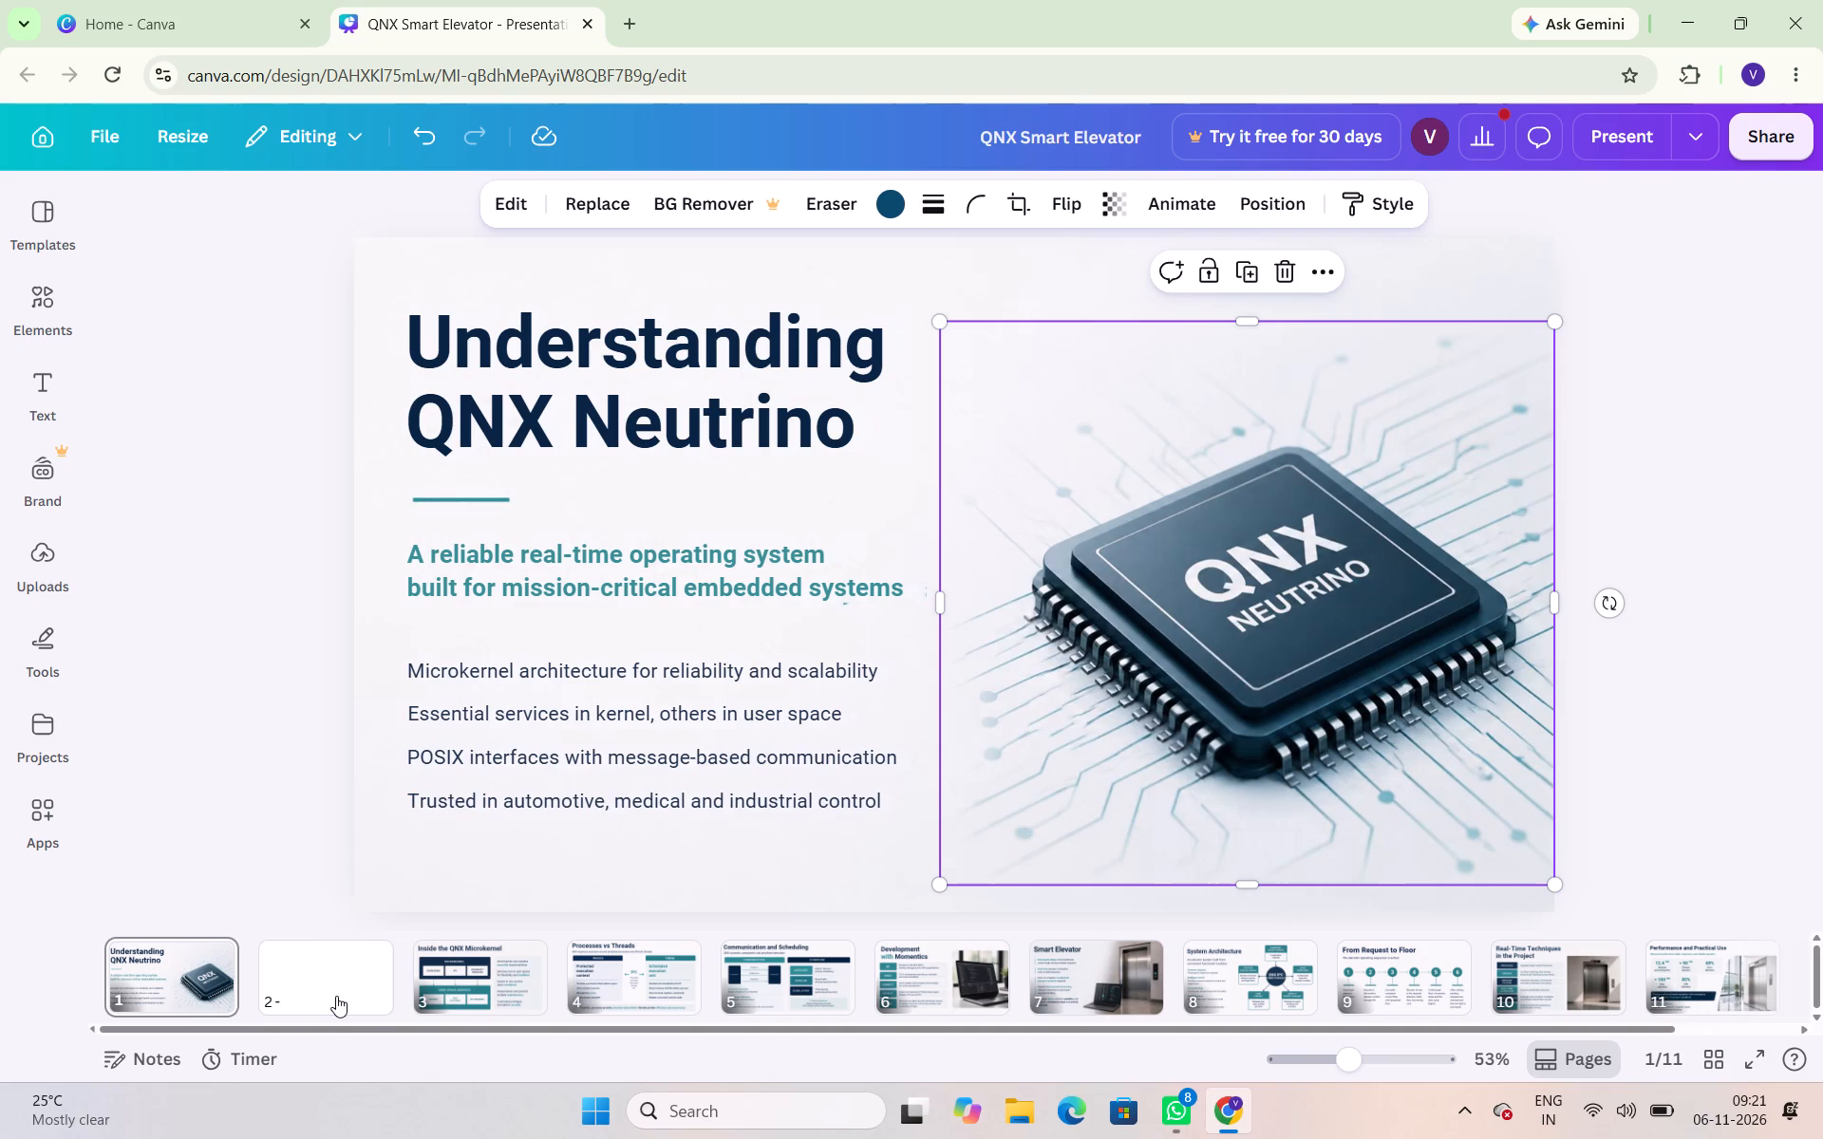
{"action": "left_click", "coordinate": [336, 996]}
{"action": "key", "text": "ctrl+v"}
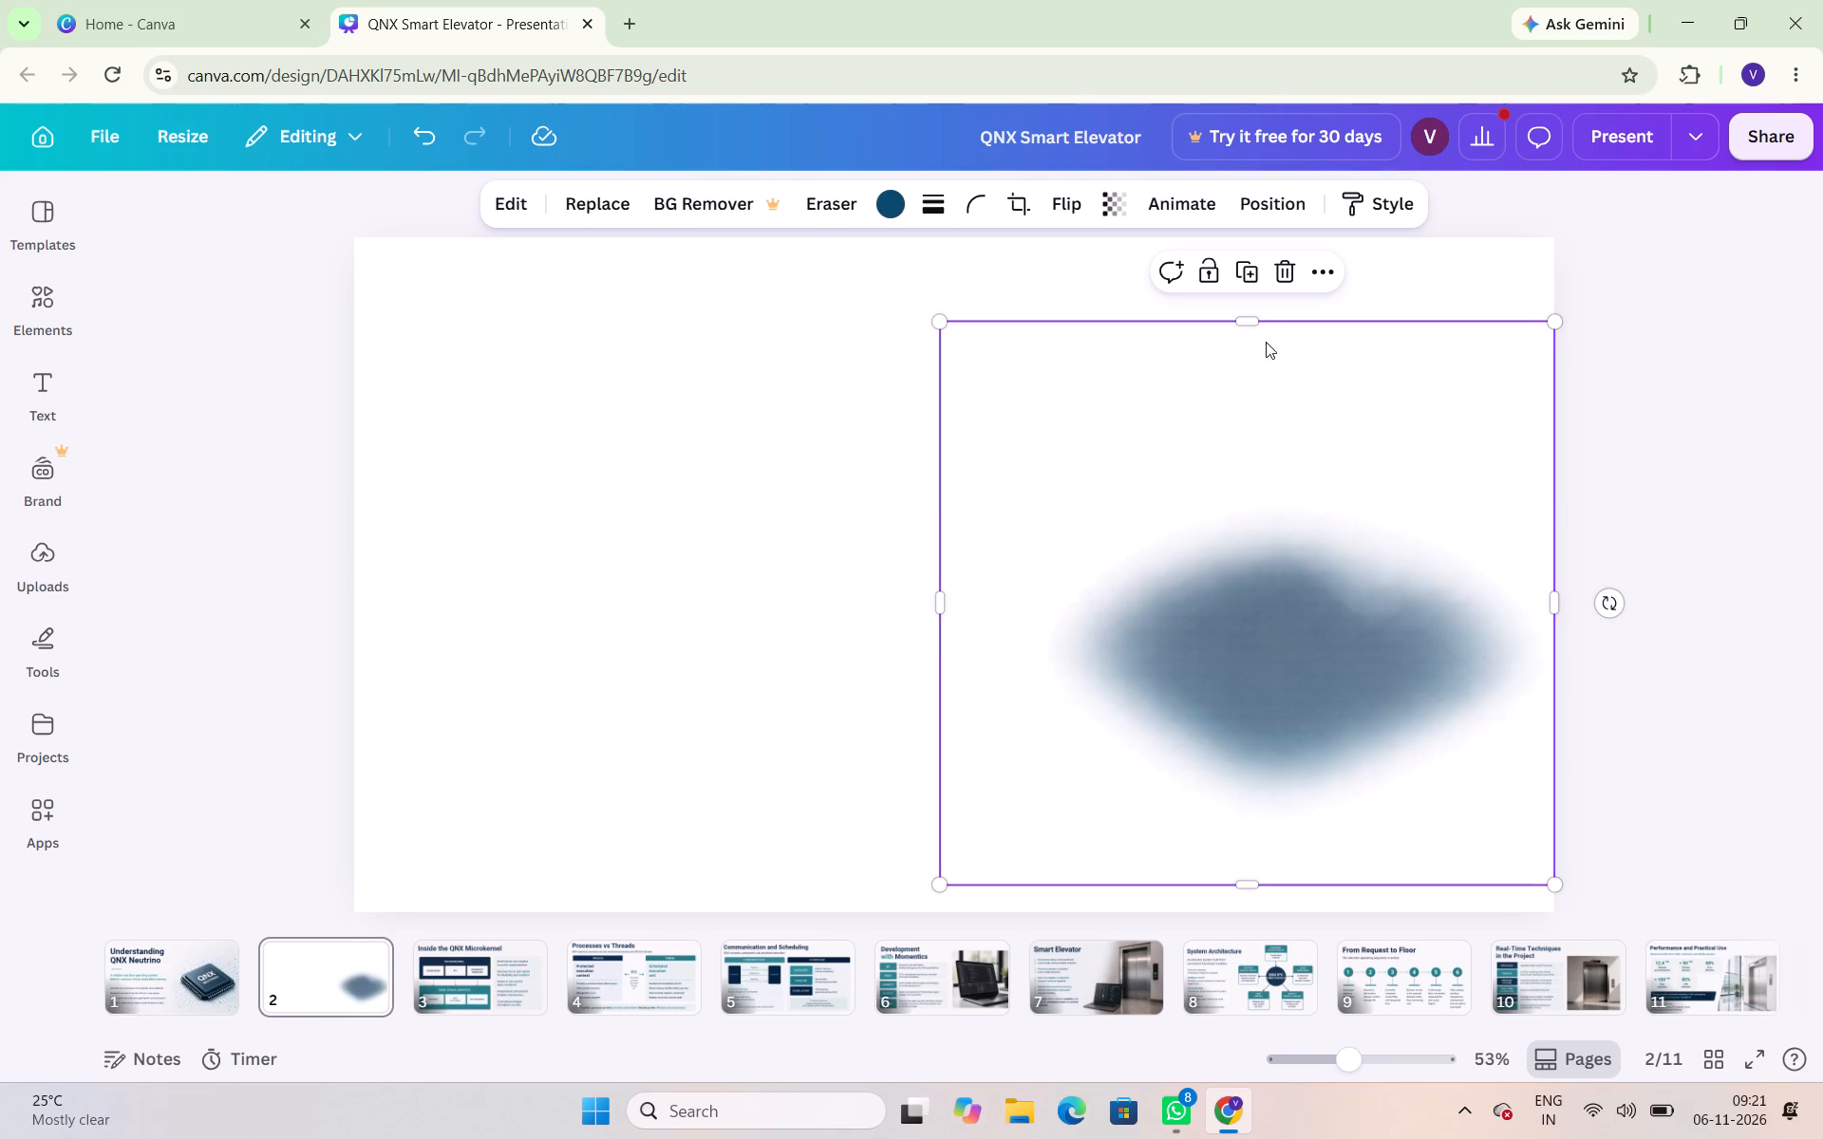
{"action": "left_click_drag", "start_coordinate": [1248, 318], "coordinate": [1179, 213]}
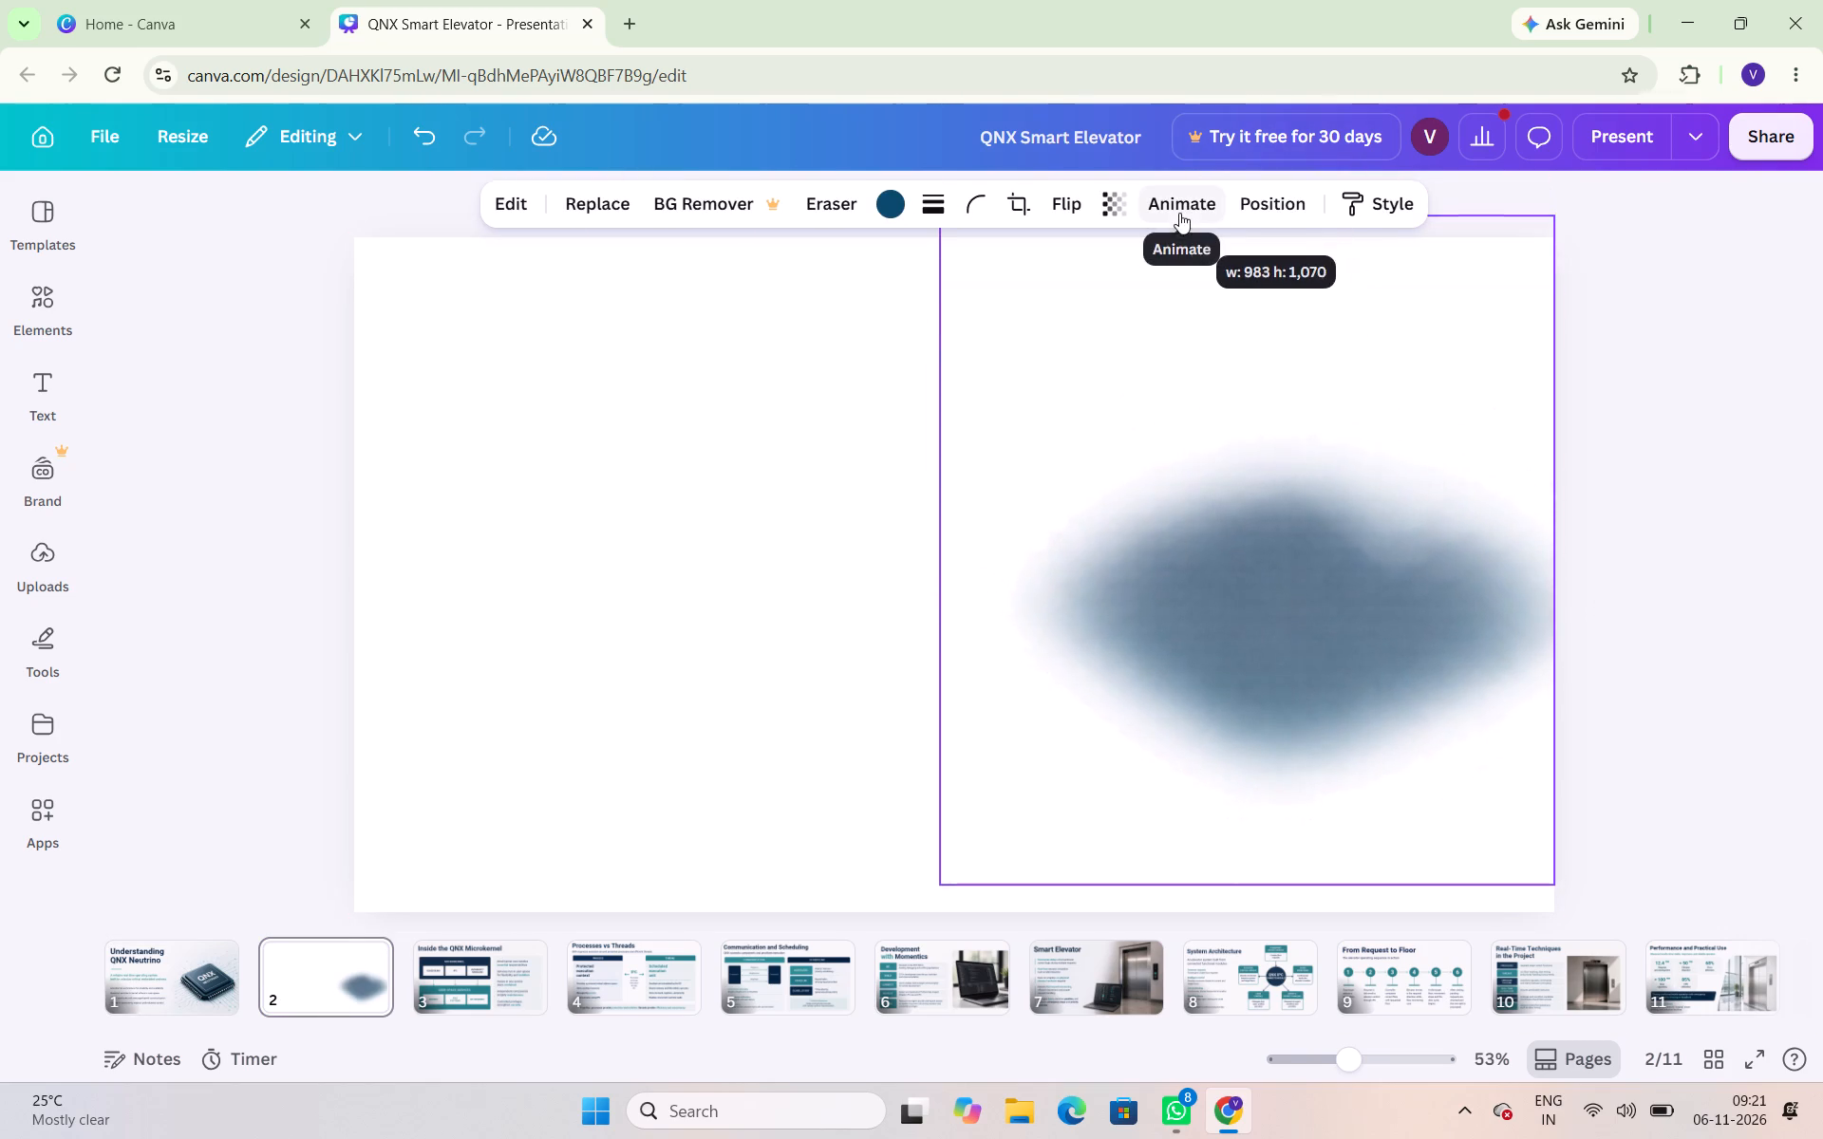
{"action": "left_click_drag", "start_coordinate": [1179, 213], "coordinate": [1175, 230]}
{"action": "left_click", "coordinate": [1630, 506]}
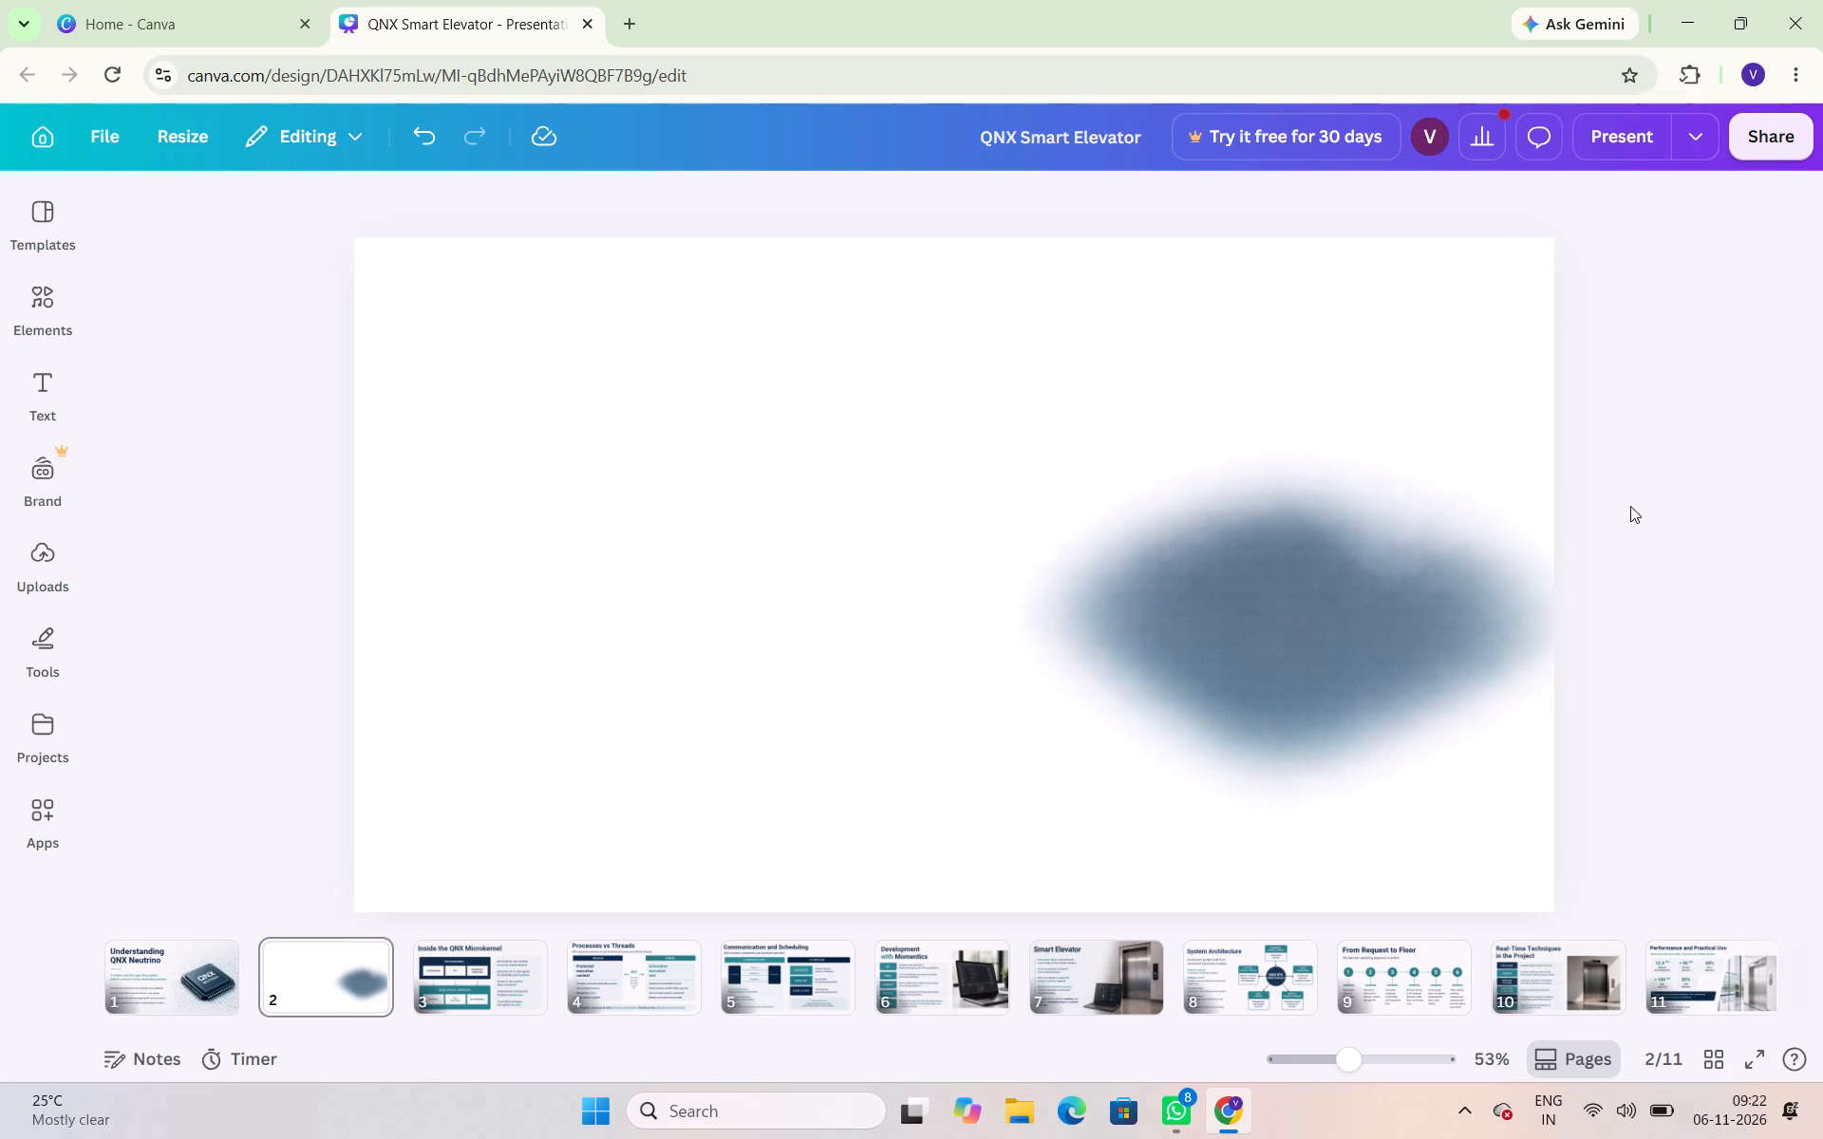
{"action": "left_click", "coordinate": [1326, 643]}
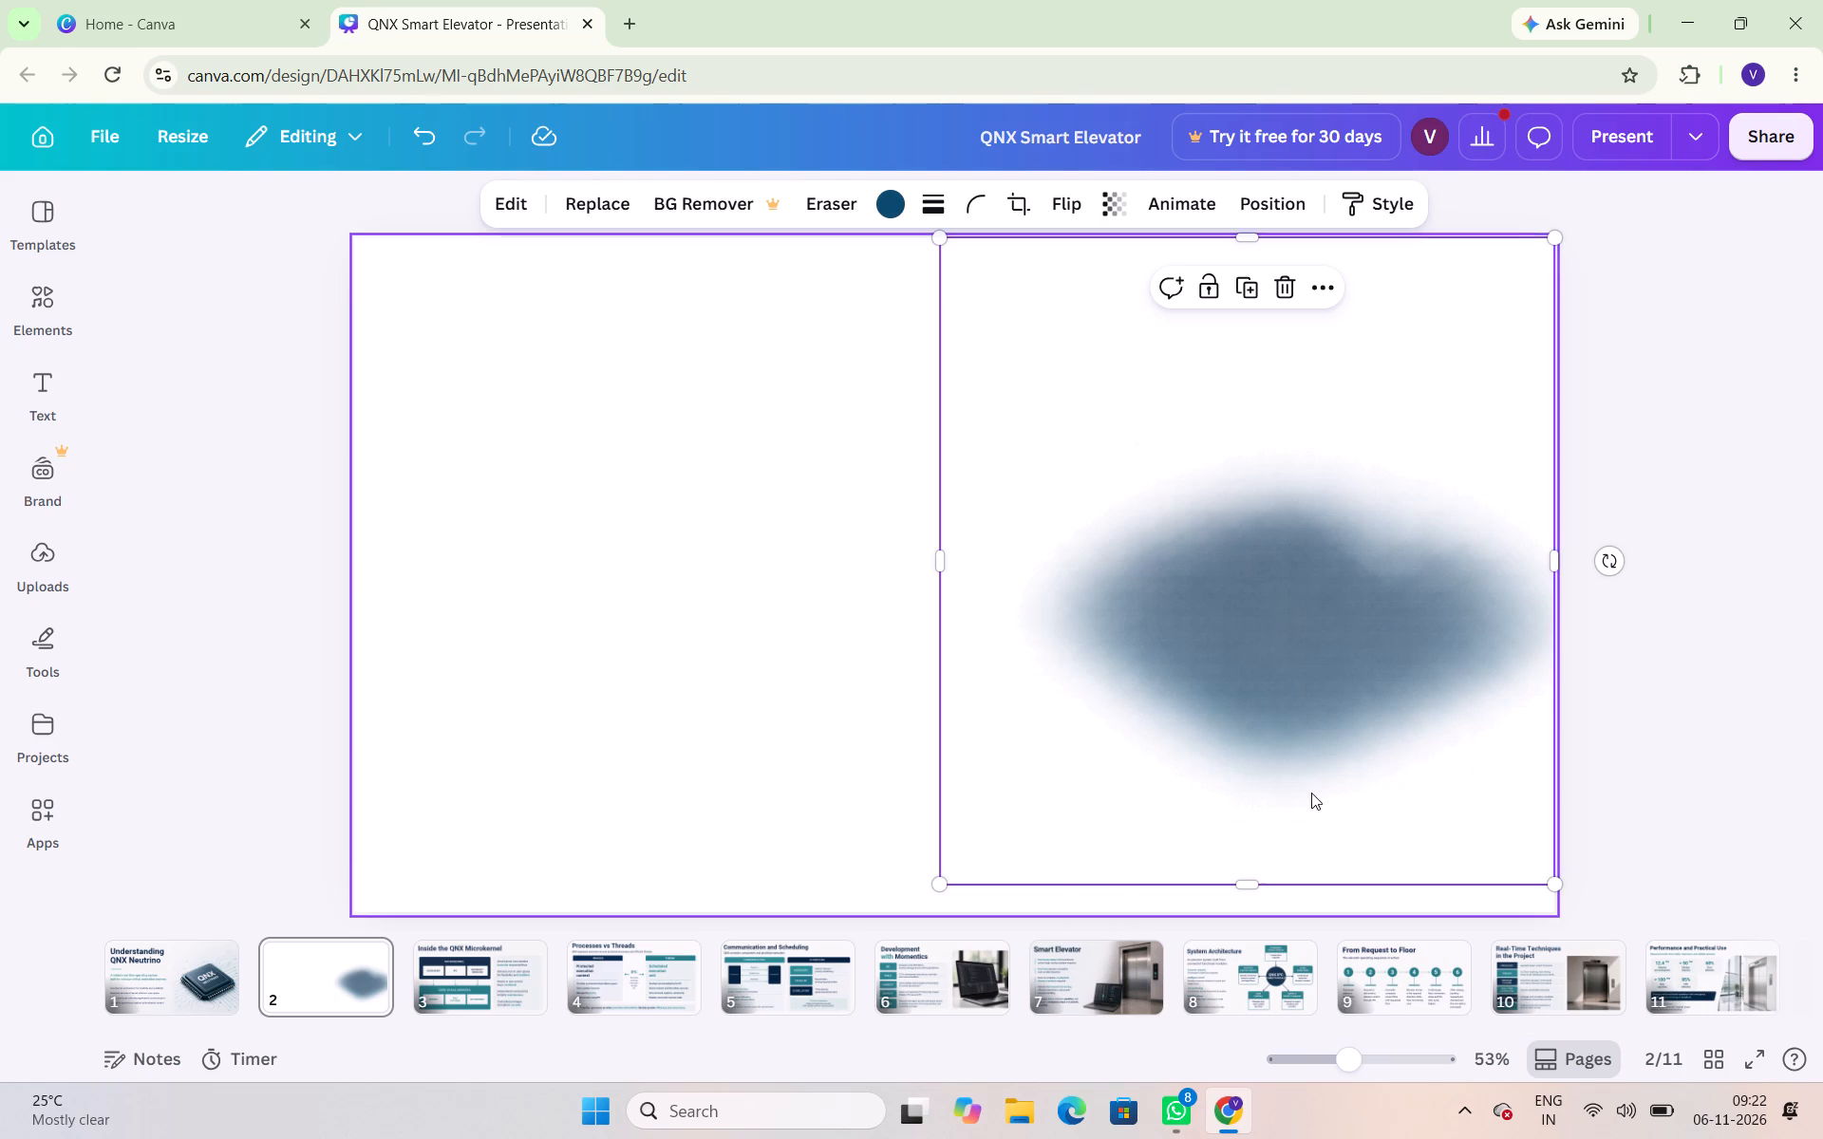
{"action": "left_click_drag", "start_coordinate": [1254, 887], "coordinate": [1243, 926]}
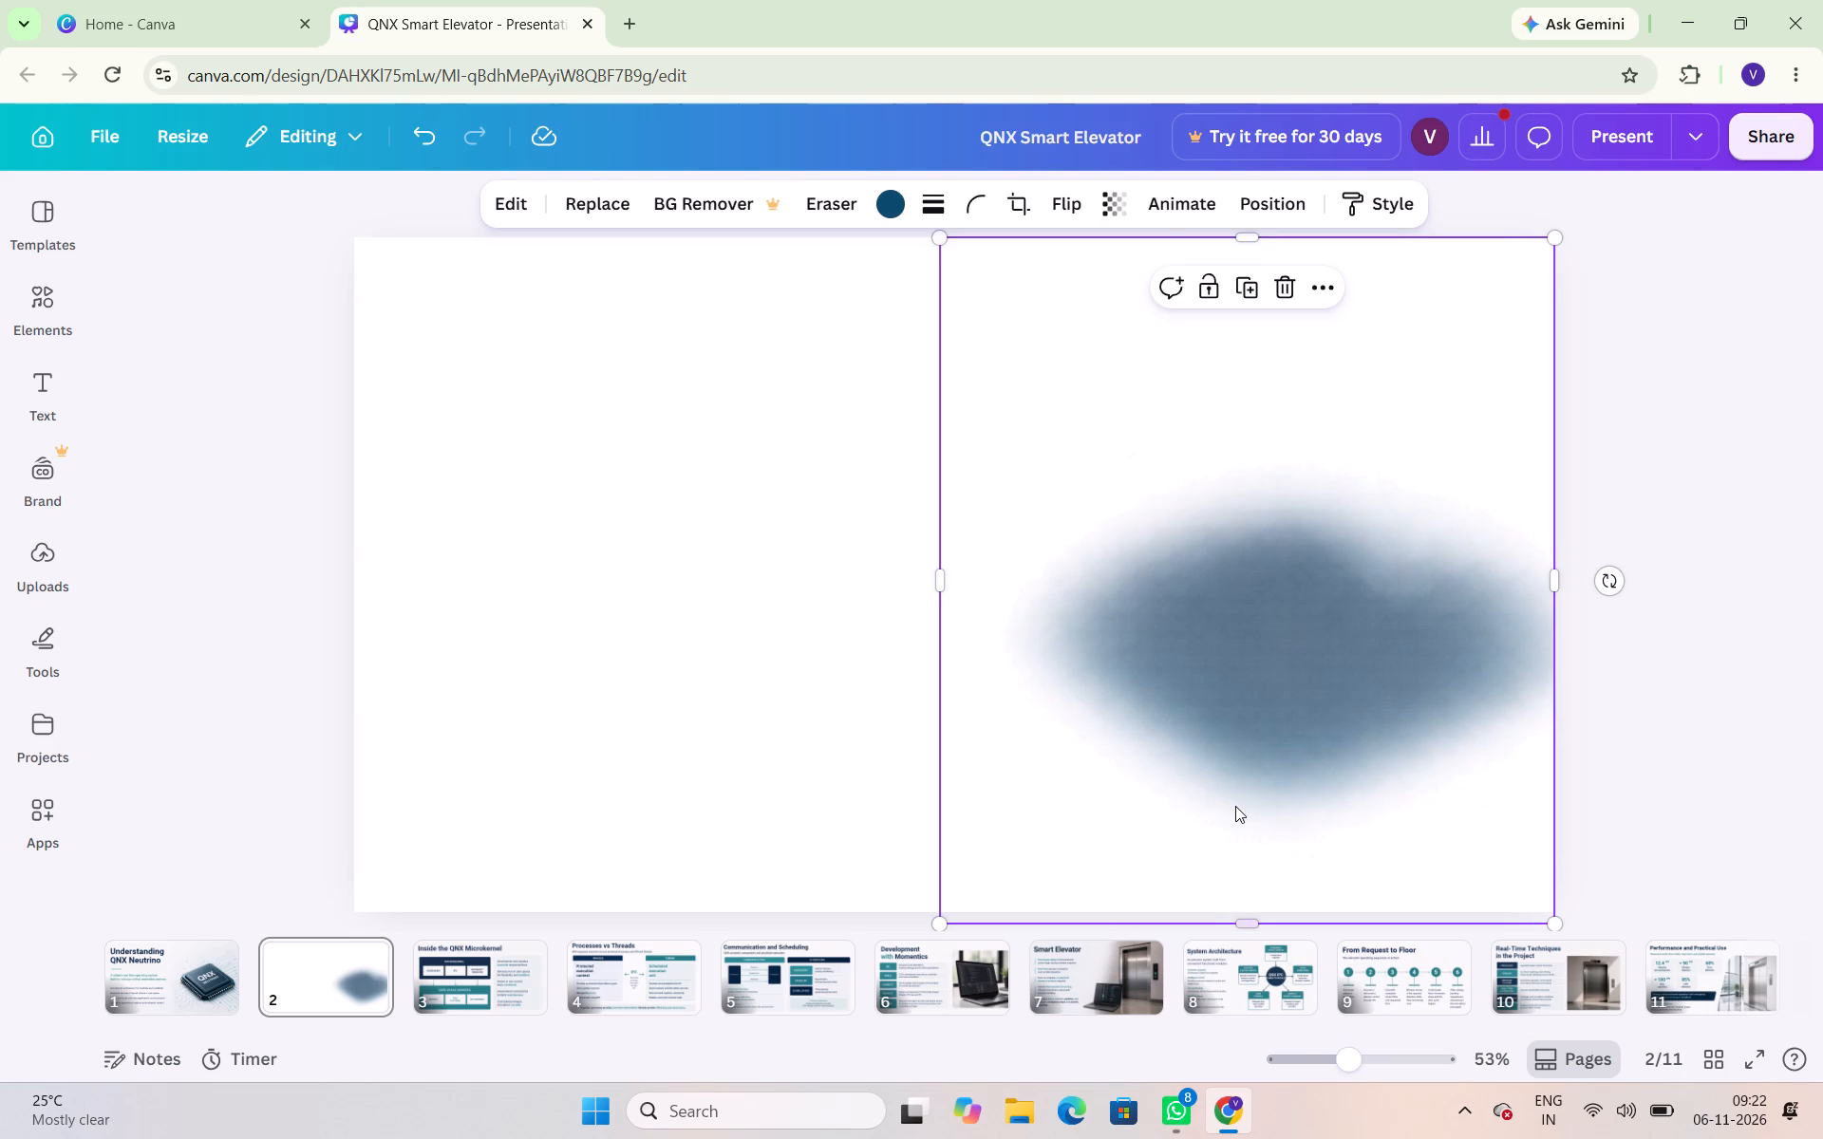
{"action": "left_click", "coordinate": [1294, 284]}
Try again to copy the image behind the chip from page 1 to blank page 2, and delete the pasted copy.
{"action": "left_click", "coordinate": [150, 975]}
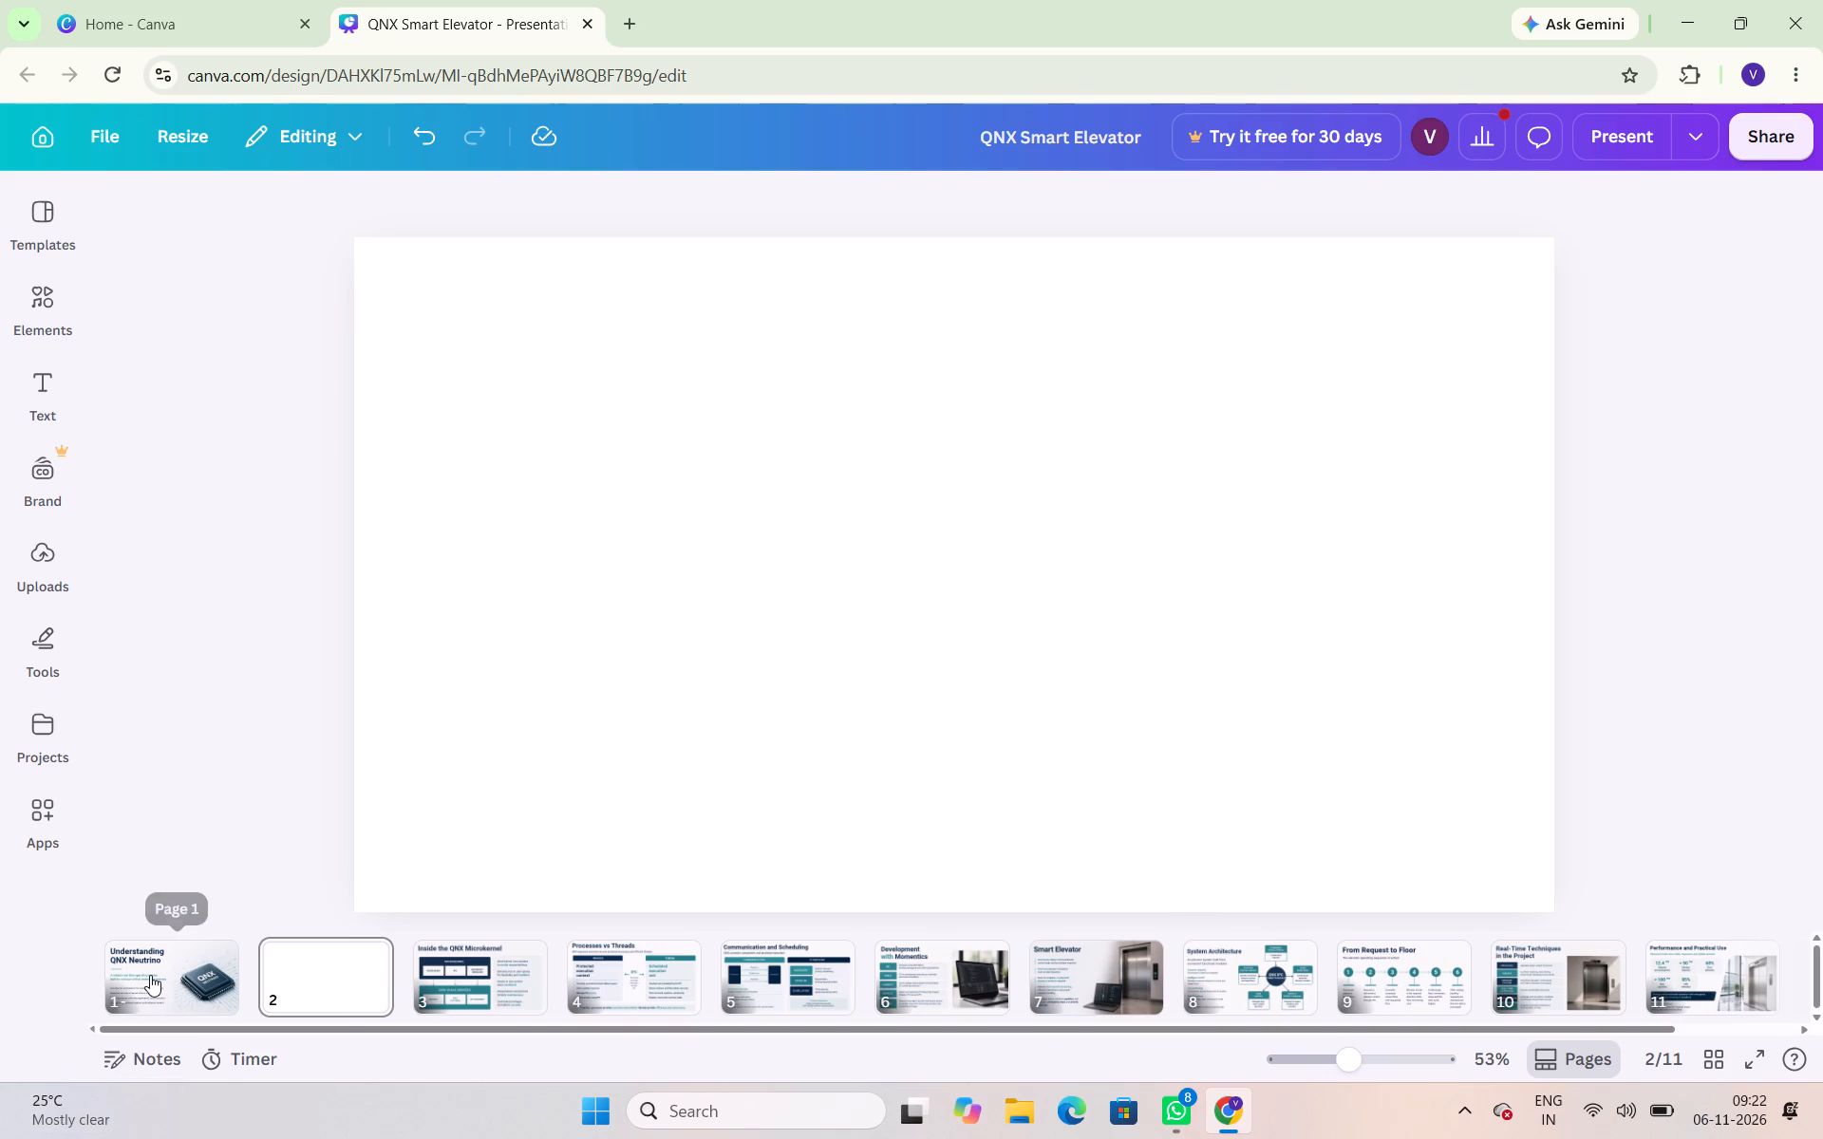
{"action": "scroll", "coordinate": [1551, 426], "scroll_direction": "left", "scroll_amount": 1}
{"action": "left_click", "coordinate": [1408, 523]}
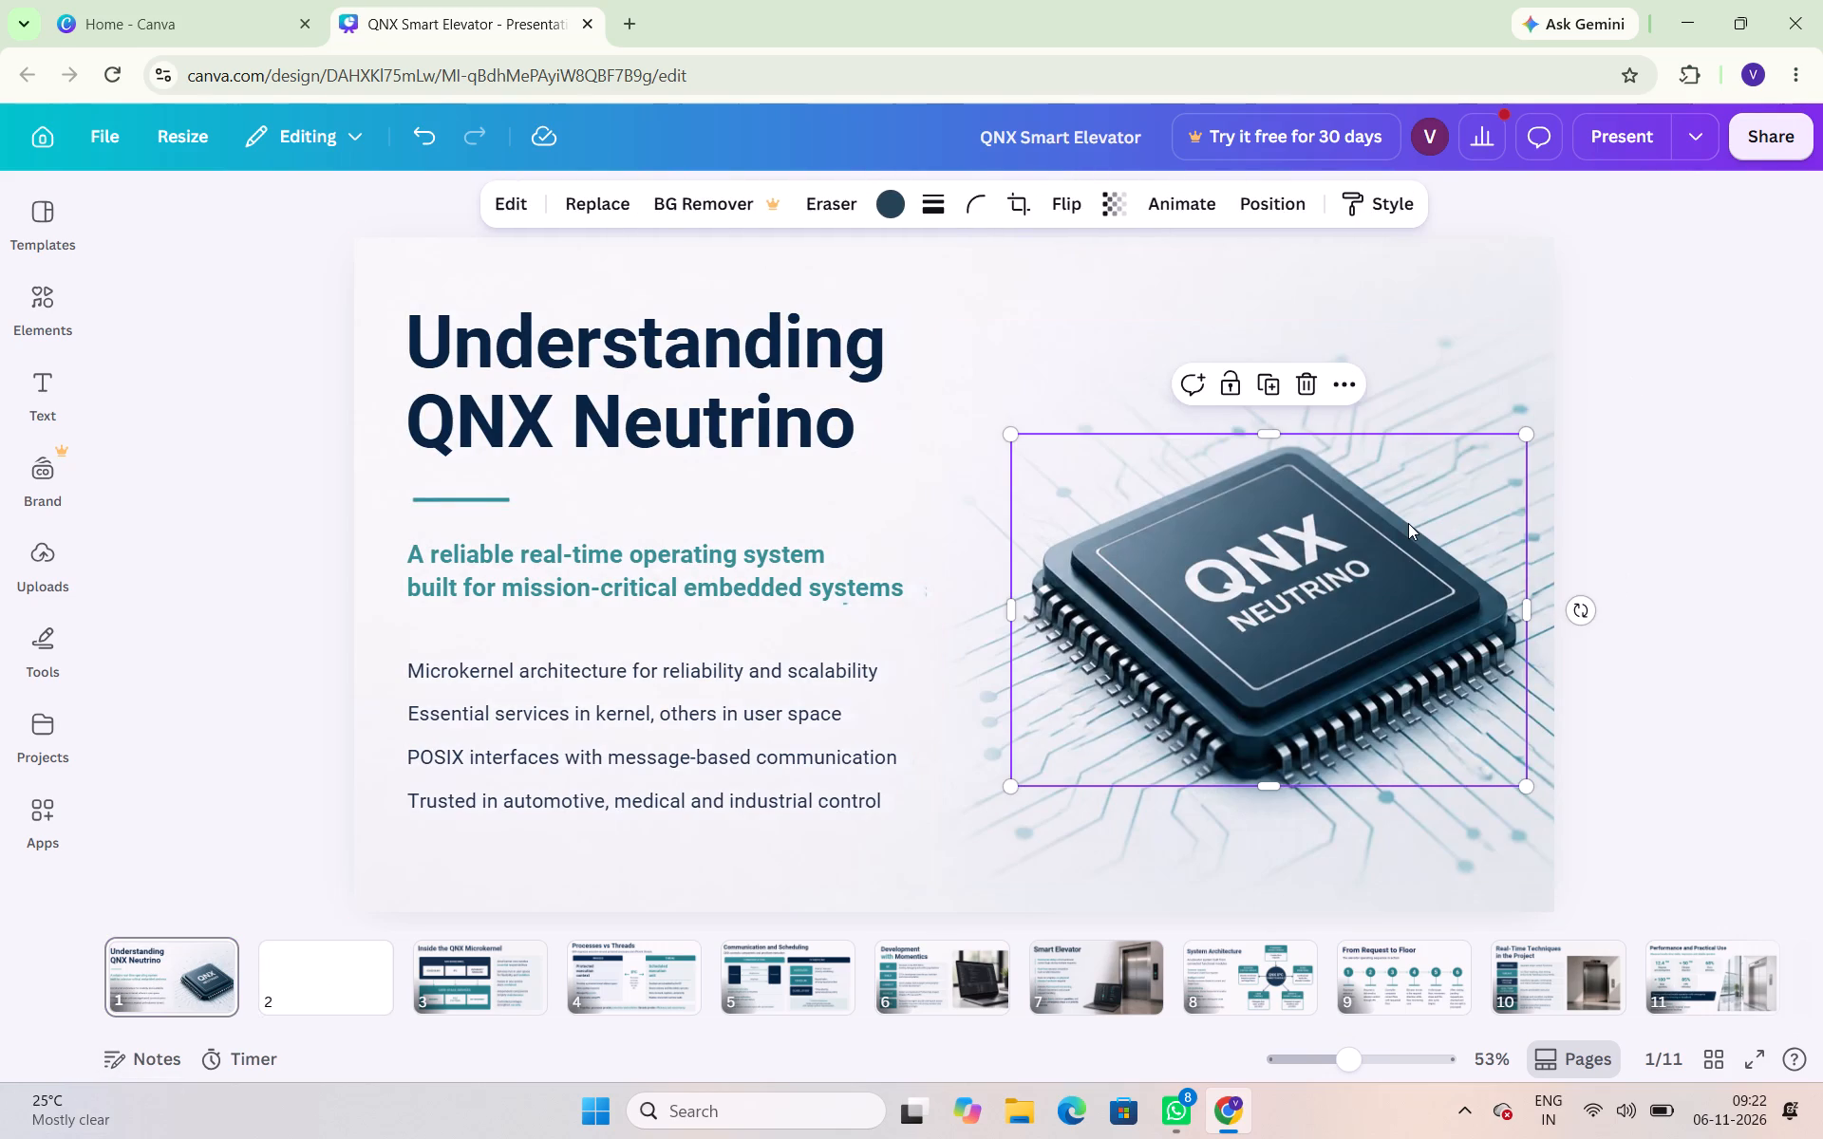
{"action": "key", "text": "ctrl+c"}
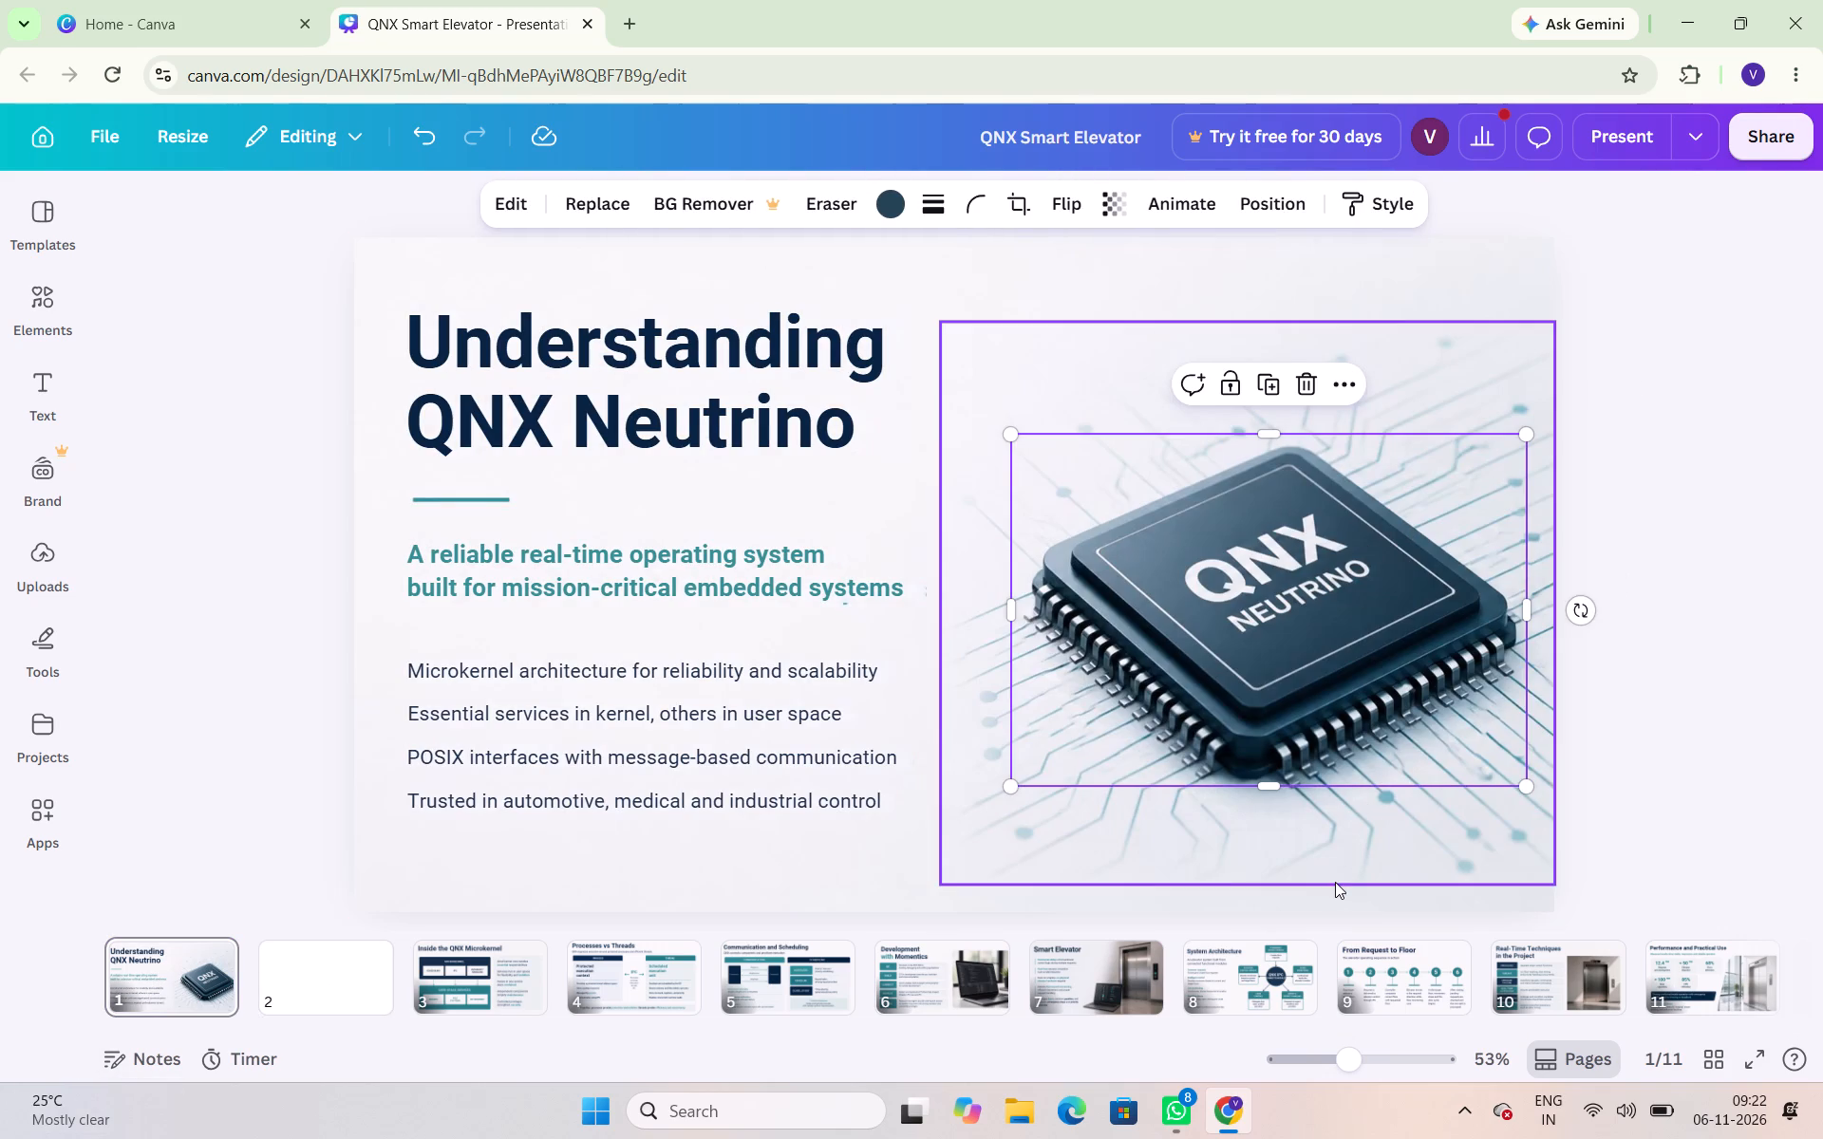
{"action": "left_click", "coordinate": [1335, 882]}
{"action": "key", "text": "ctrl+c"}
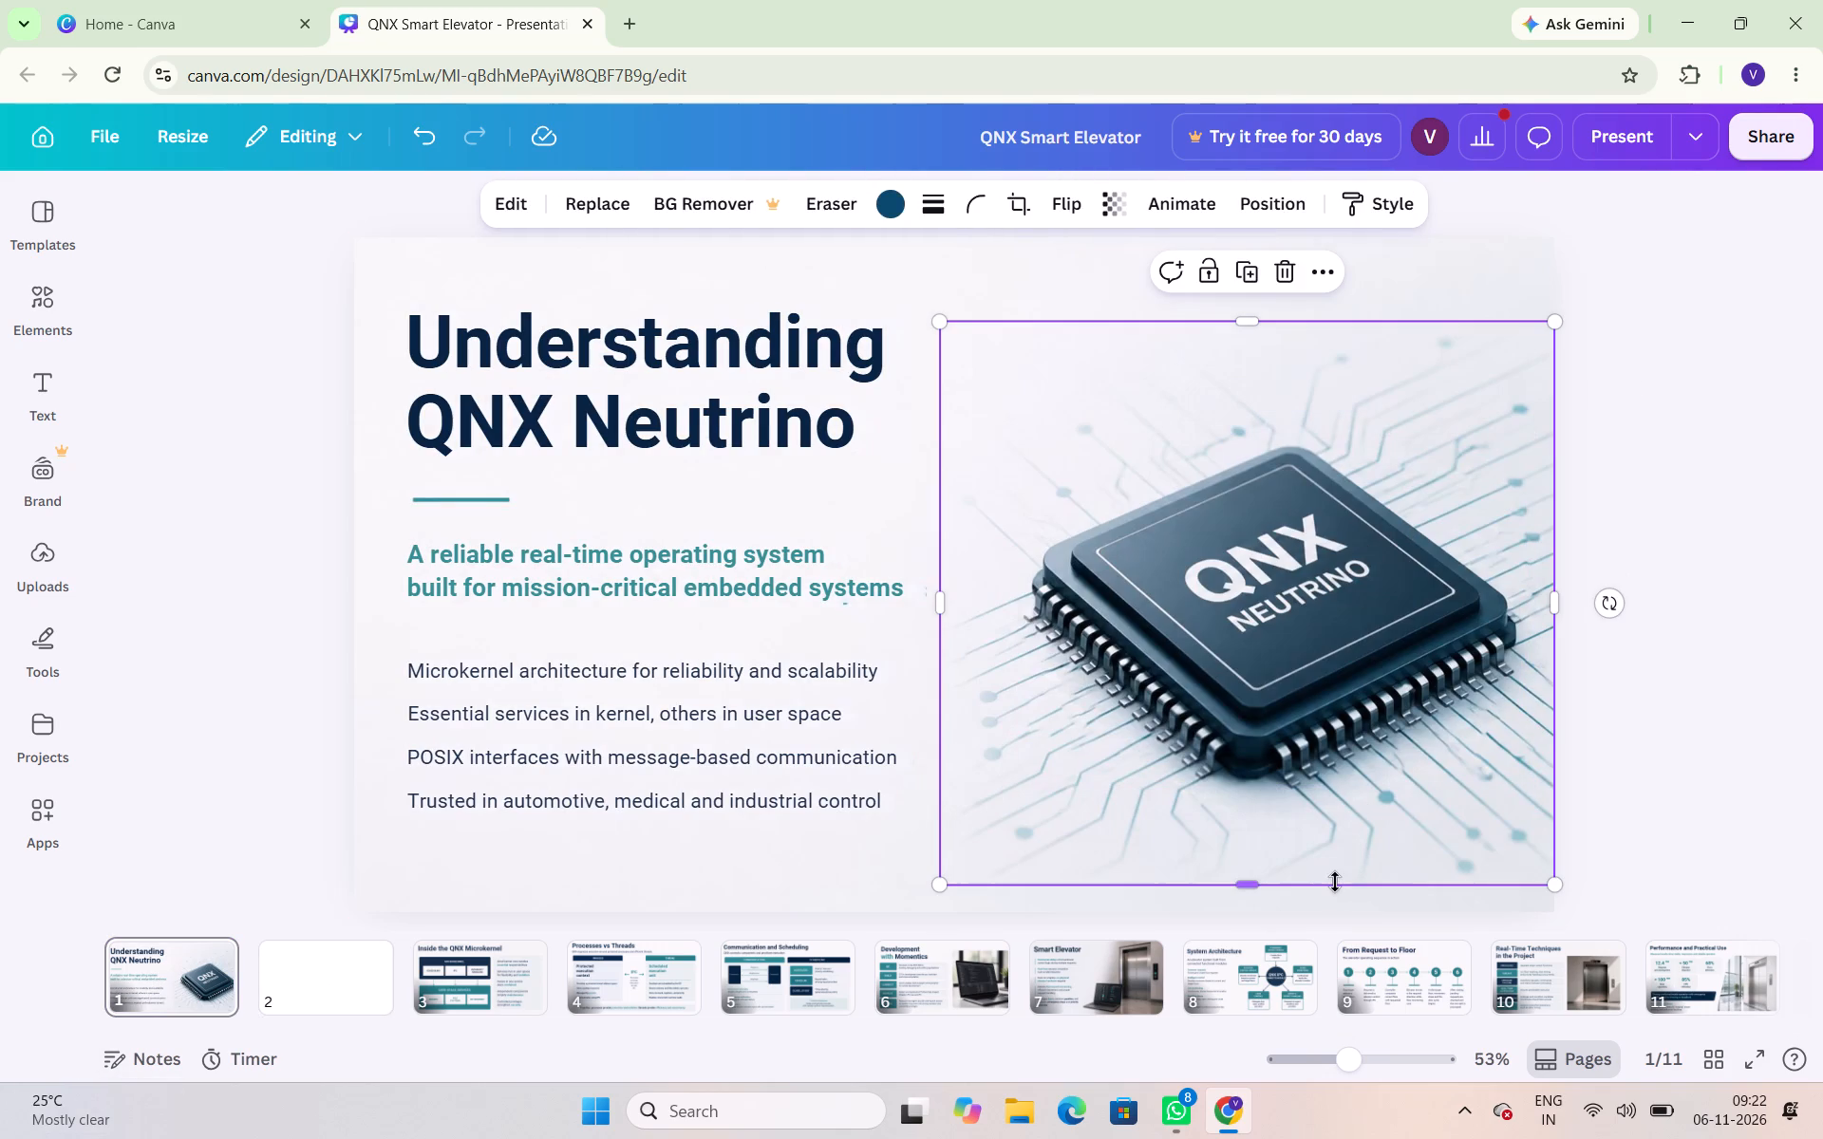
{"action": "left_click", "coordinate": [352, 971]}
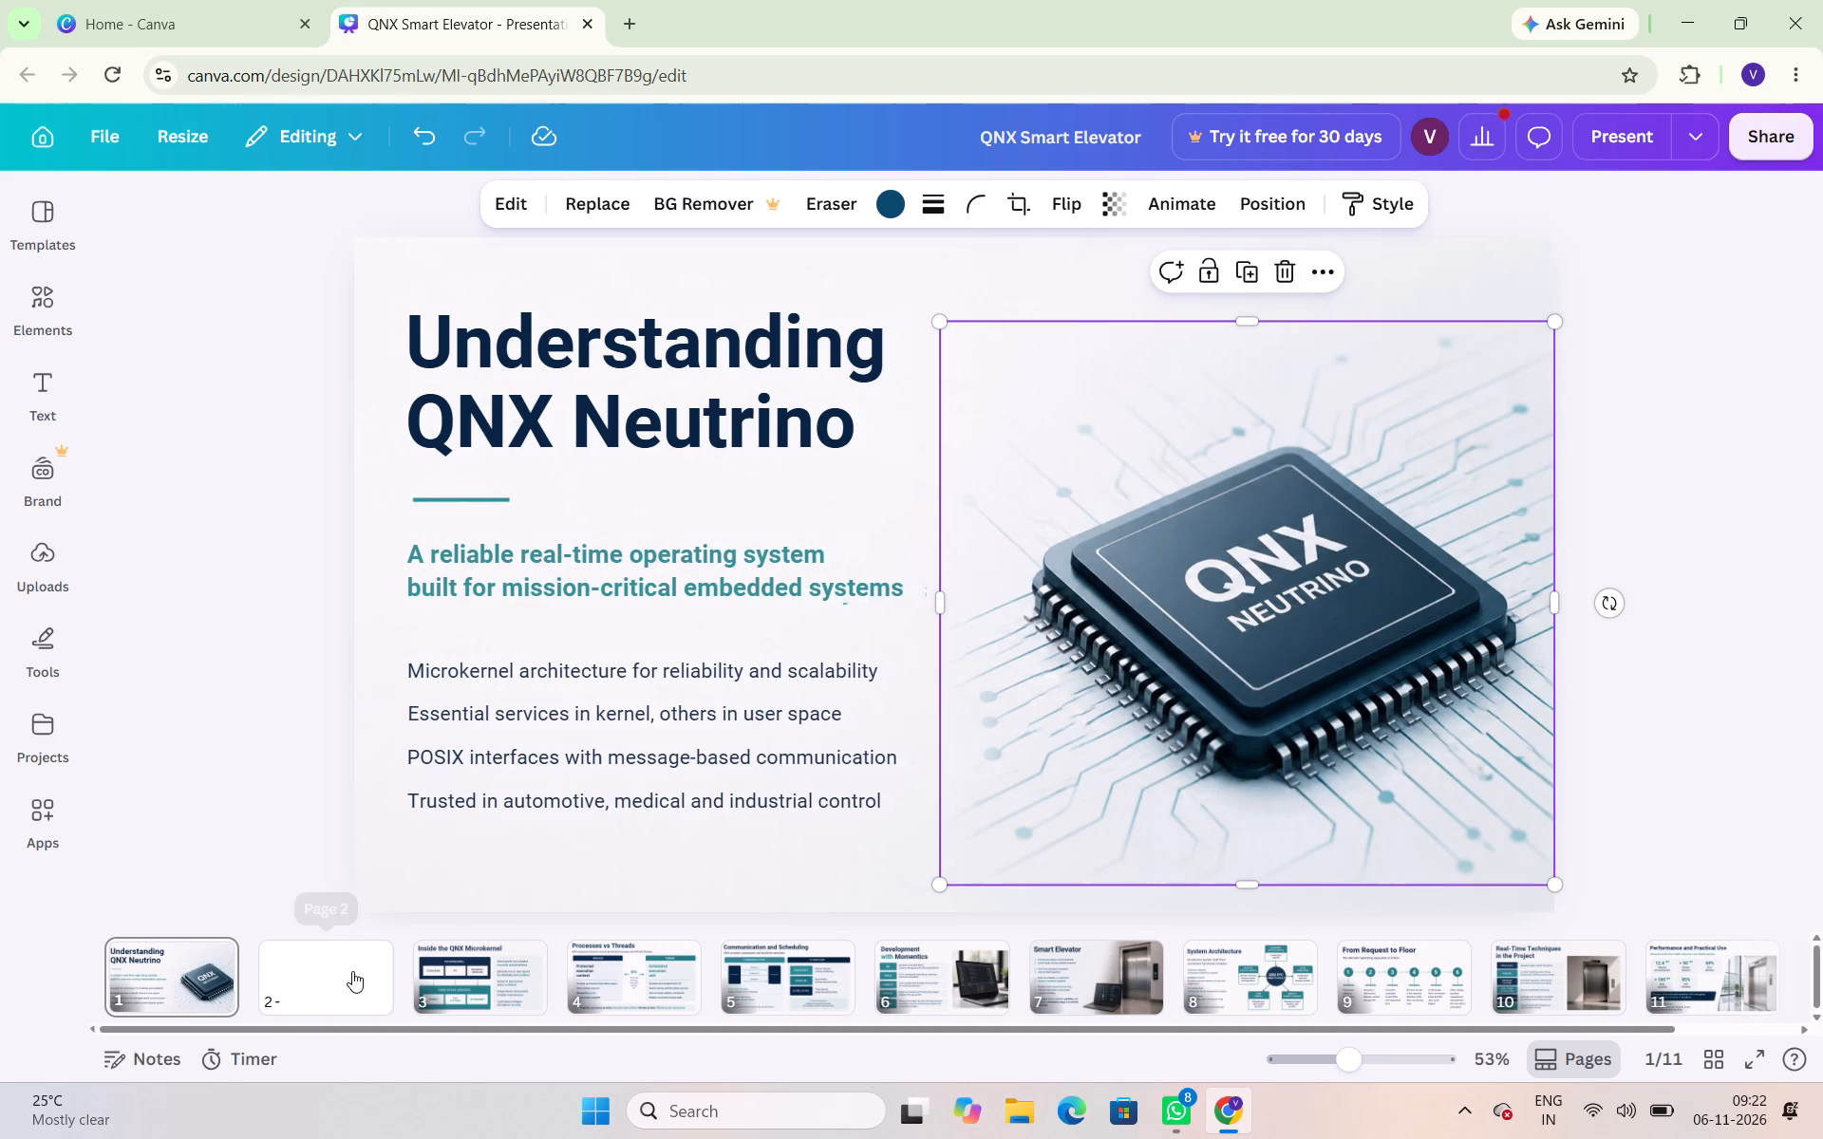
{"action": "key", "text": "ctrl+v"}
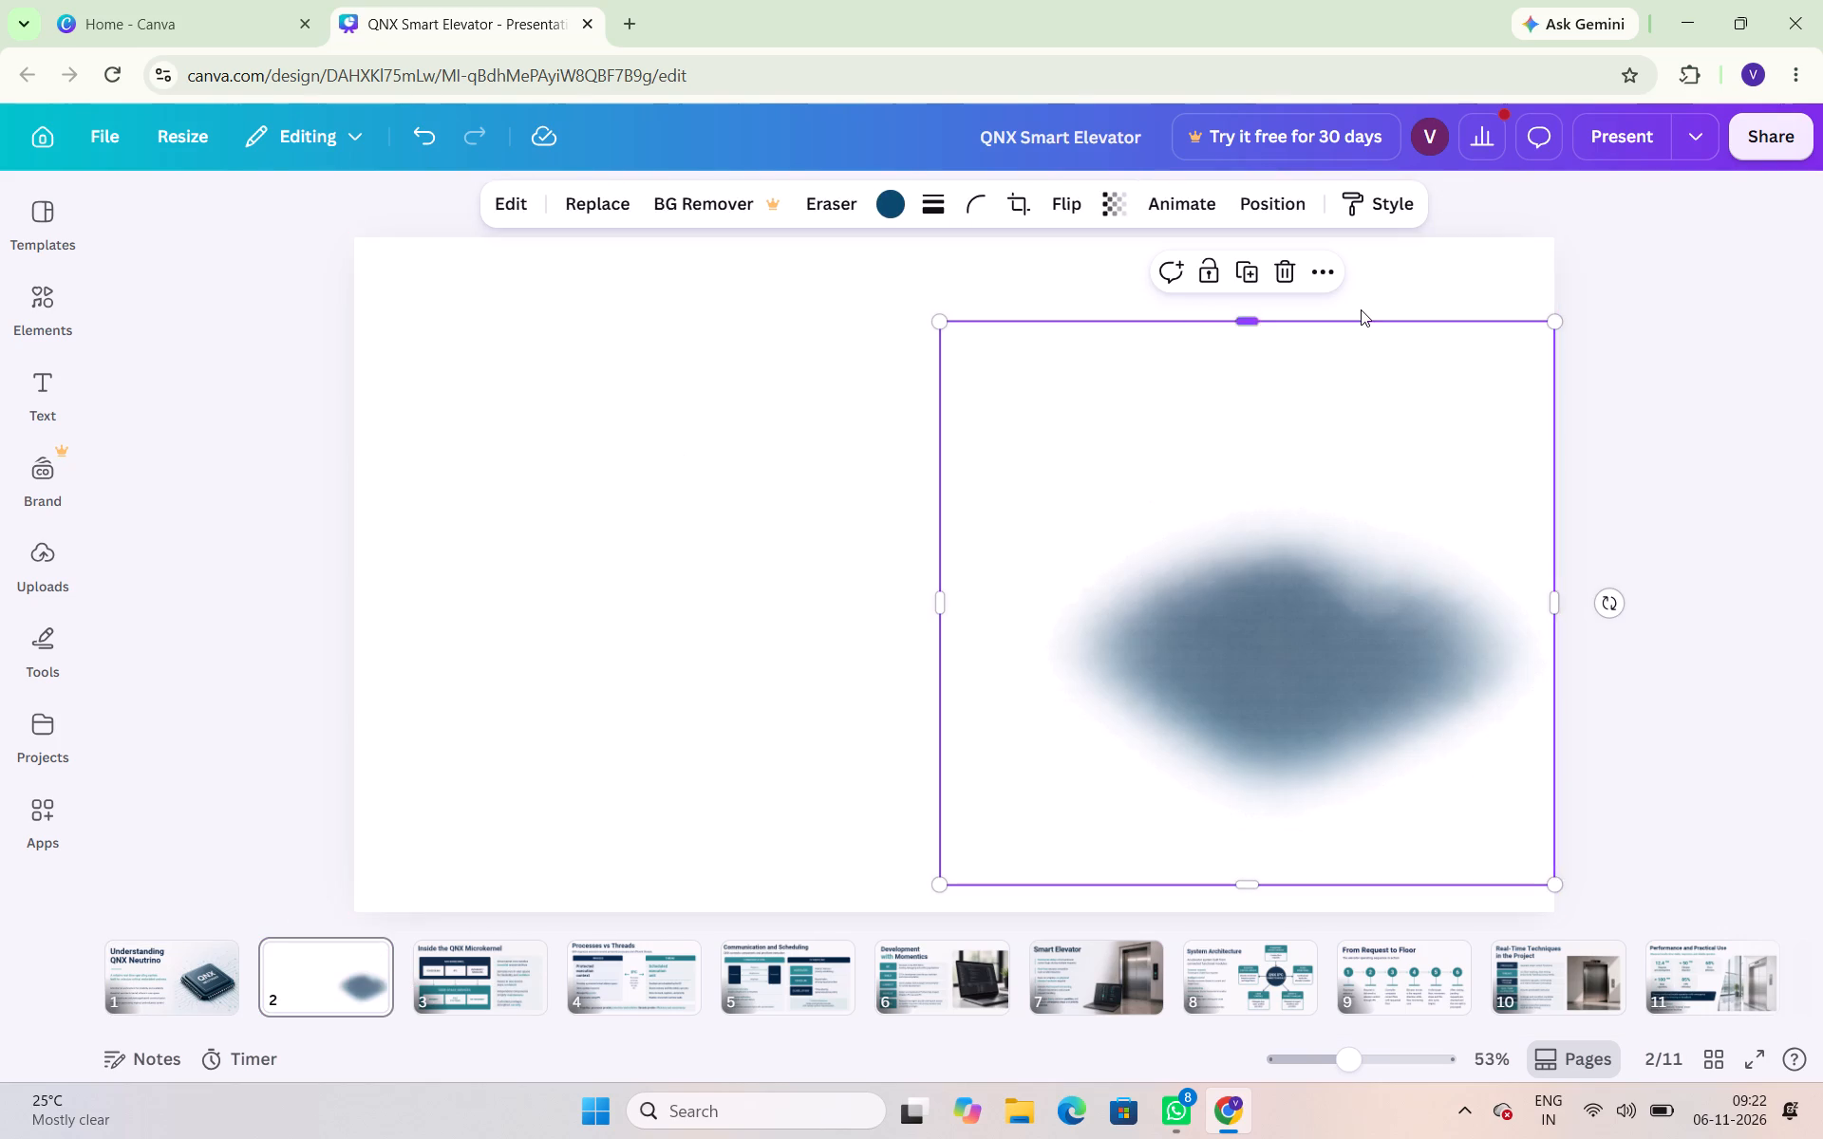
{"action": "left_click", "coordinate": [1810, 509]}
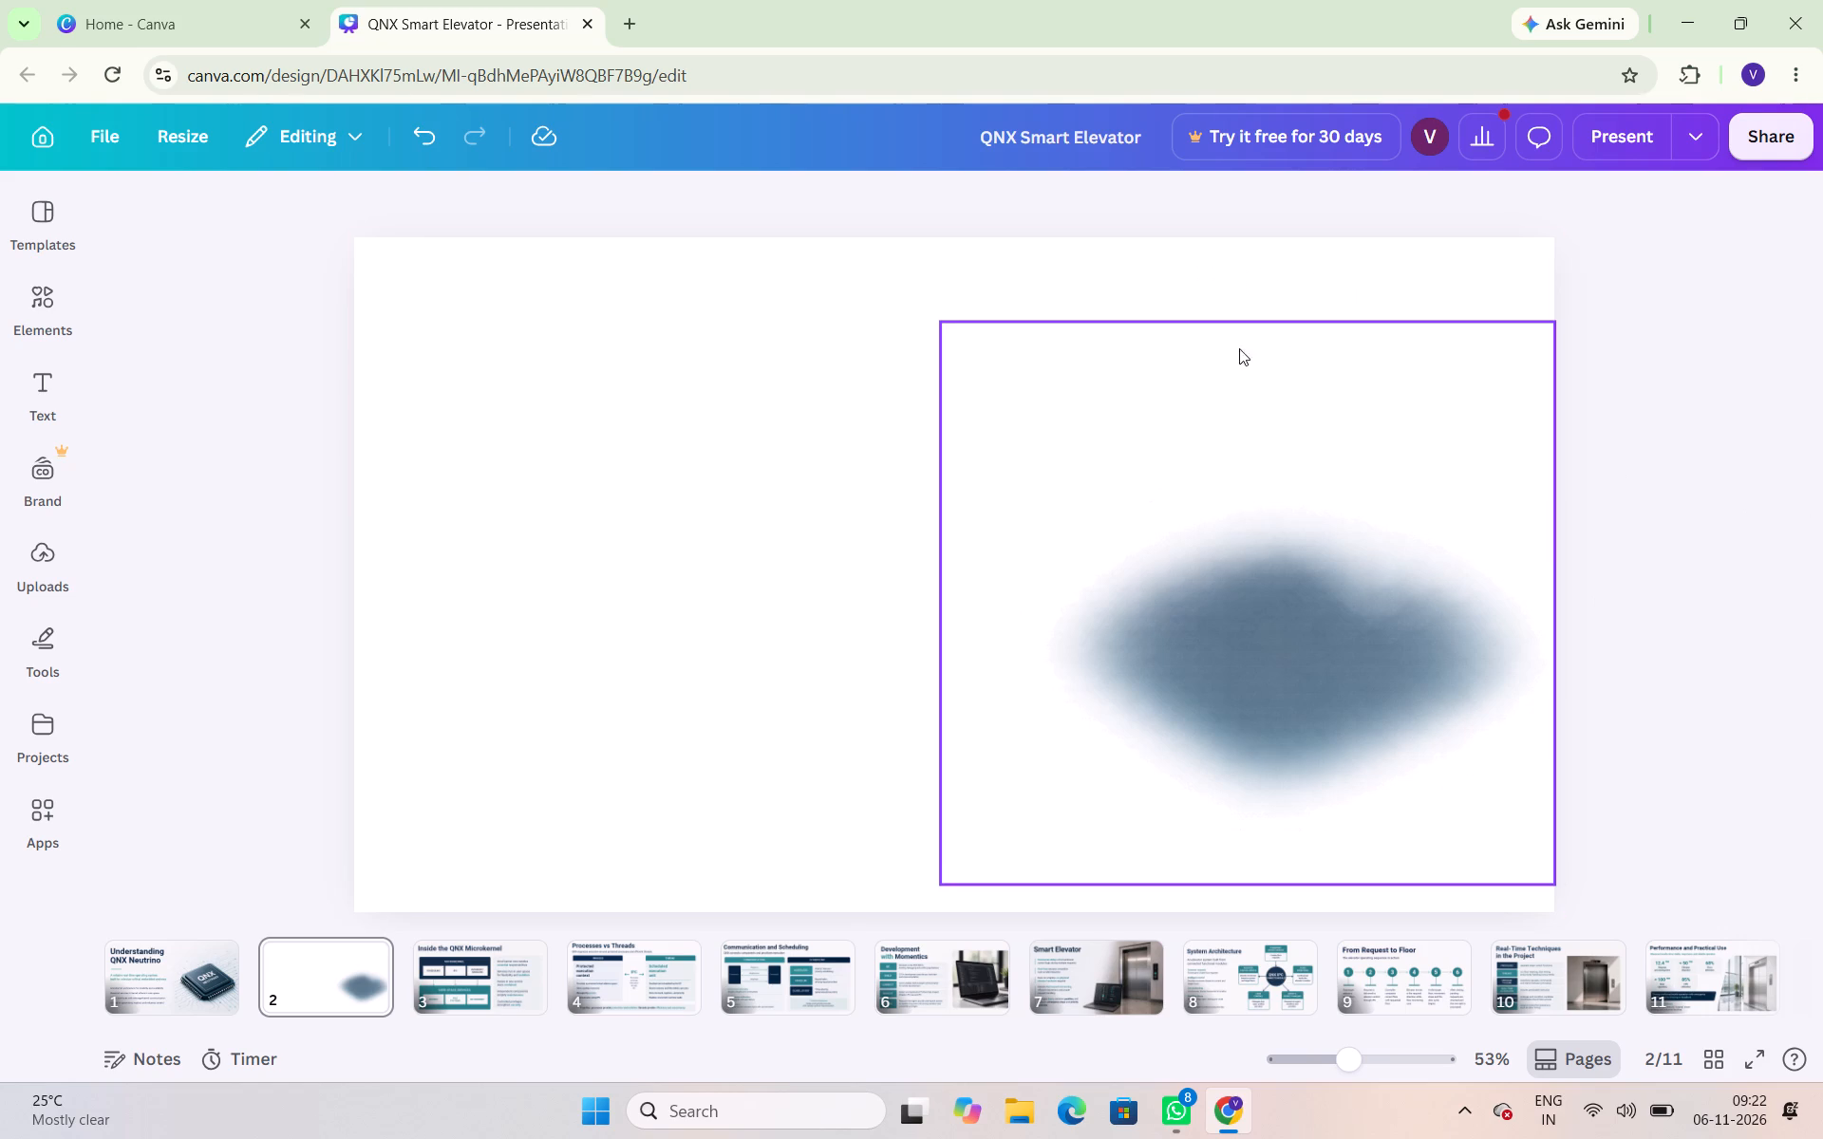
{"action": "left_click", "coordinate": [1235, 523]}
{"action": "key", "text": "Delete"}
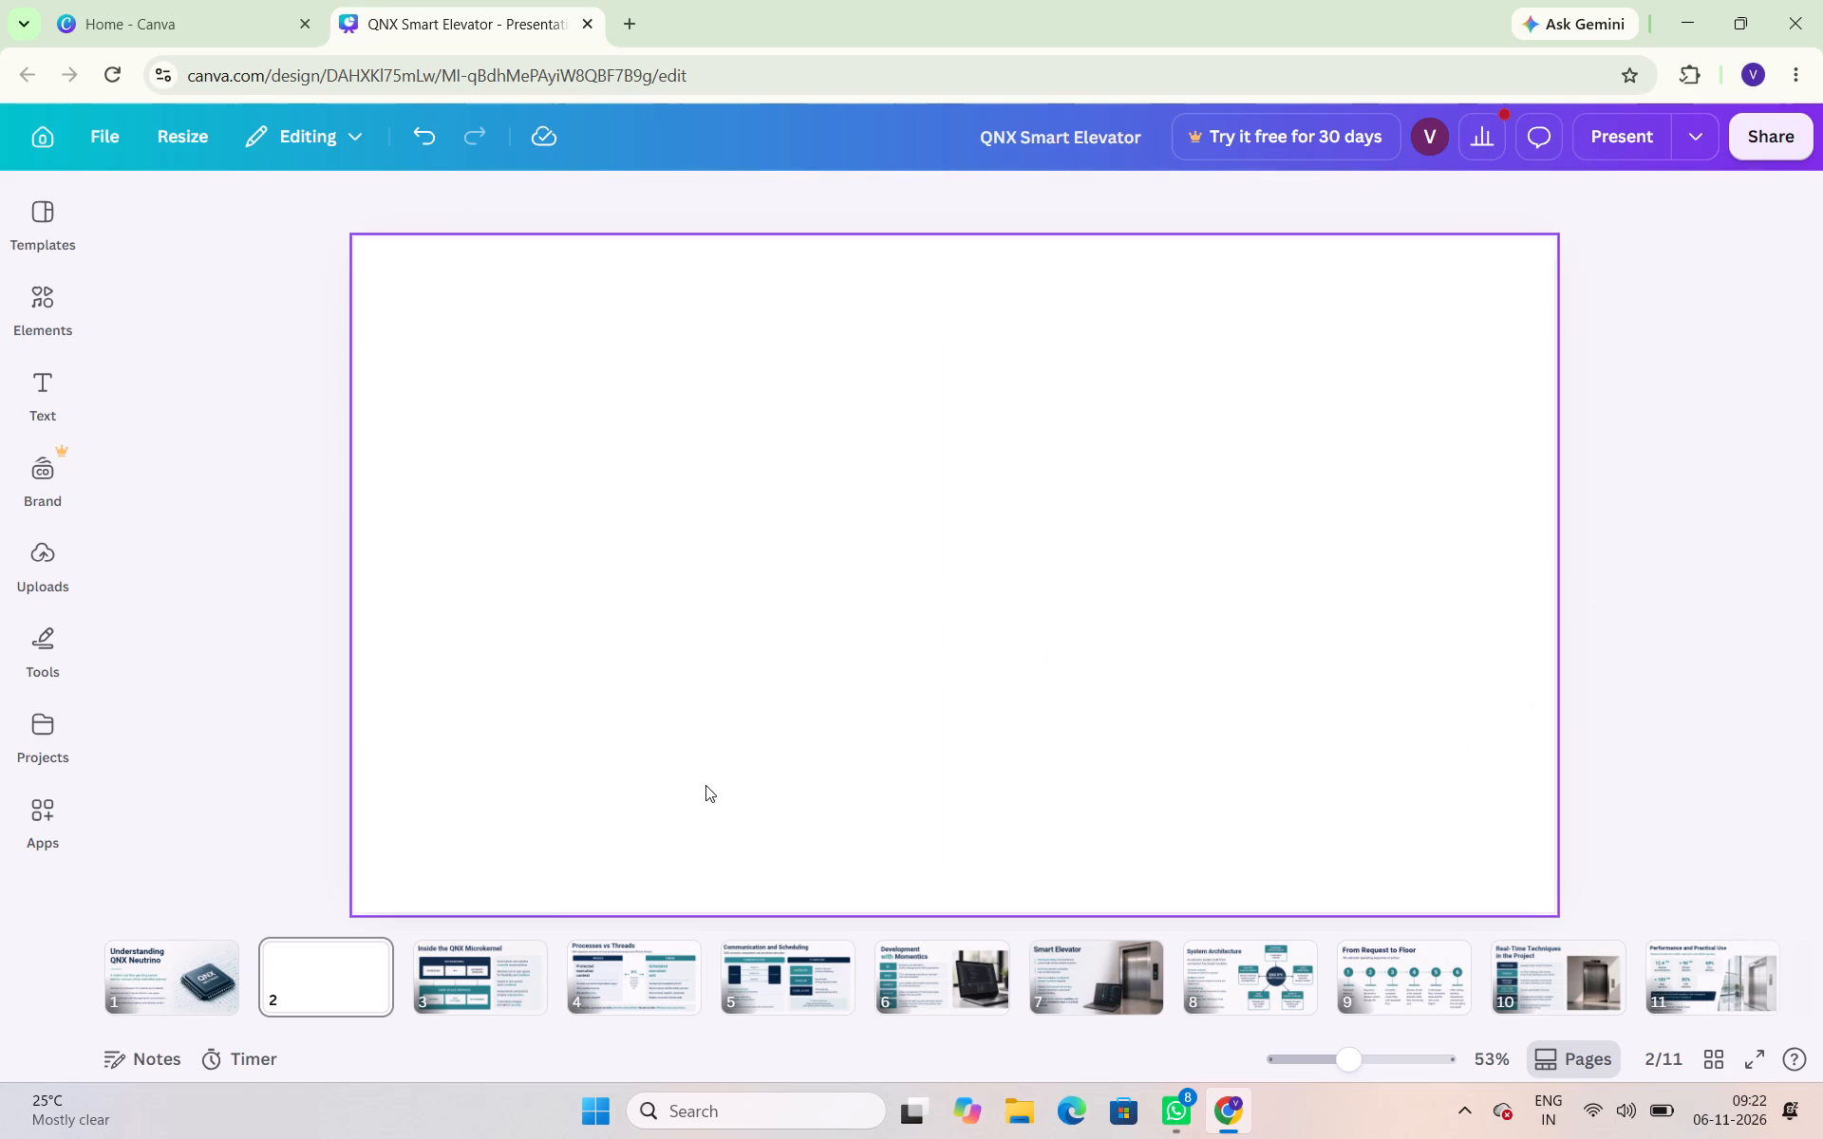
Move the QNX Neutrino chip image over the text on page 1 and copy it onto page 2.
{"action": "left_click", "coordinate": [150, 958]}
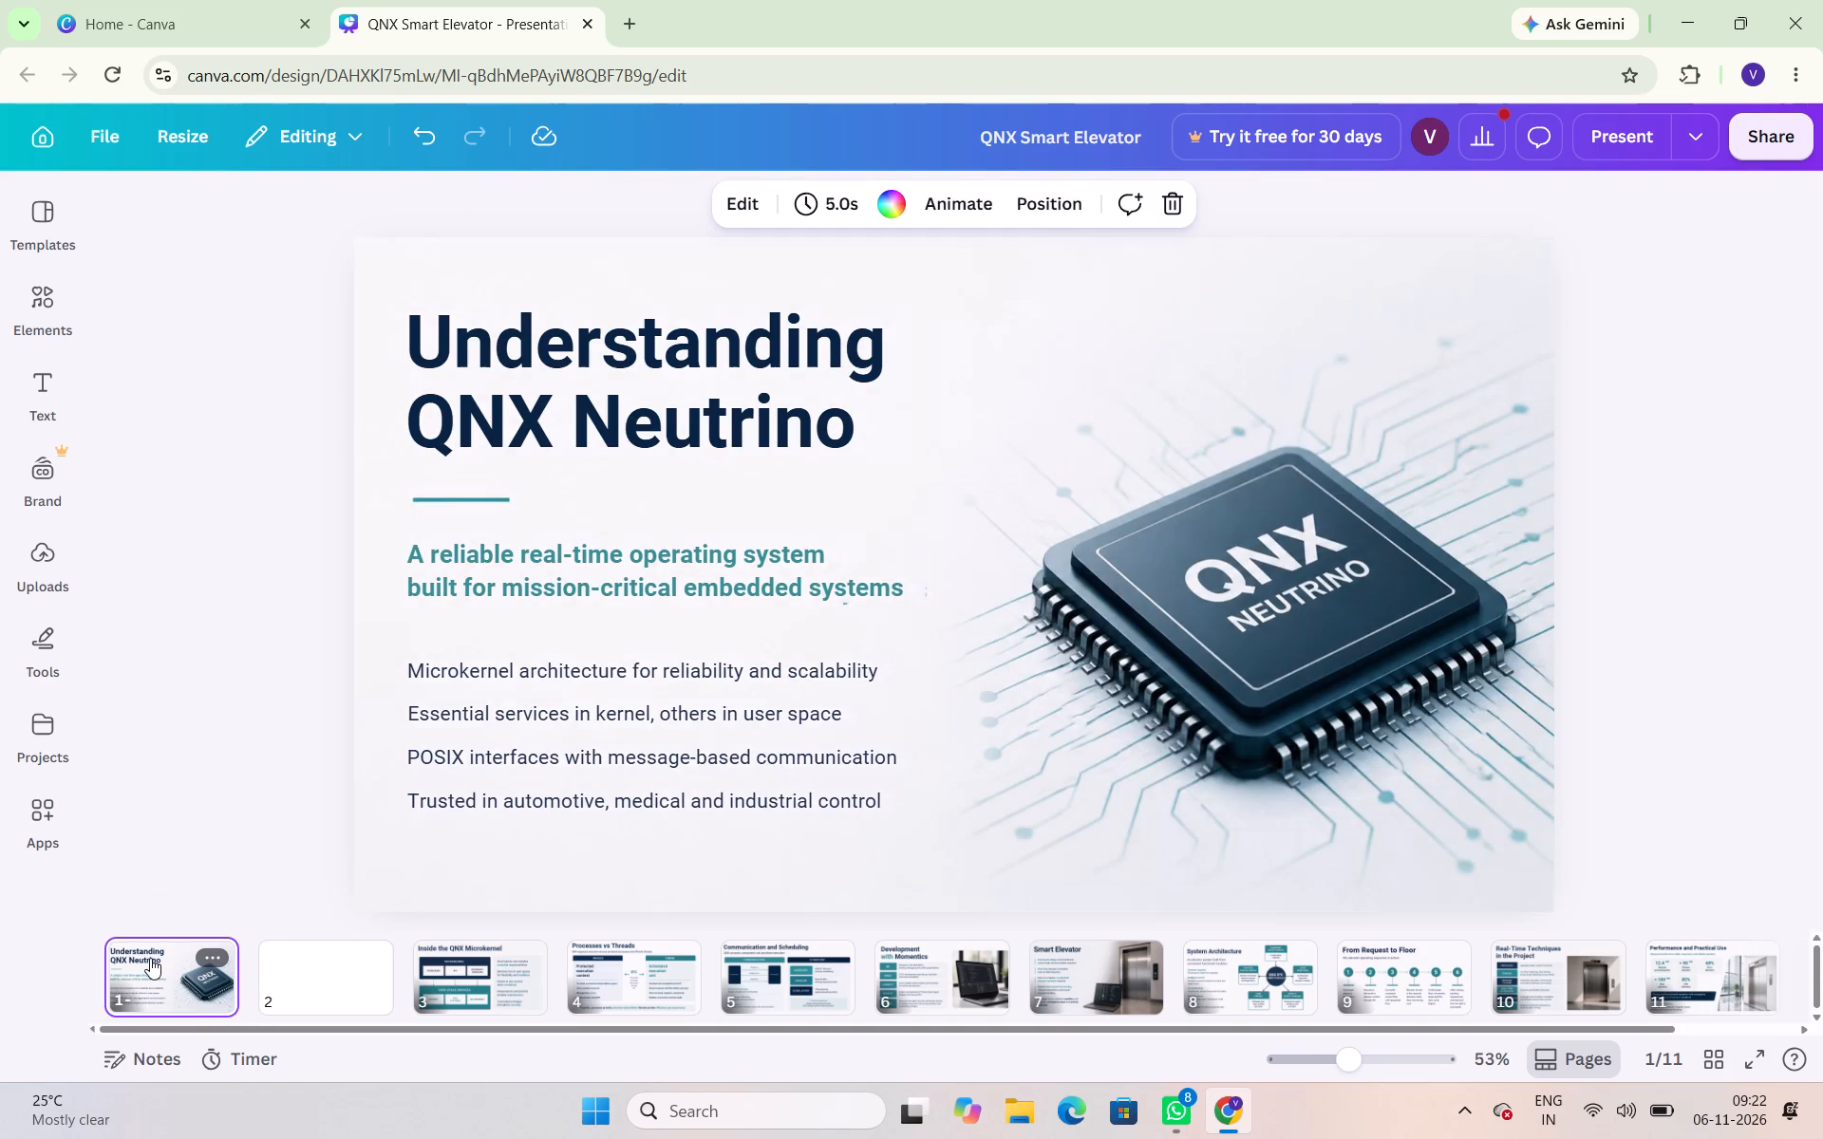
{"action": "left_click_drag", "start_coordinate": [1205, 658], "coordinate": [672, 741]}
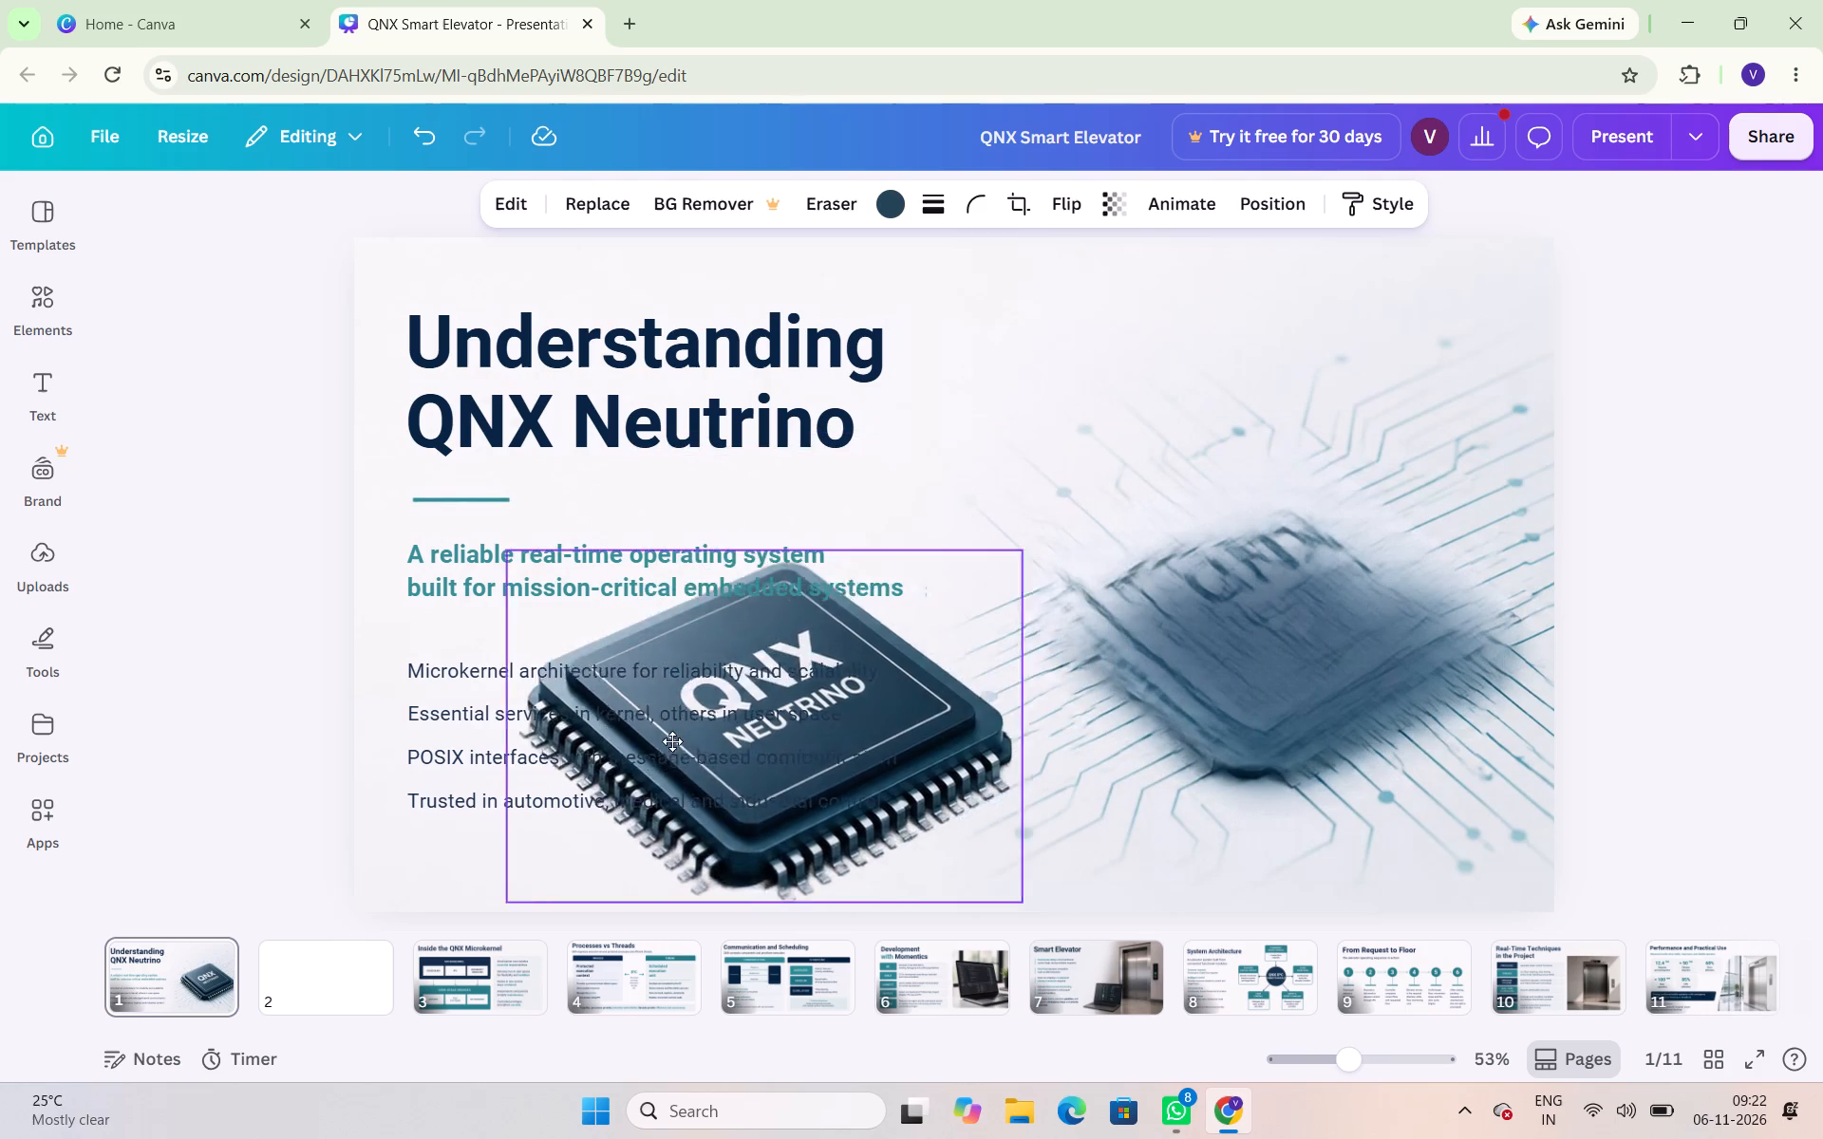
{"action": "left_click_drag", "start_coordinate": [672, 741], "coordinate": [620, 668]}
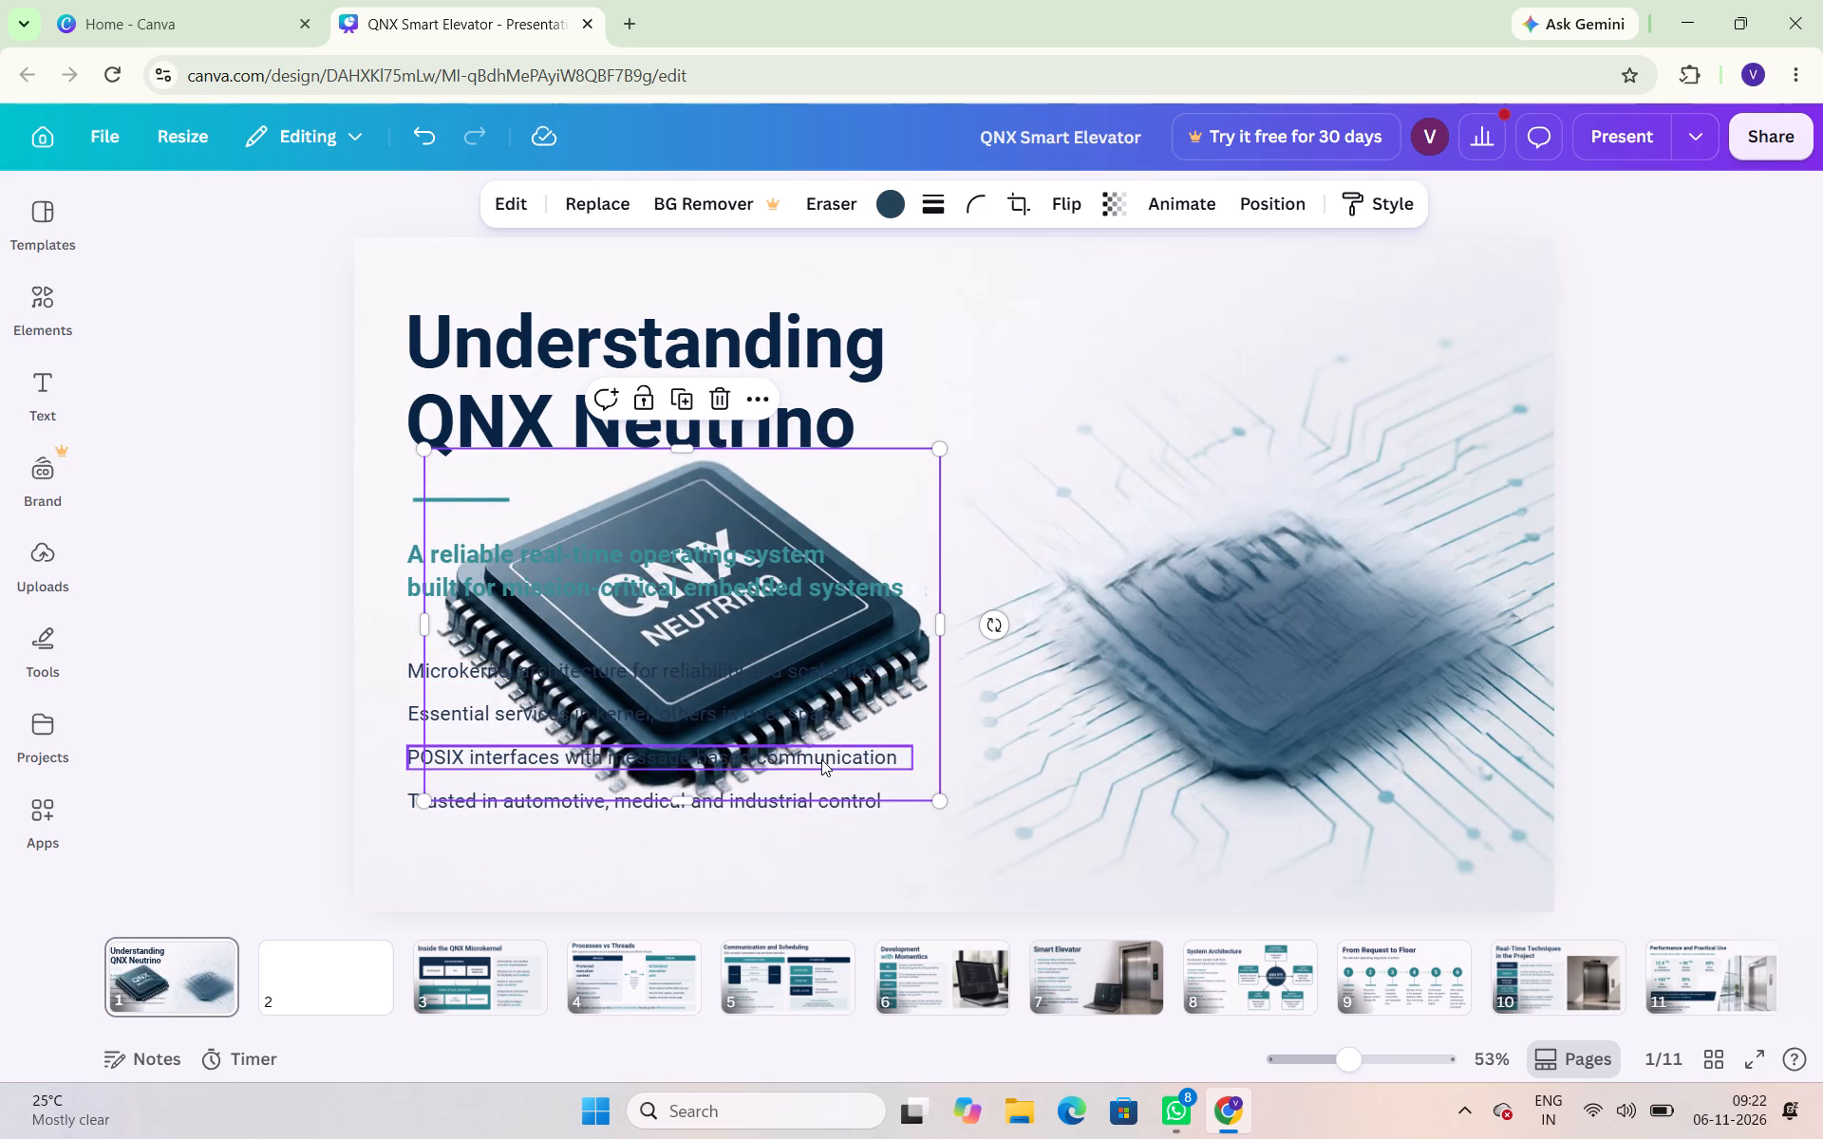
{"action": "key", "text": "ctrl+c"}
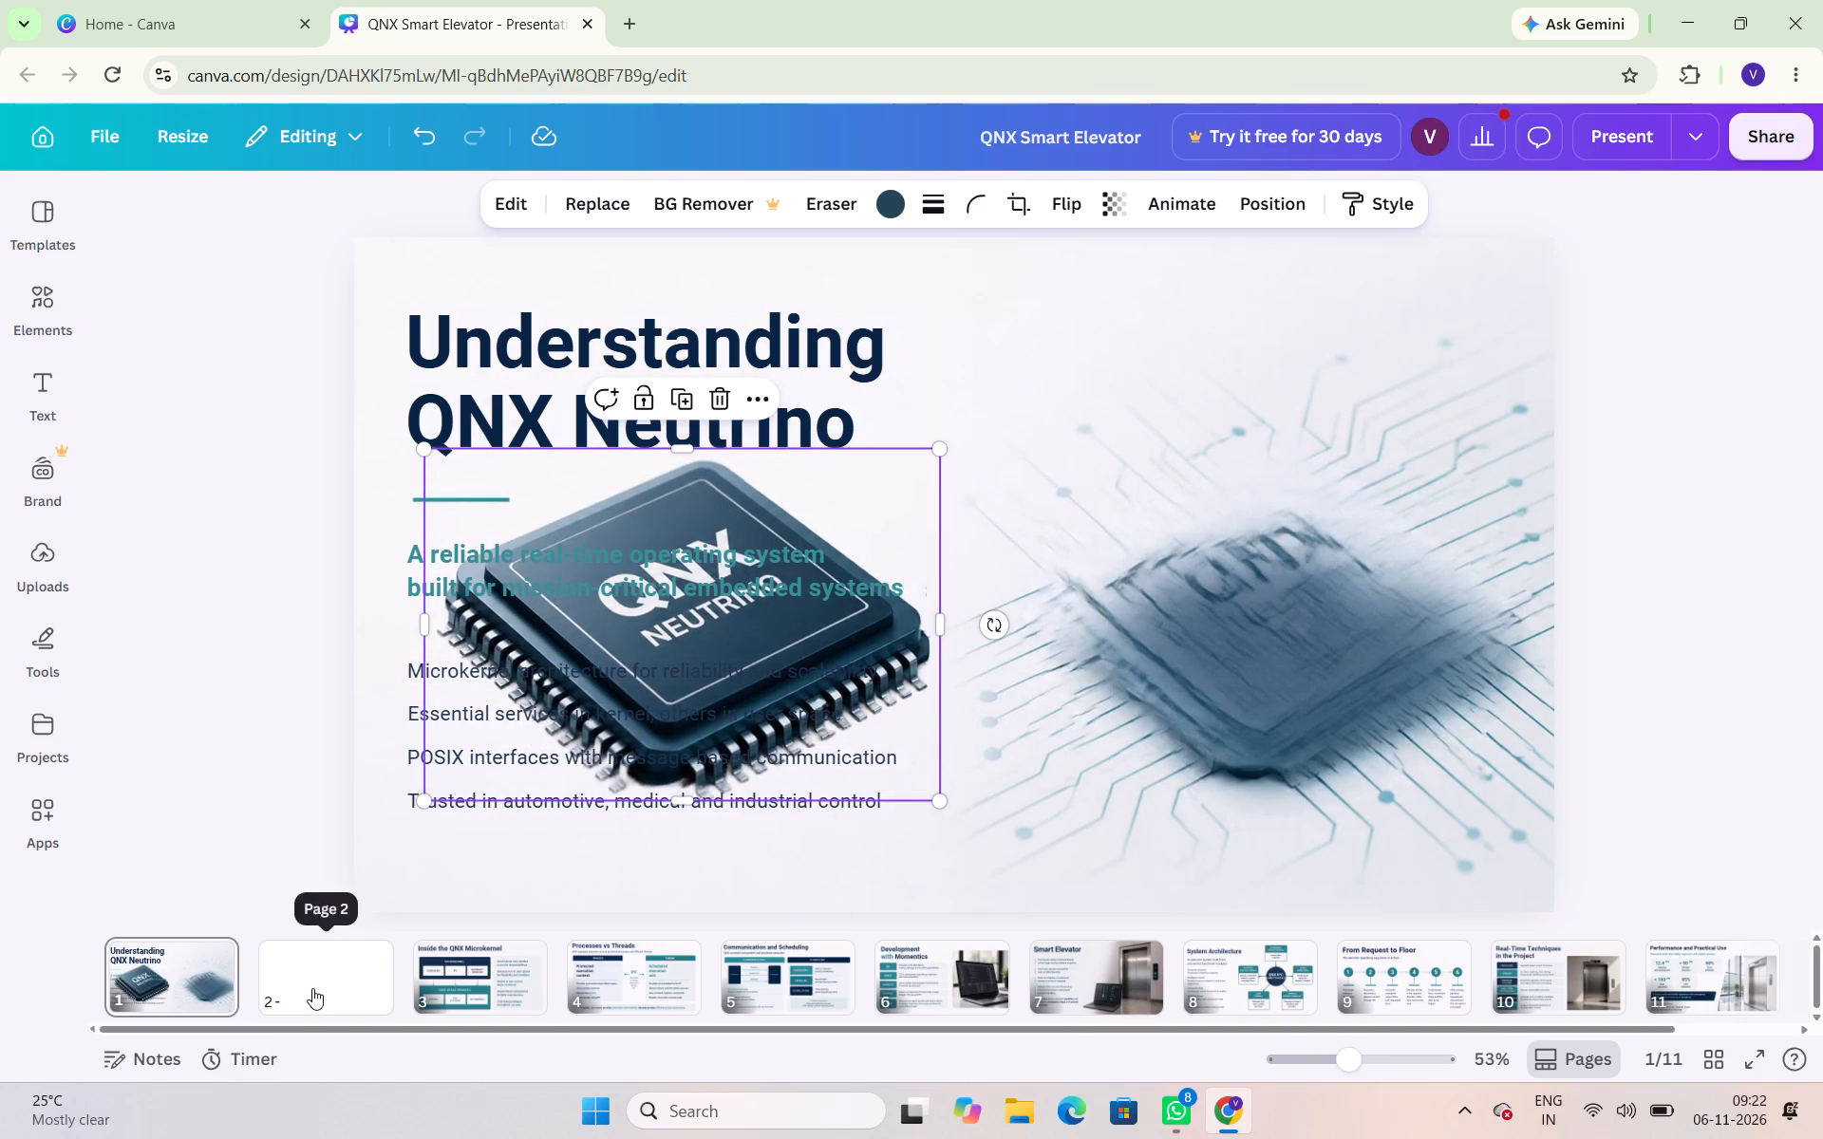
{"action": "left_click", "coordinate": [312, 988]}
{"action": "key", "text": "ctrl+v"}
{"action": "left_click_drag", "start_coordinate": [709, 572], "coordinate": [727, 558]}
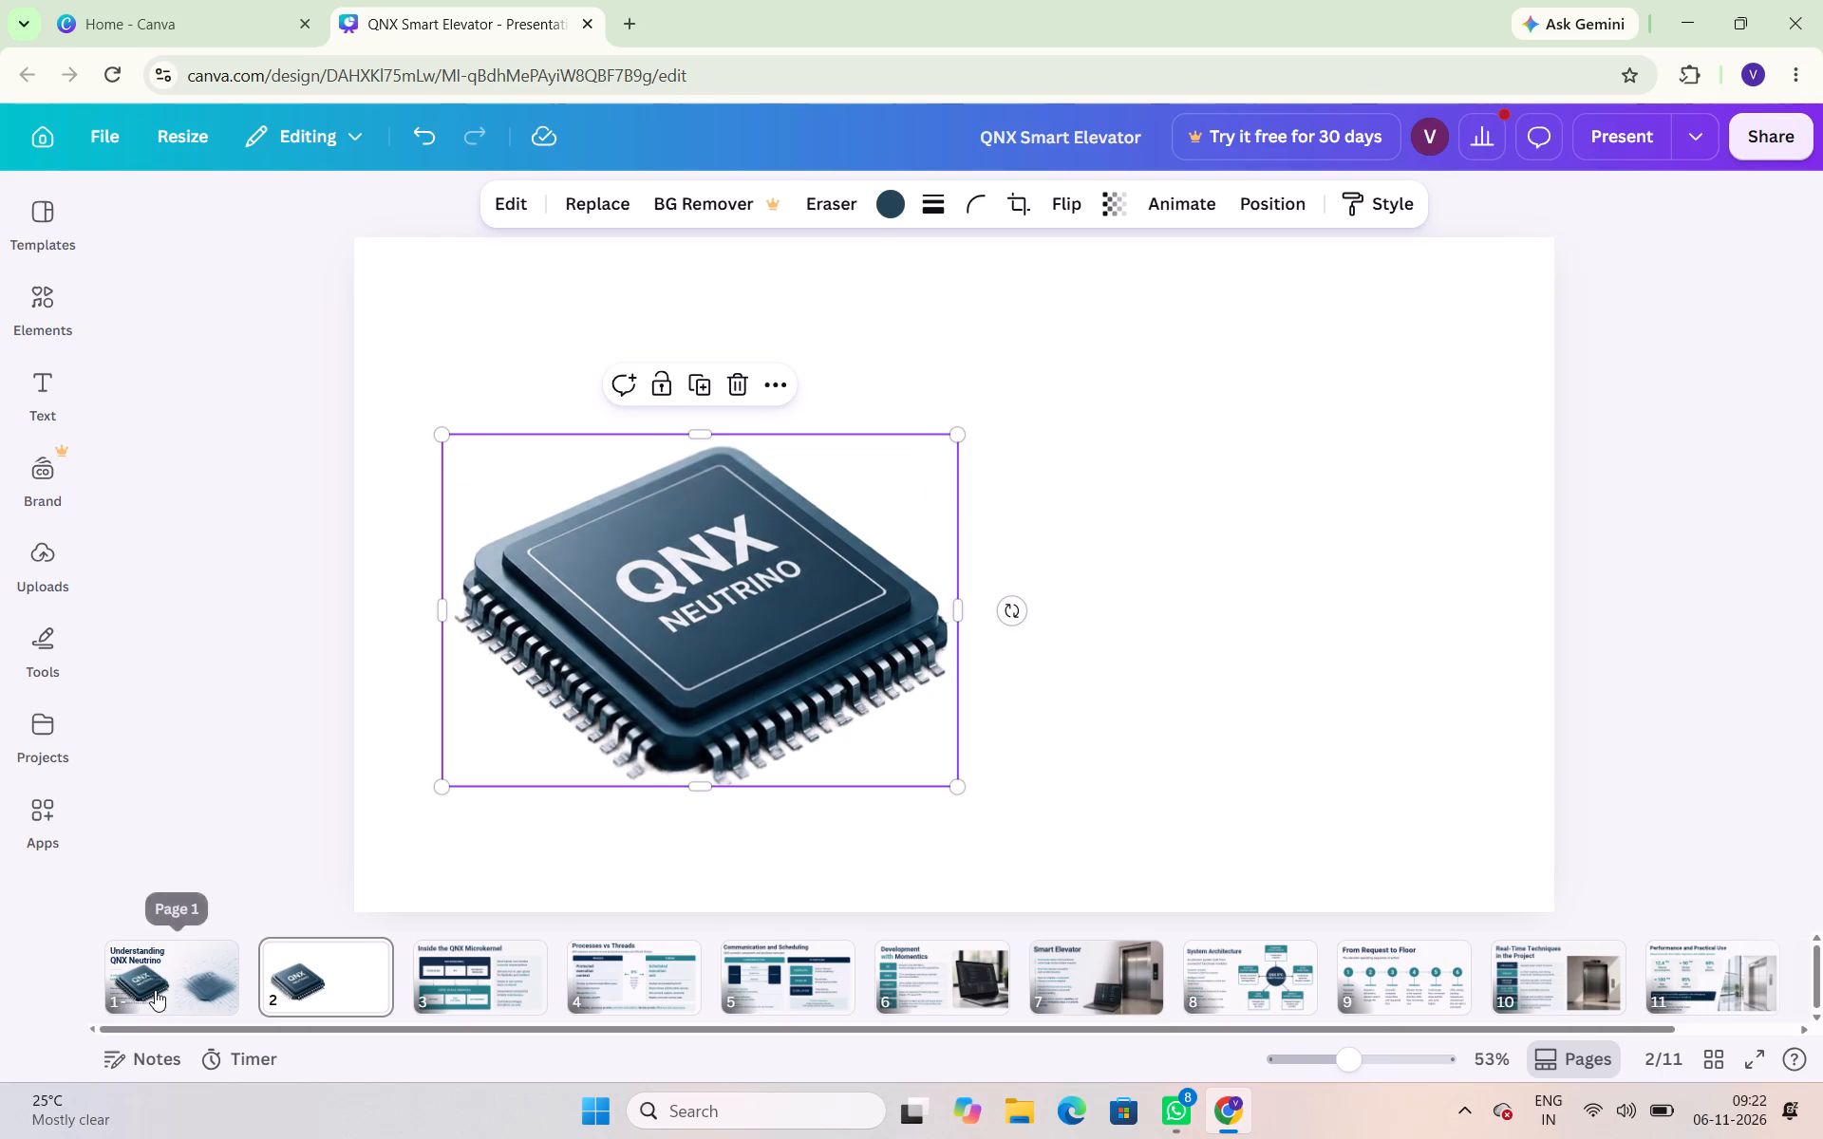
Copy the blurred chip shadow image from page 1 onto page 2 and shift it toward the page's centre.
{"action": "left_click", "coordinate": [155, 990]}
{"action": "left_click", "coordinate": [1367, 686]}
{"action": "key", "text": "ctrl+c"}
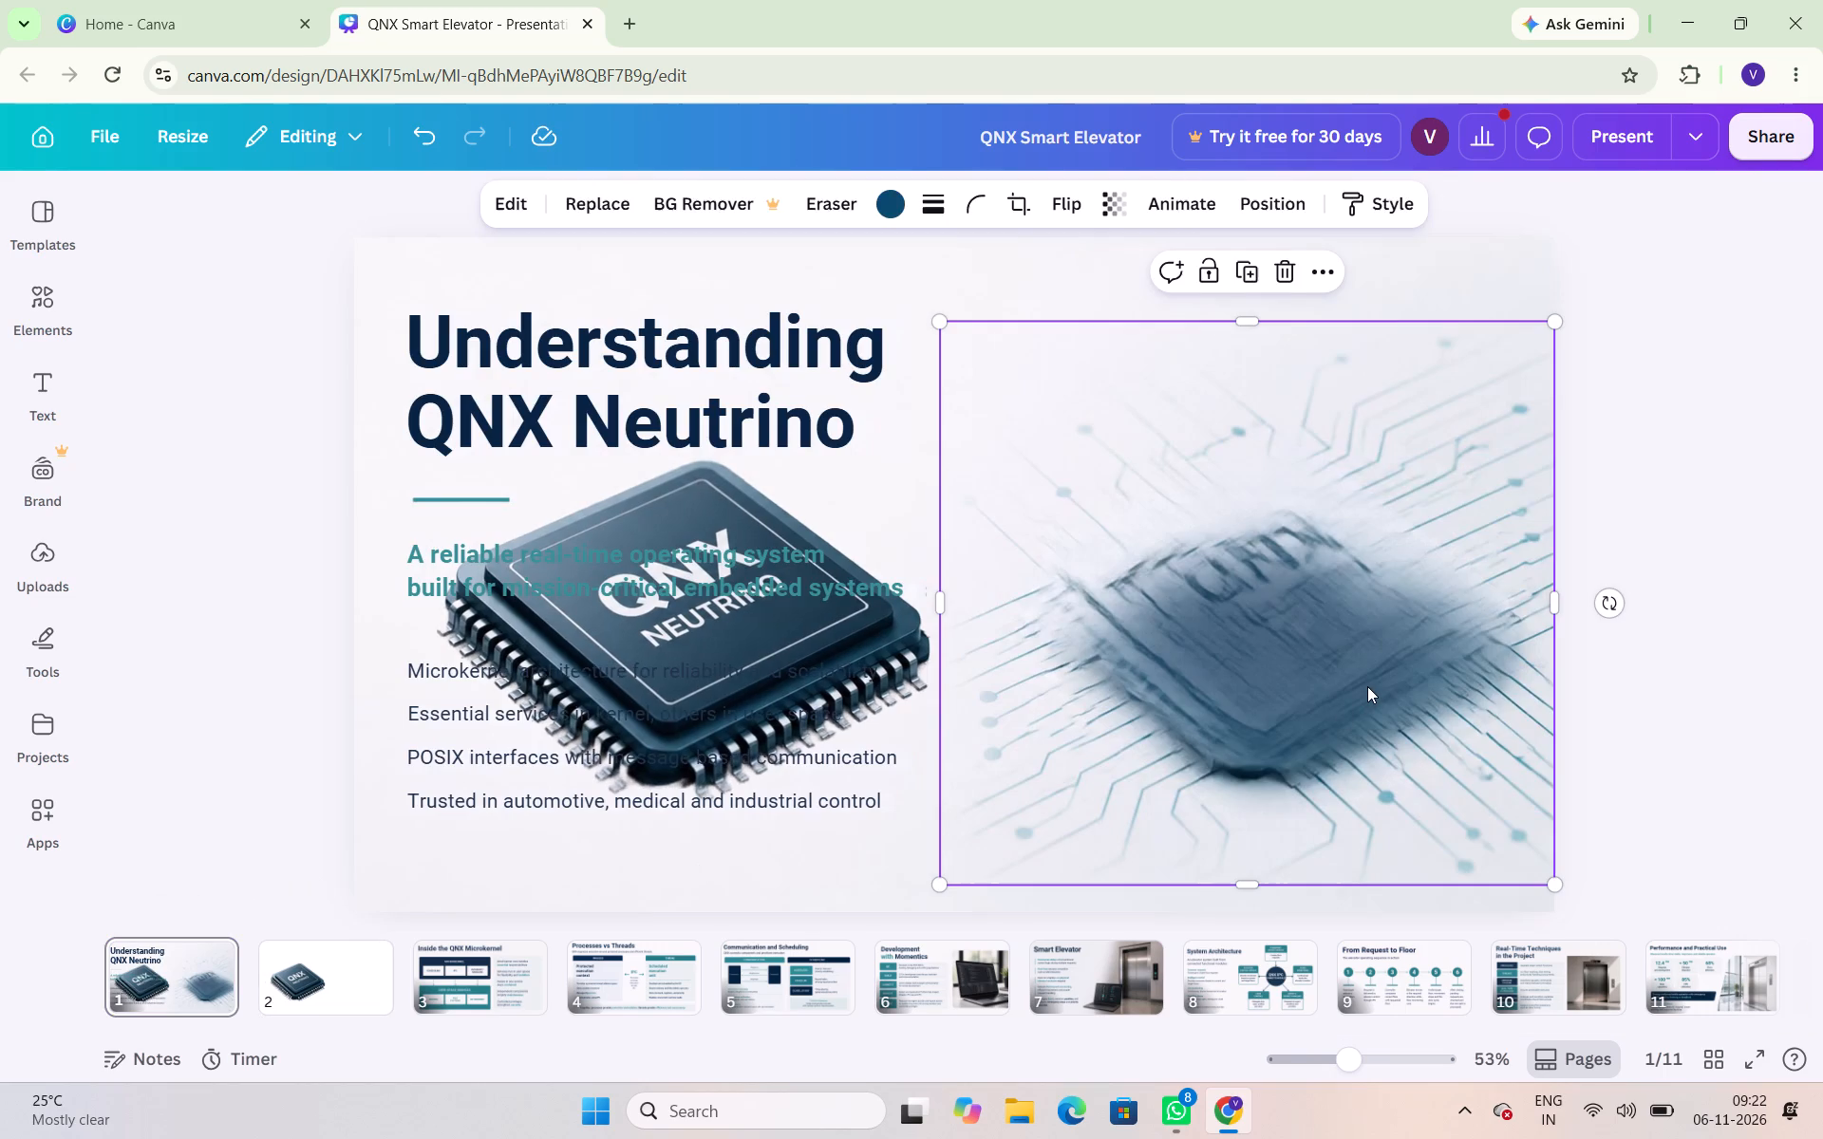
{"action": "left_click", "coordinate": [352, 966]}
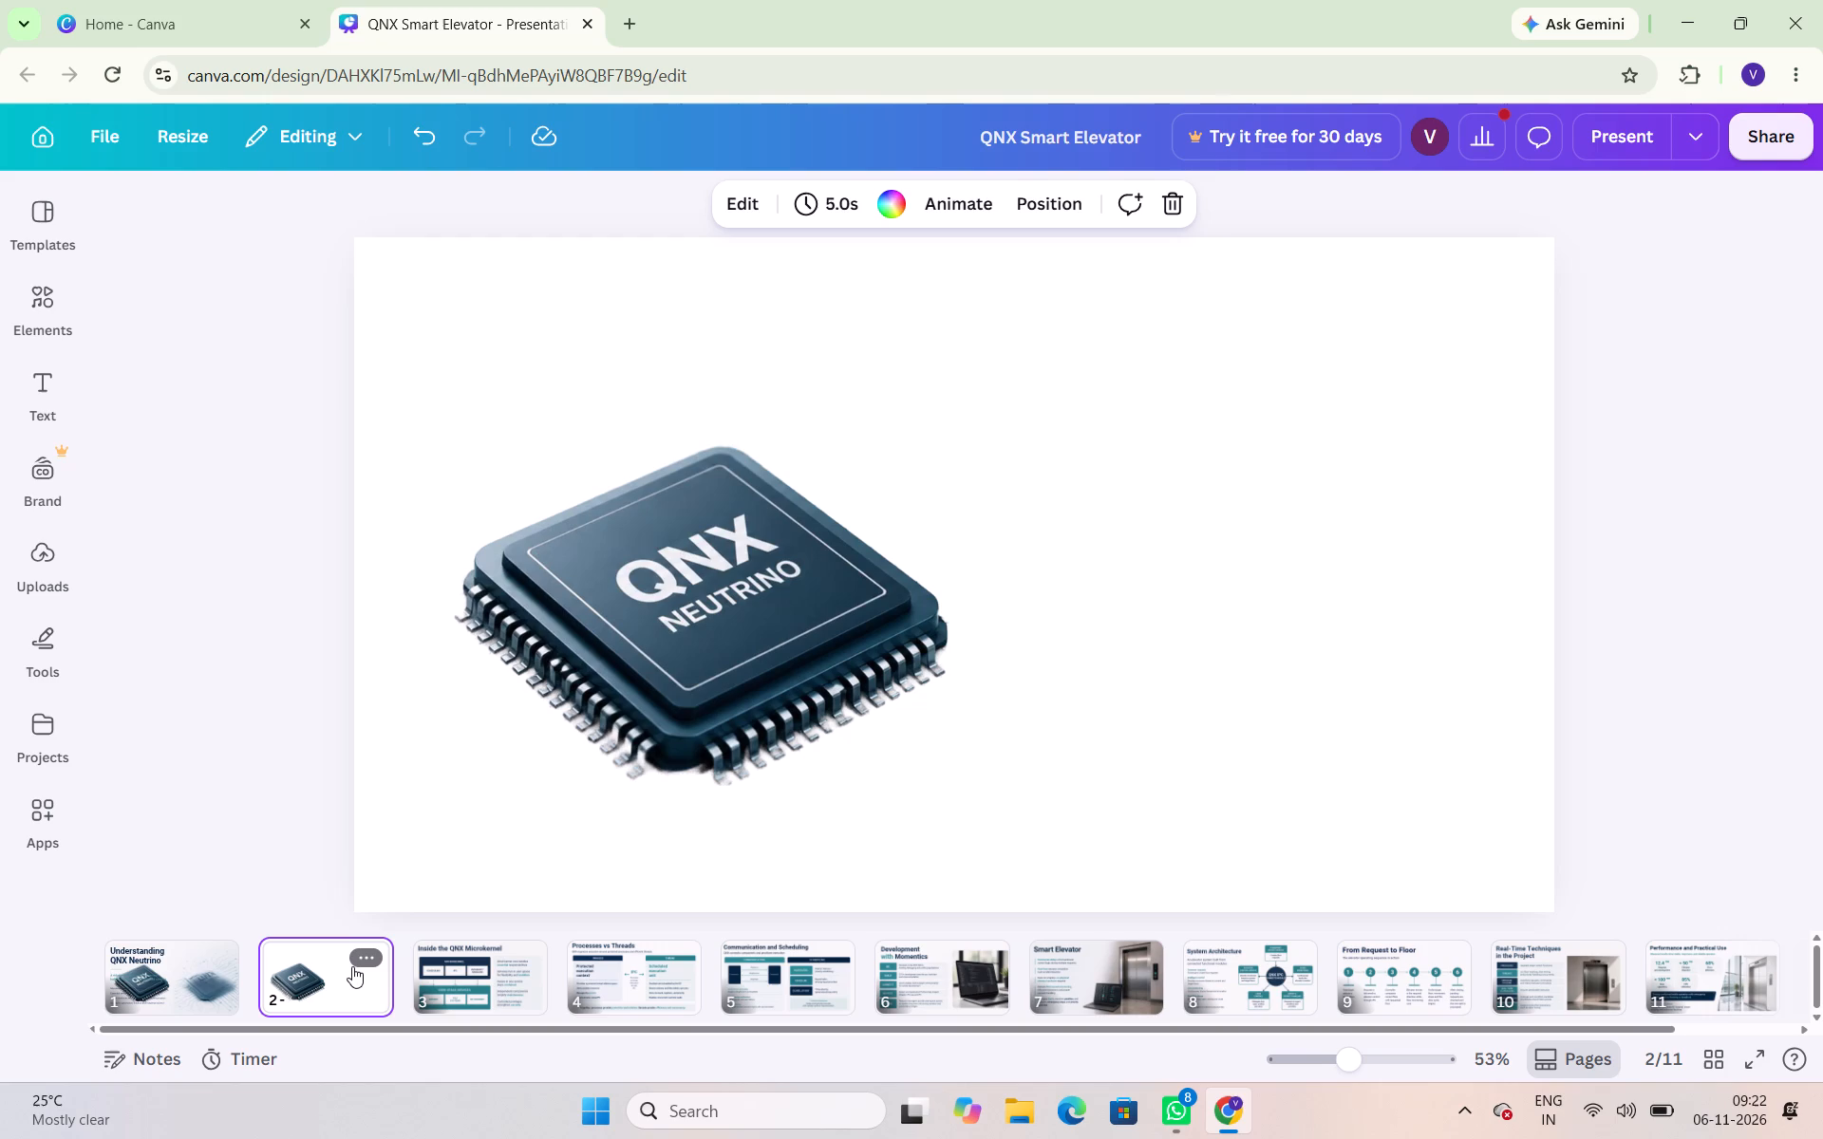
{"action": "key", "text": "ctrl+v"}
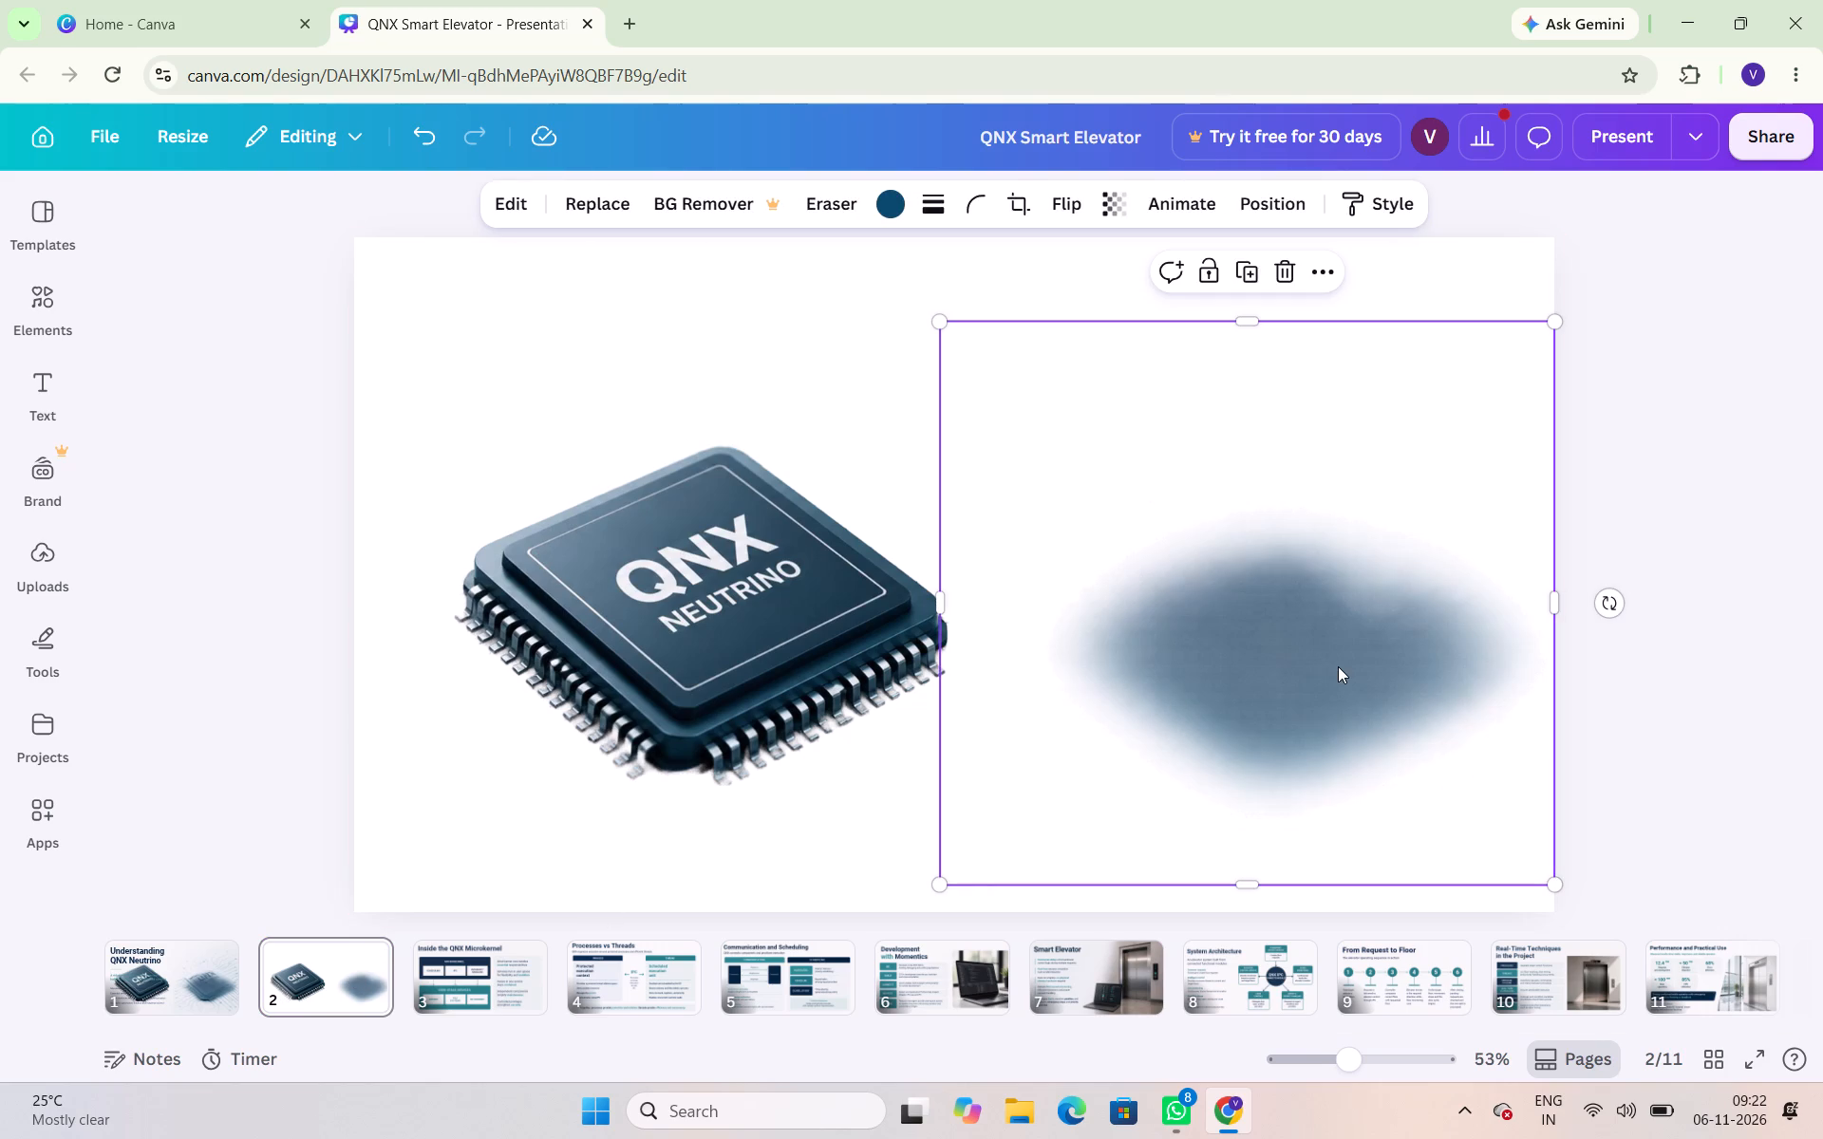
{"action": "left_click_drag", "start_coordinate": [1325, 647], "coordinate": [1312, 618]}
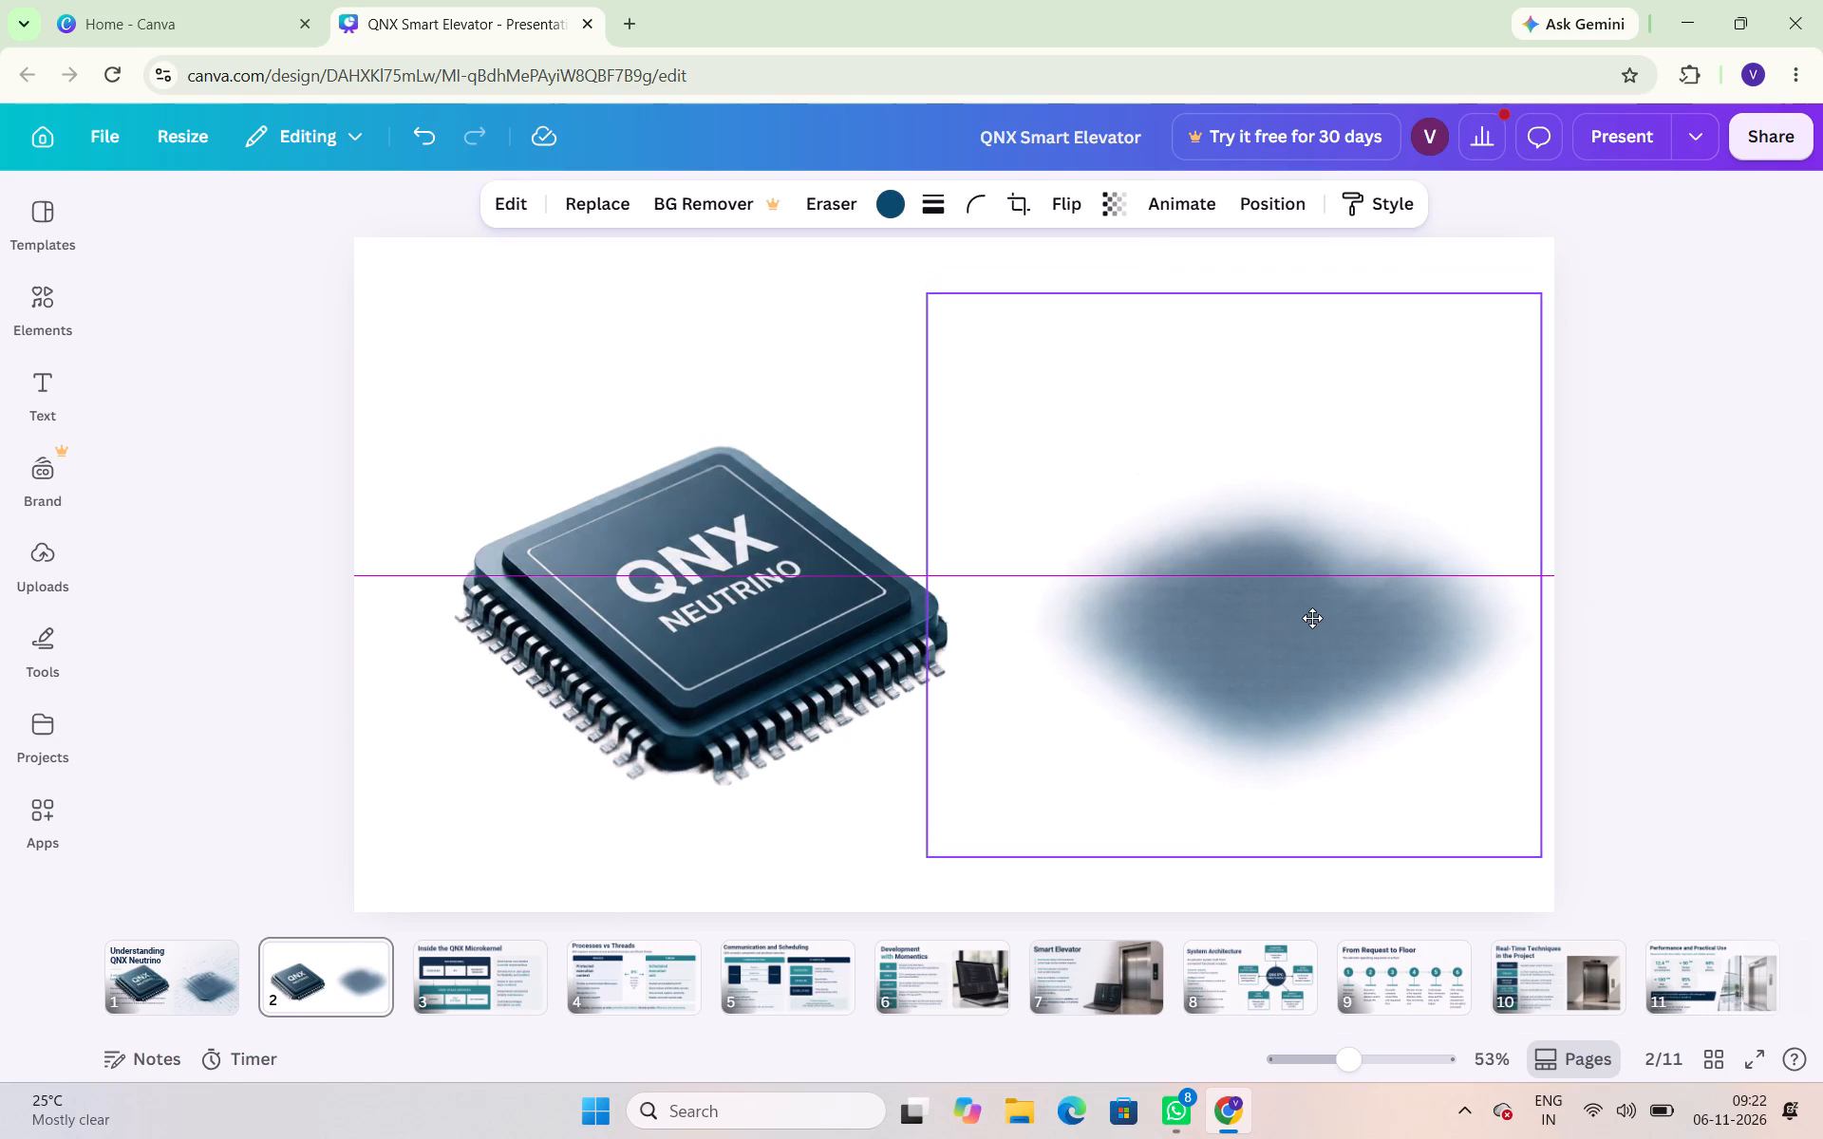
{"action": "left_click_drag", "start_coordinate": [1312, 618], "coordinate": [1057, 570]}
Move the blurred shadow aside on page 1 and copy the circuit-line background image onto page 2.
{"action": "left_click", "coordinate": [170, 984]}
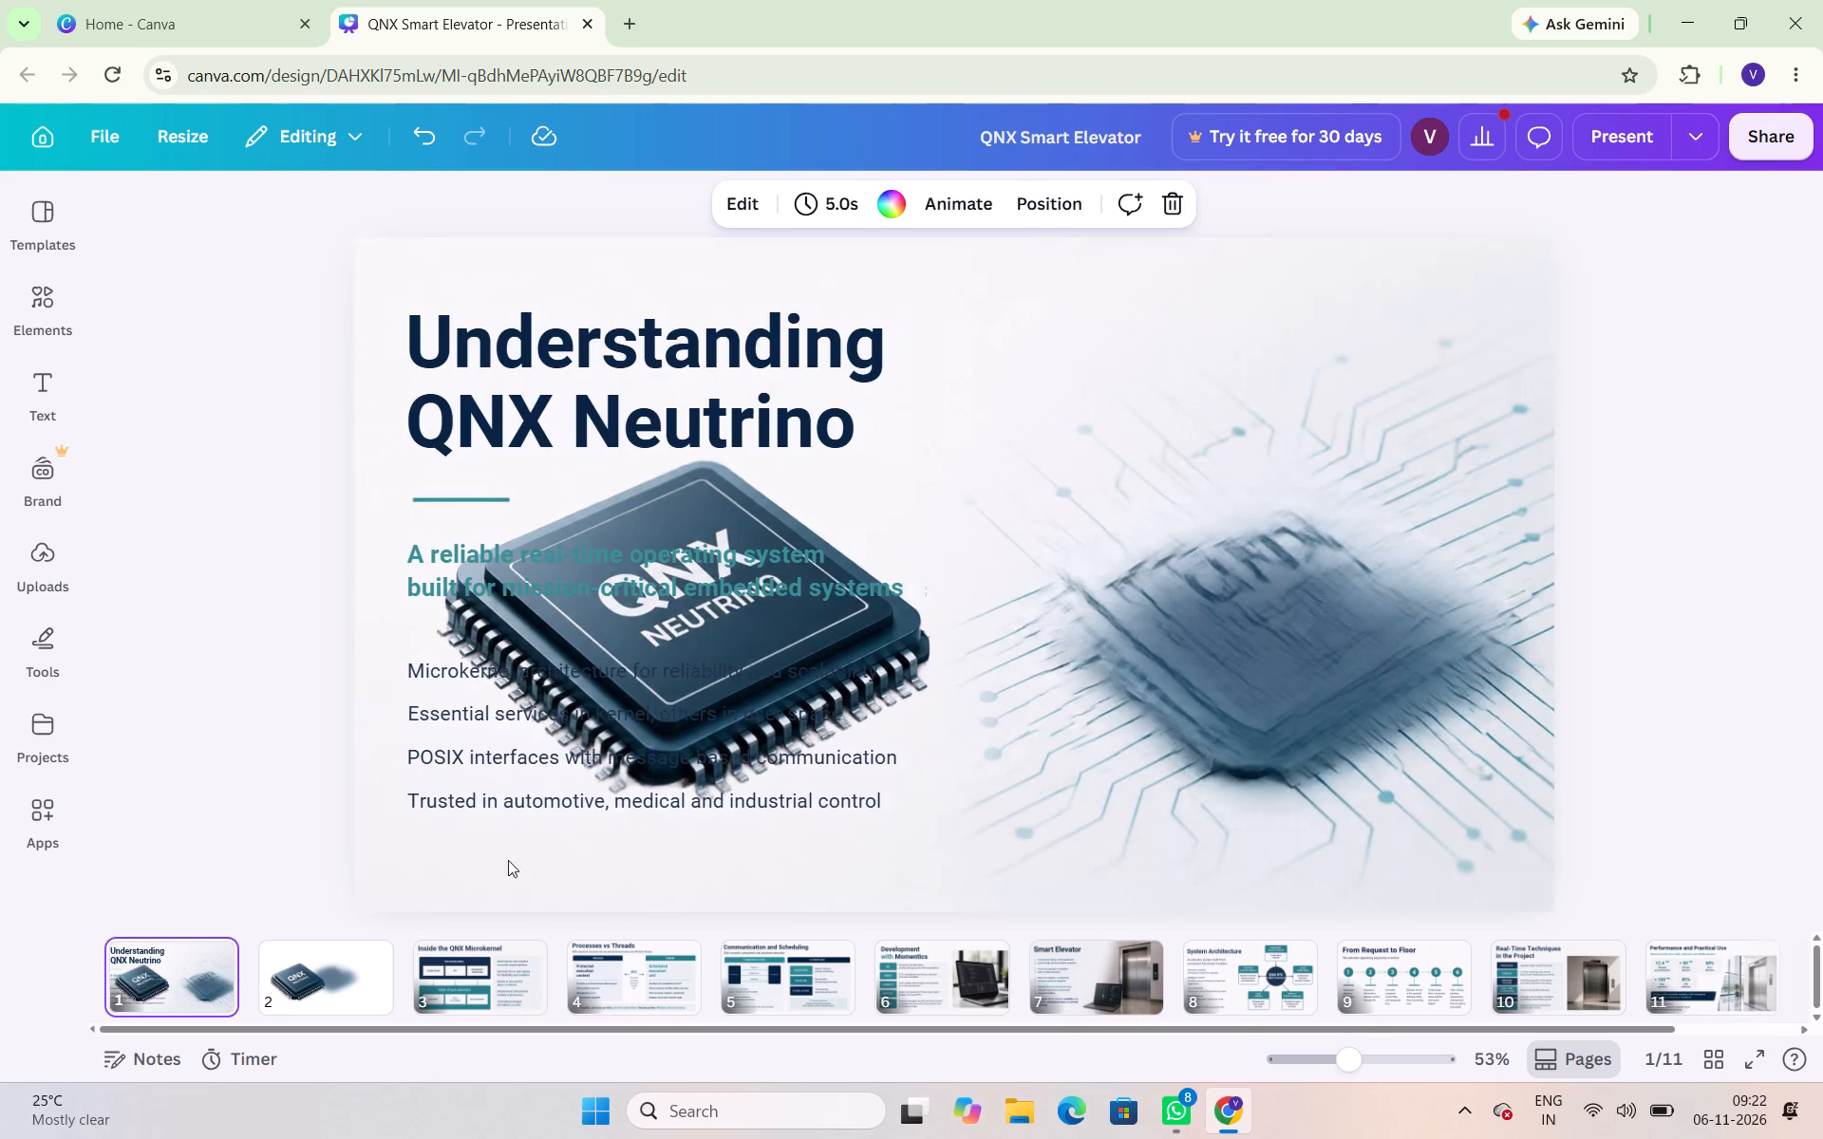
{"action": "left_click_drag", "start_coordinate": [1167, 751], "coordinate": [726, 561]}
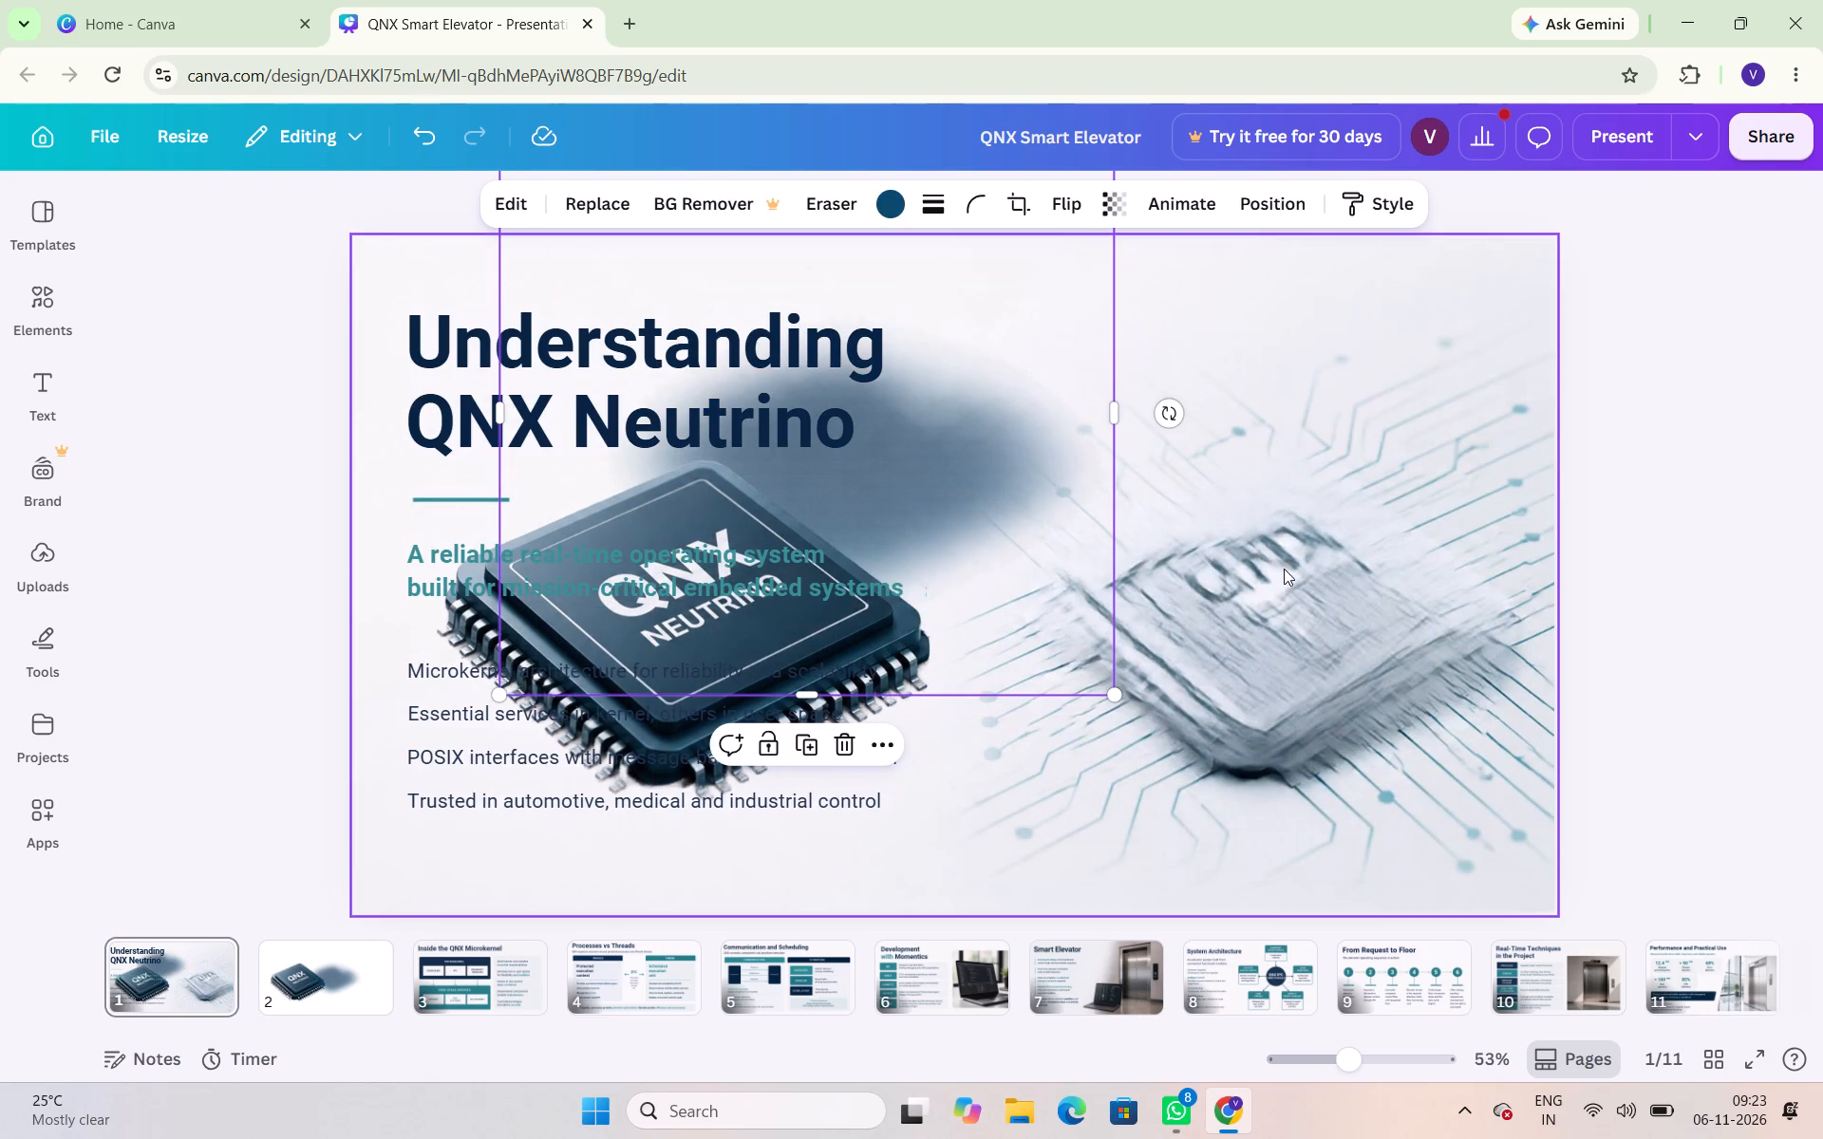
{"action": "left_click", "coordinate": [1425, 588]}
{"action": "key", "text": "ctrl+c"}
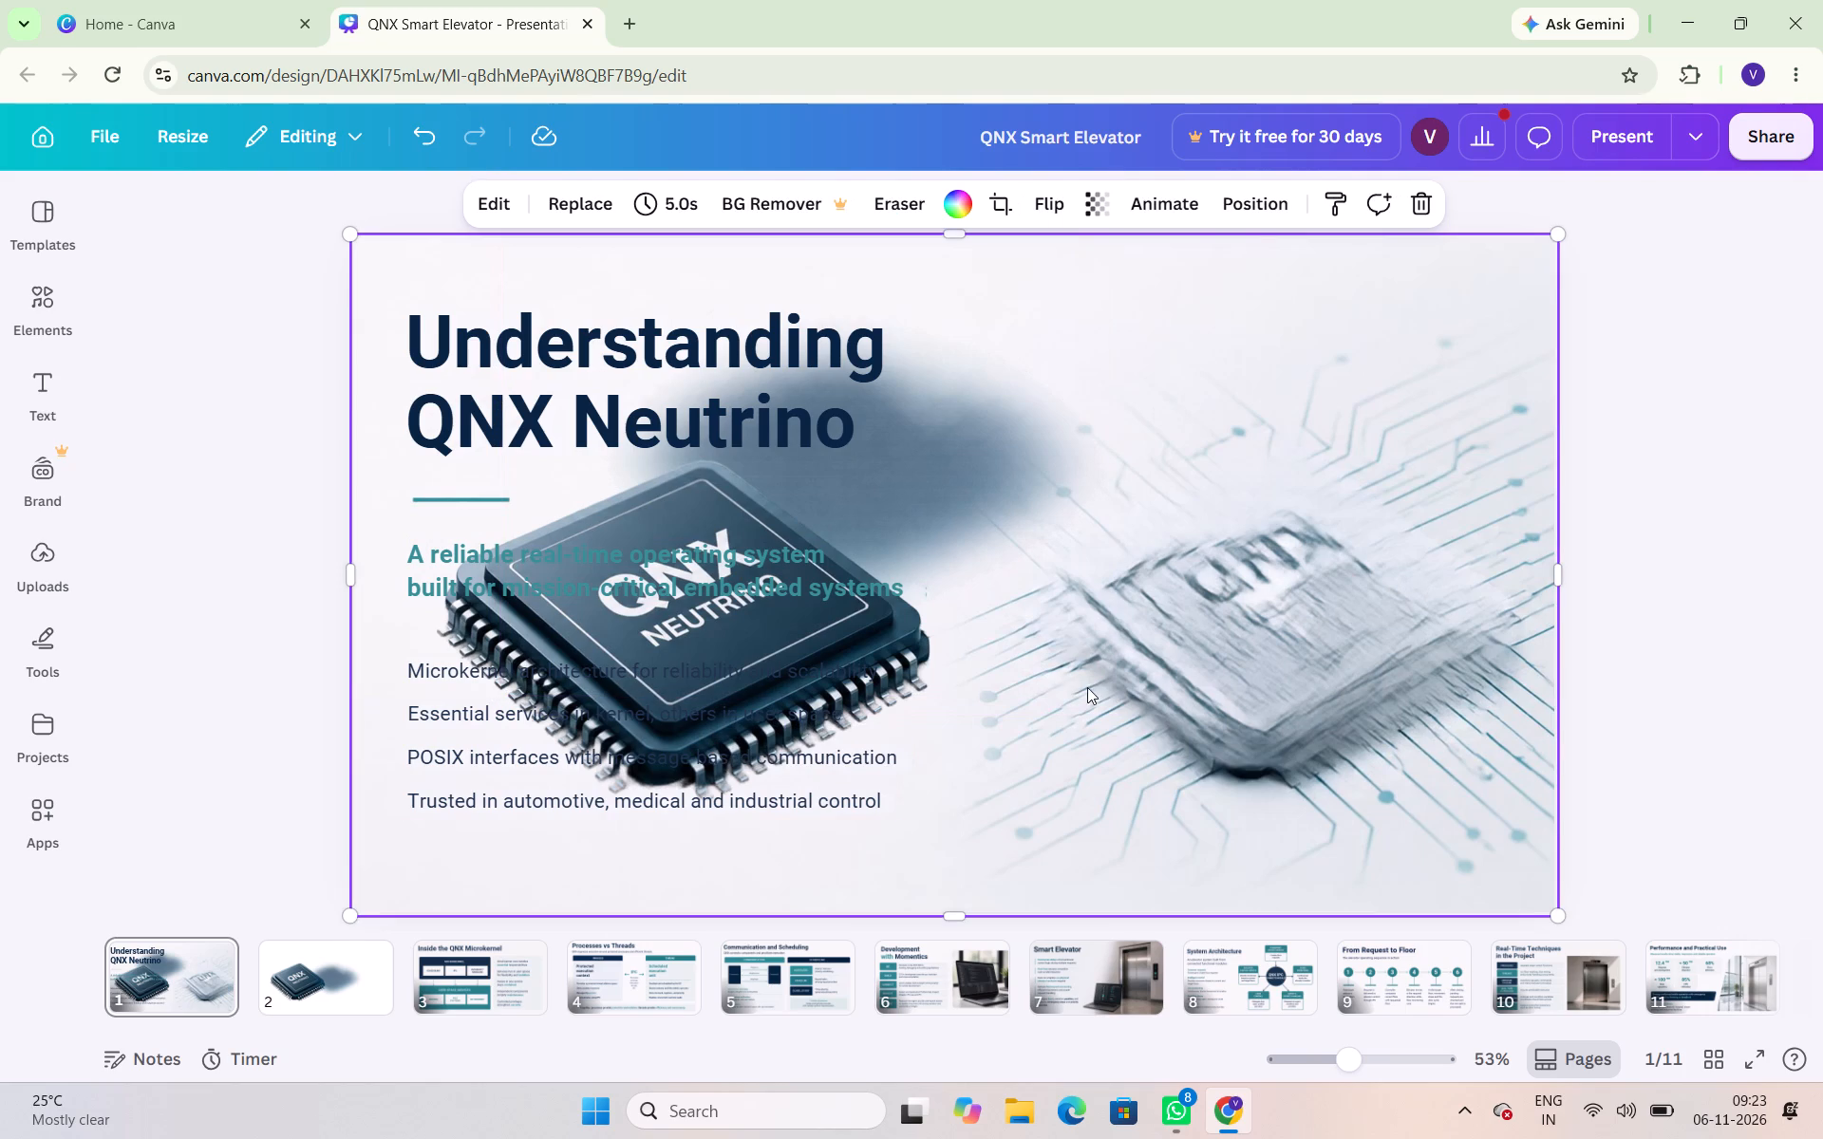
{"action": "left_click", "coordinate": [326, 984]}
{"action": "key", "text": "ctrl+v"}
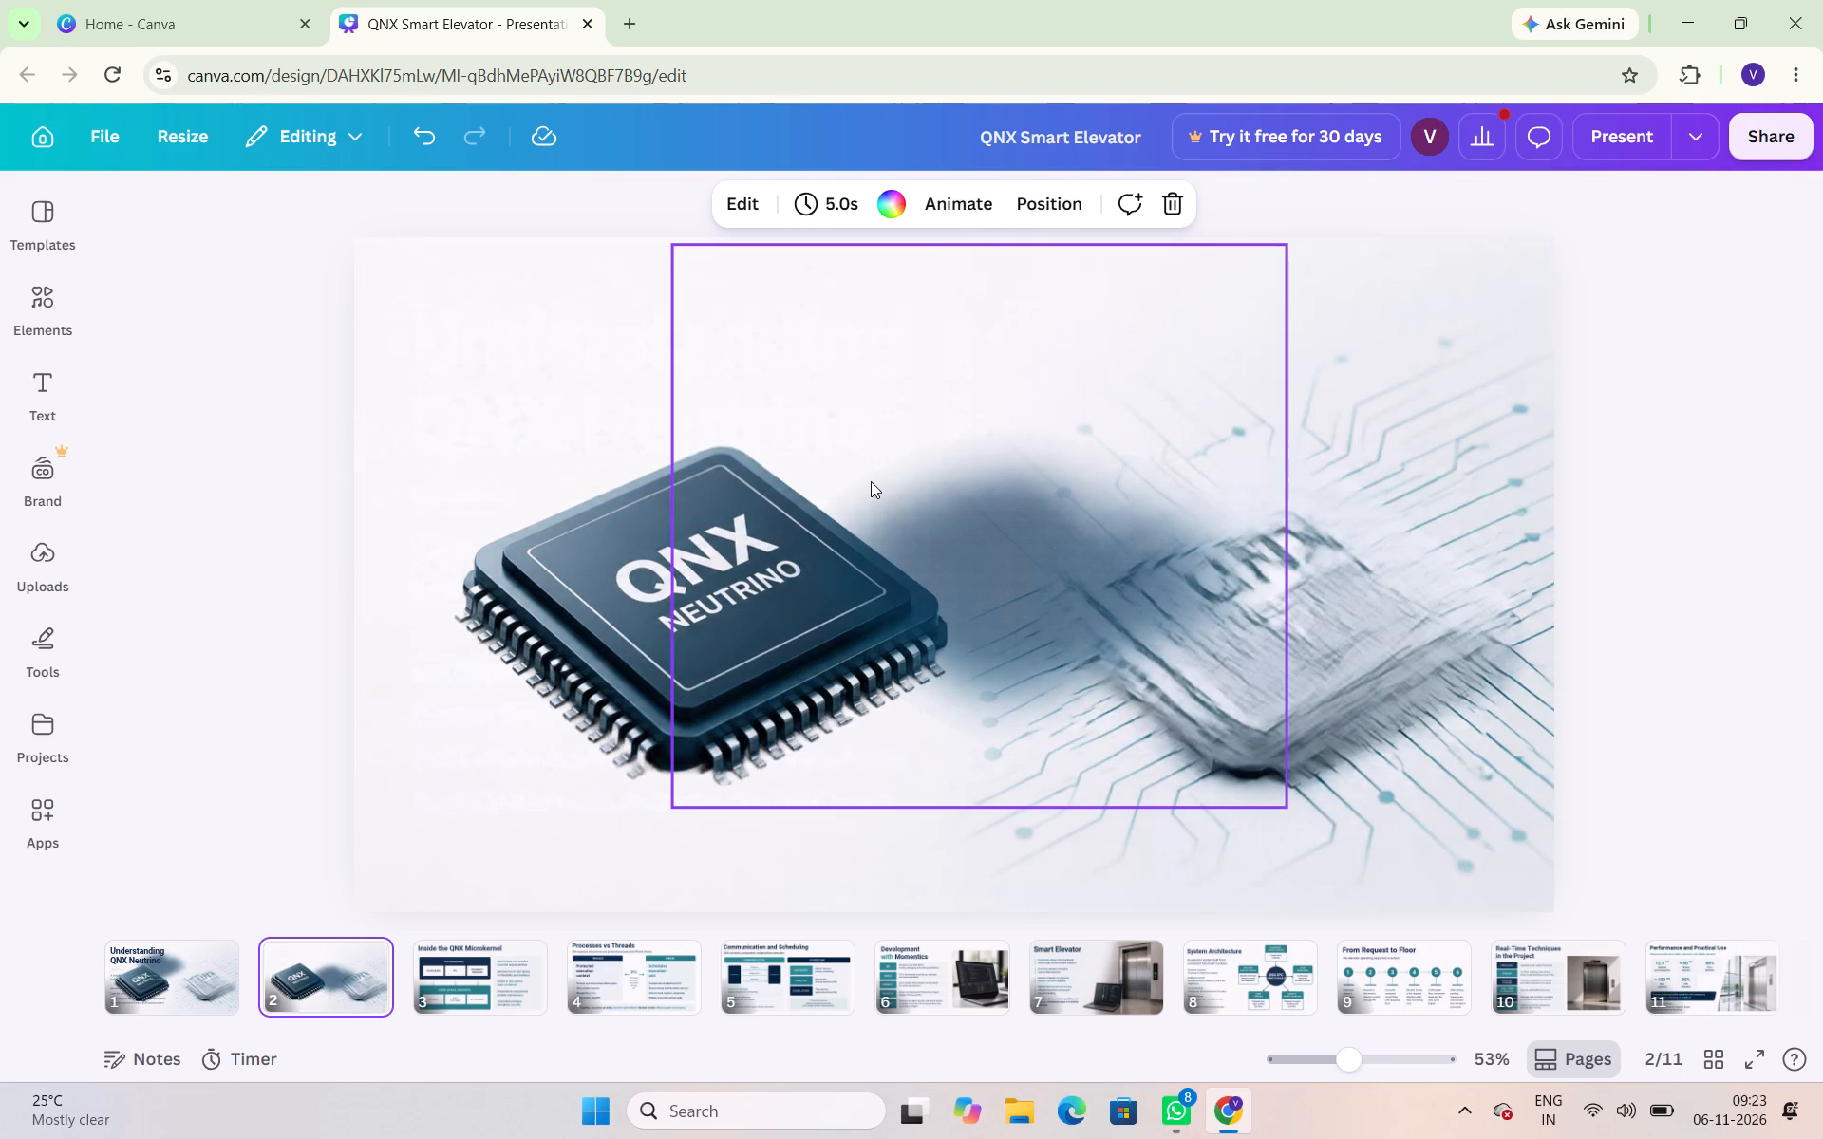
Position the blurred shadow and the QNX Neutrino chip over the circuit lines on page 2, matching the original page 1 artwork.
{"action": "left_click_drag", "start_coordinate": [871, 481], "coordinate": [1107, 546]}
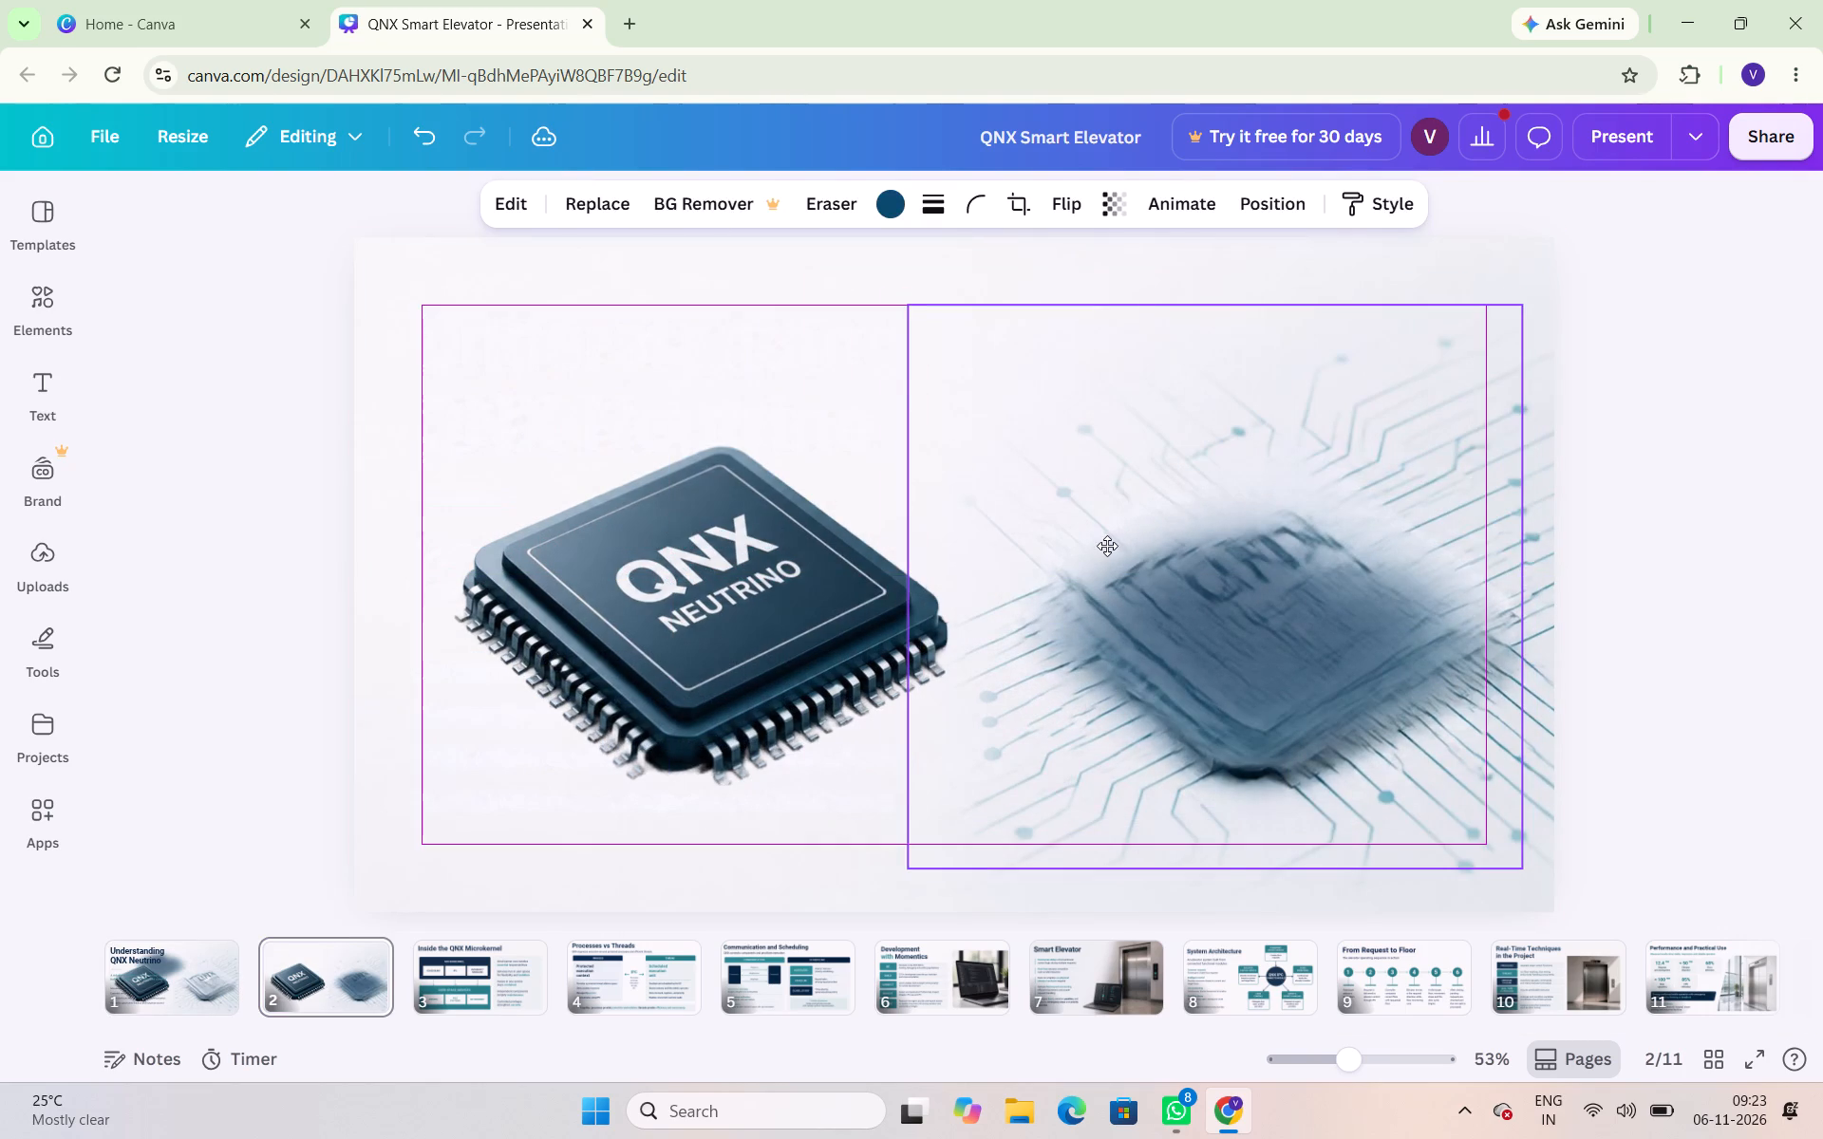
{"action": "left_click_drag", "start_coordinate": [1107, 546], "coordinate": [1107, 544]}
{"action": "left_click_drag", "start_coordinate": [703, 537], "coordinate": [1291, 545]}
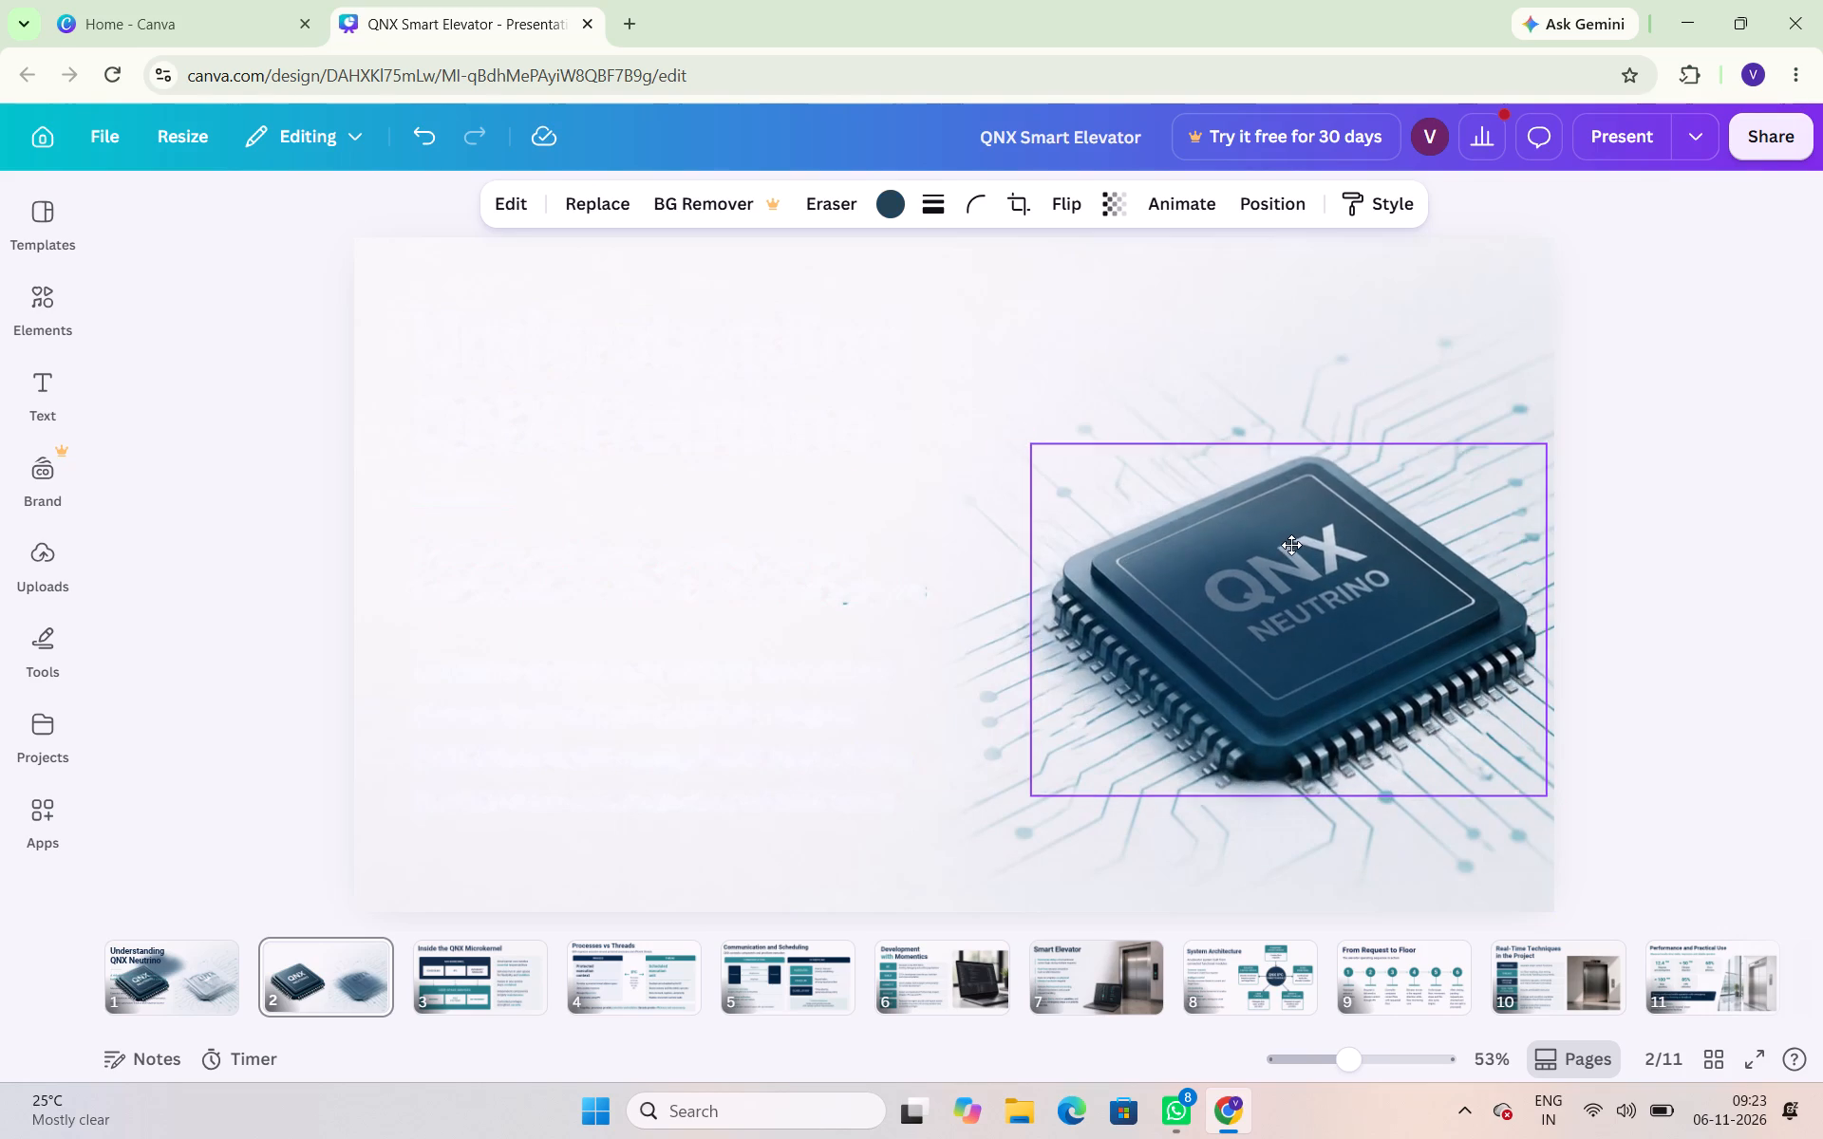
{"action": "left_click_drag", "start_coordinate": [1291, 545], "coordinate": [1290, 545]}
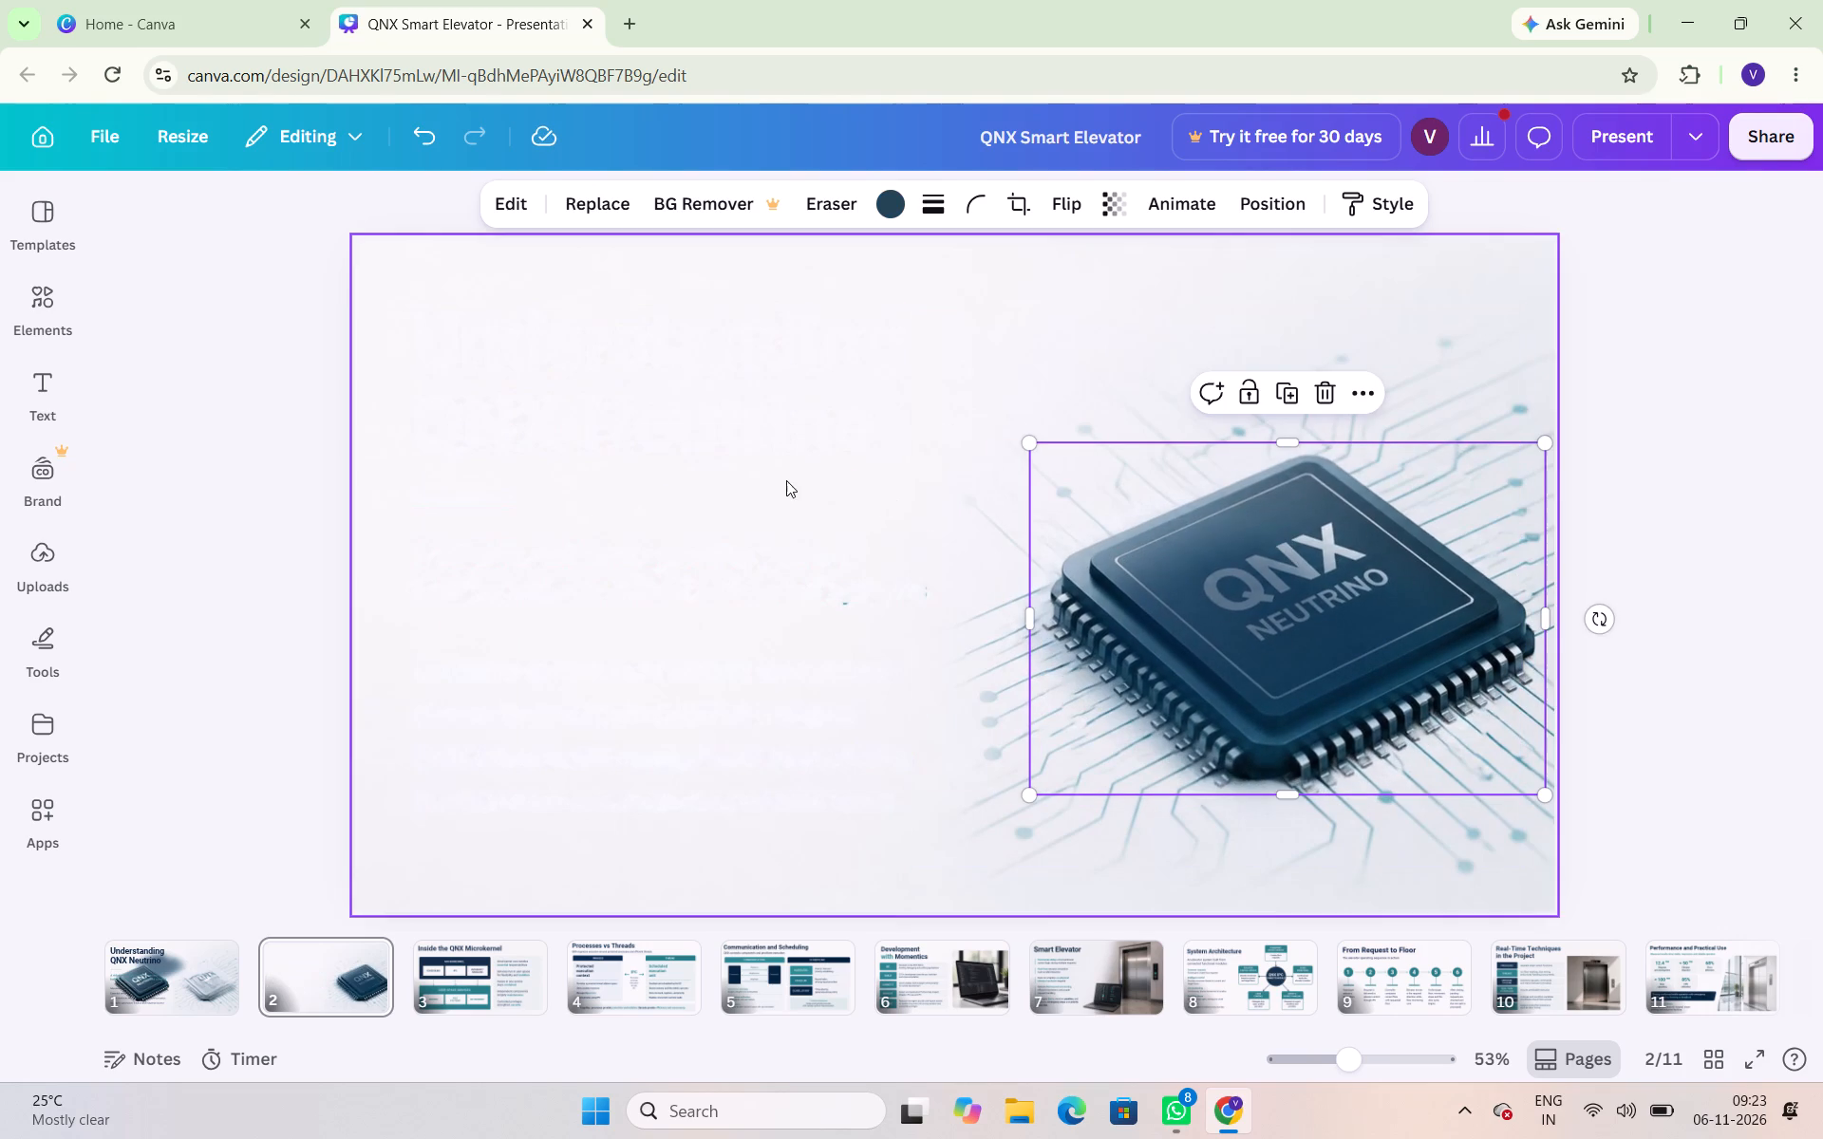
{"action": "left_click", "coordinate": [786, 480]}
On page 1, move the blurred shadow and the QNX Neutrino chip back over the circuit lines, clear of the text.
{"action": "left_click", "coordinate": [97, 1015]}
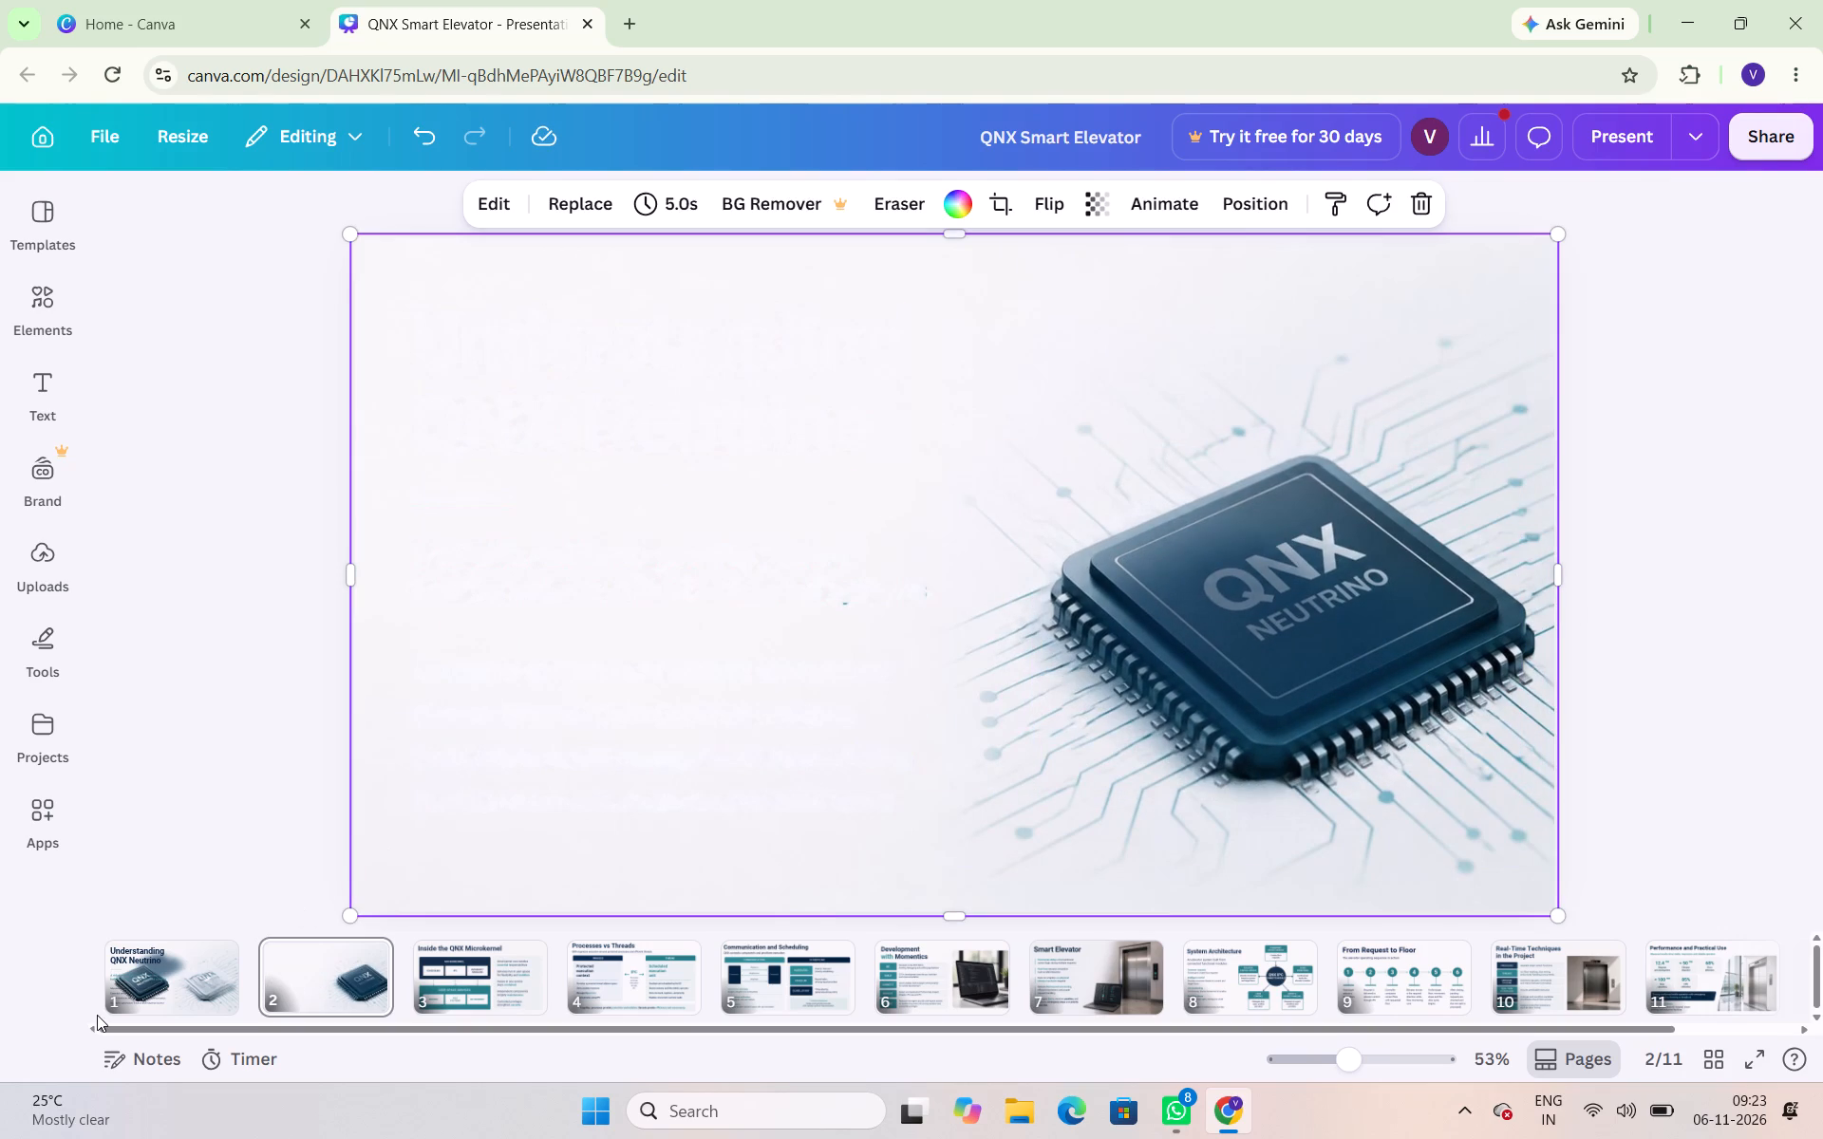
{"action": "left_click", "coordinate": [151, 991]}
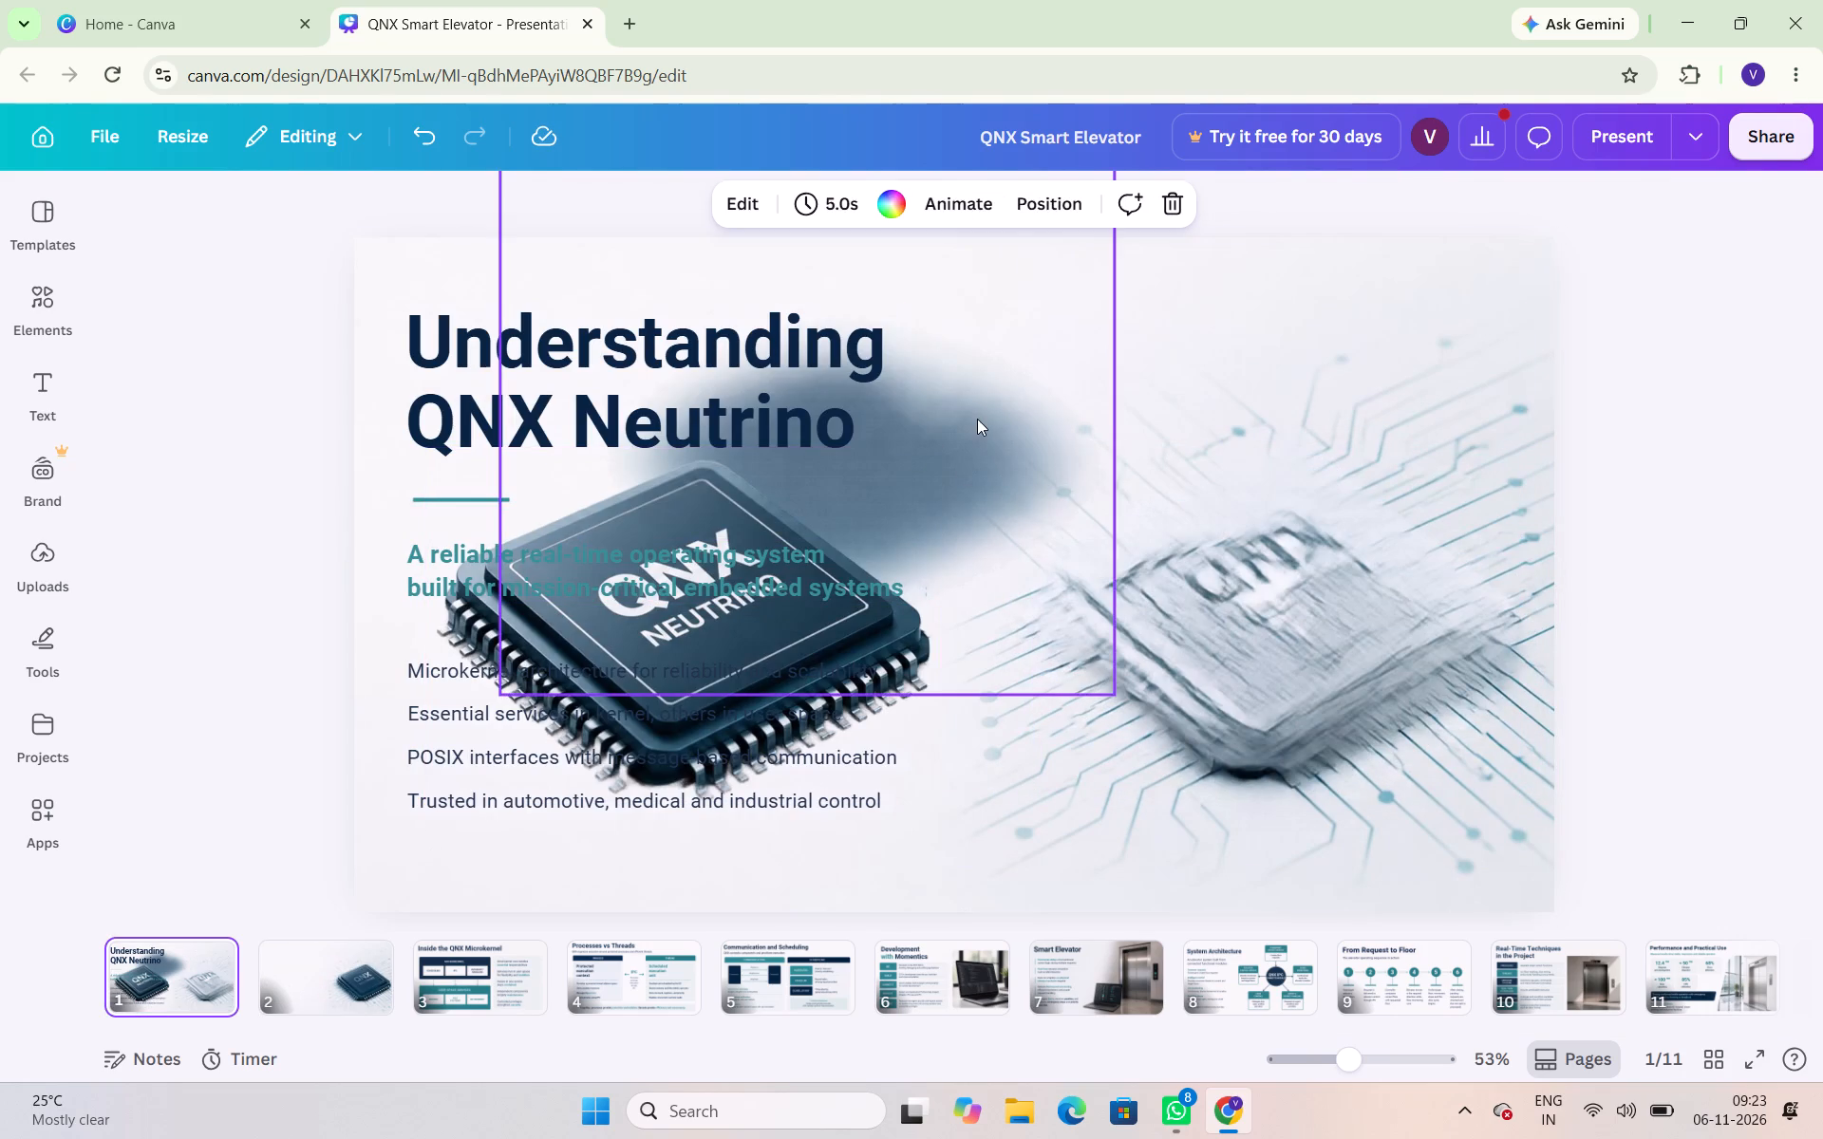
{"action": "left_click_drag", "start_coordinate": [979, 419], "coordinate": [1388, 605]}
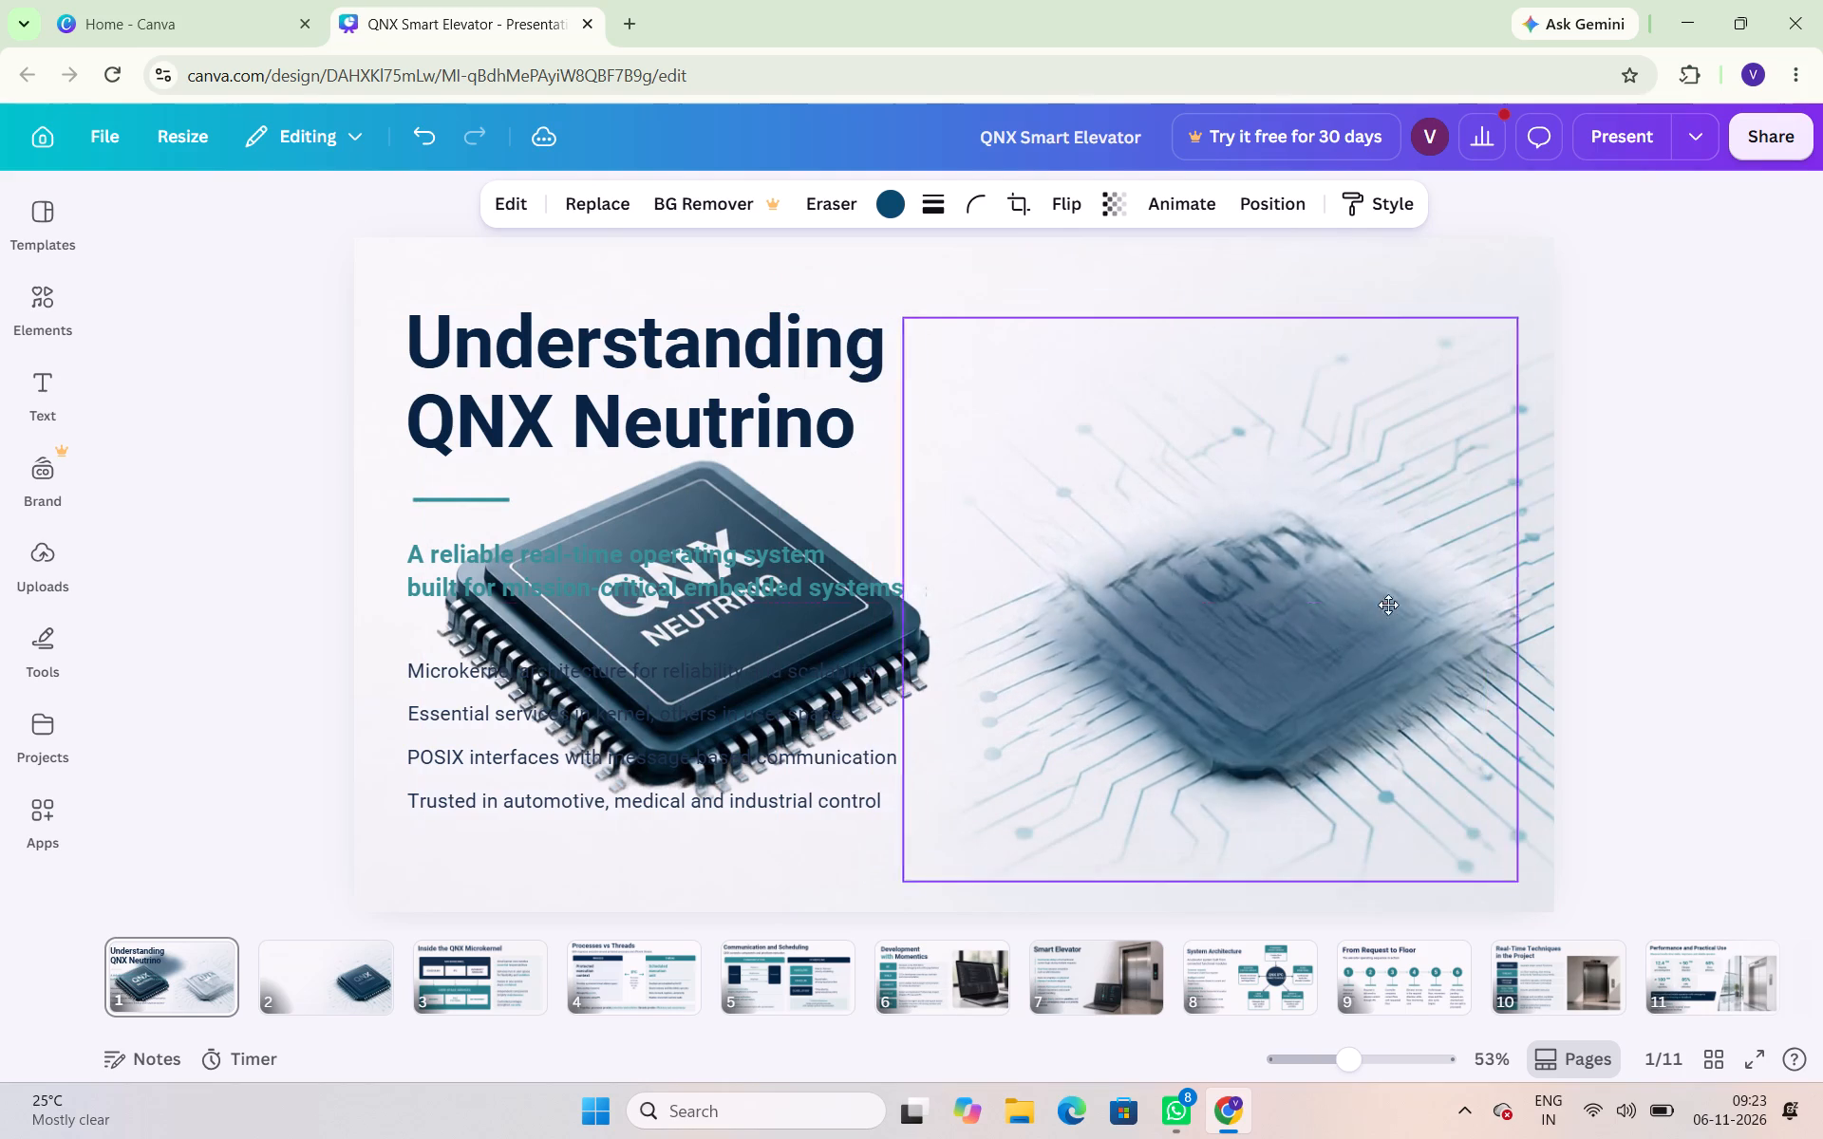
{"action": "left_click_drag", "start_coordinate": [1388, 605], "coordinate": [1406, 600]}
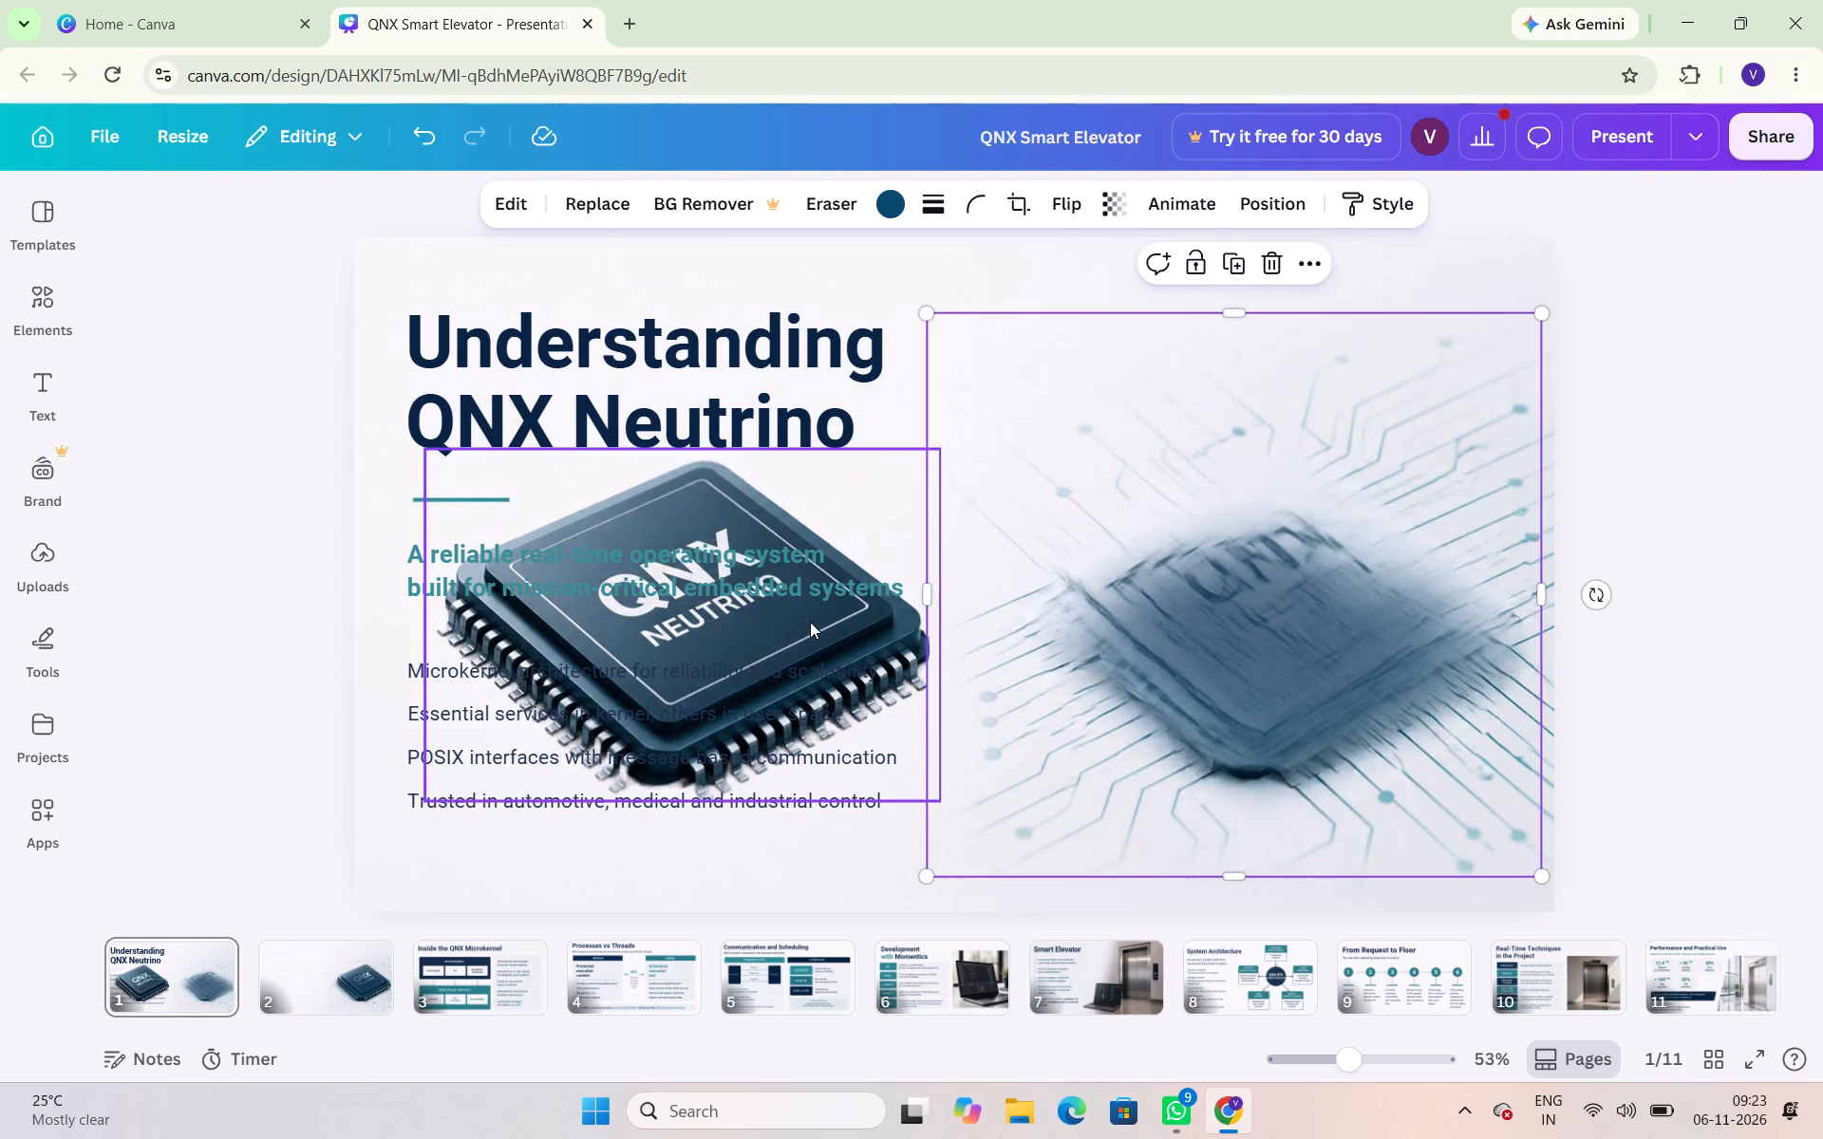
{"action": "left_click_drag", "start_coordinate": [810, 622], "coordinate": [1402, 624]}
{"action": "left_click", "coordinate": [1697, 529]}
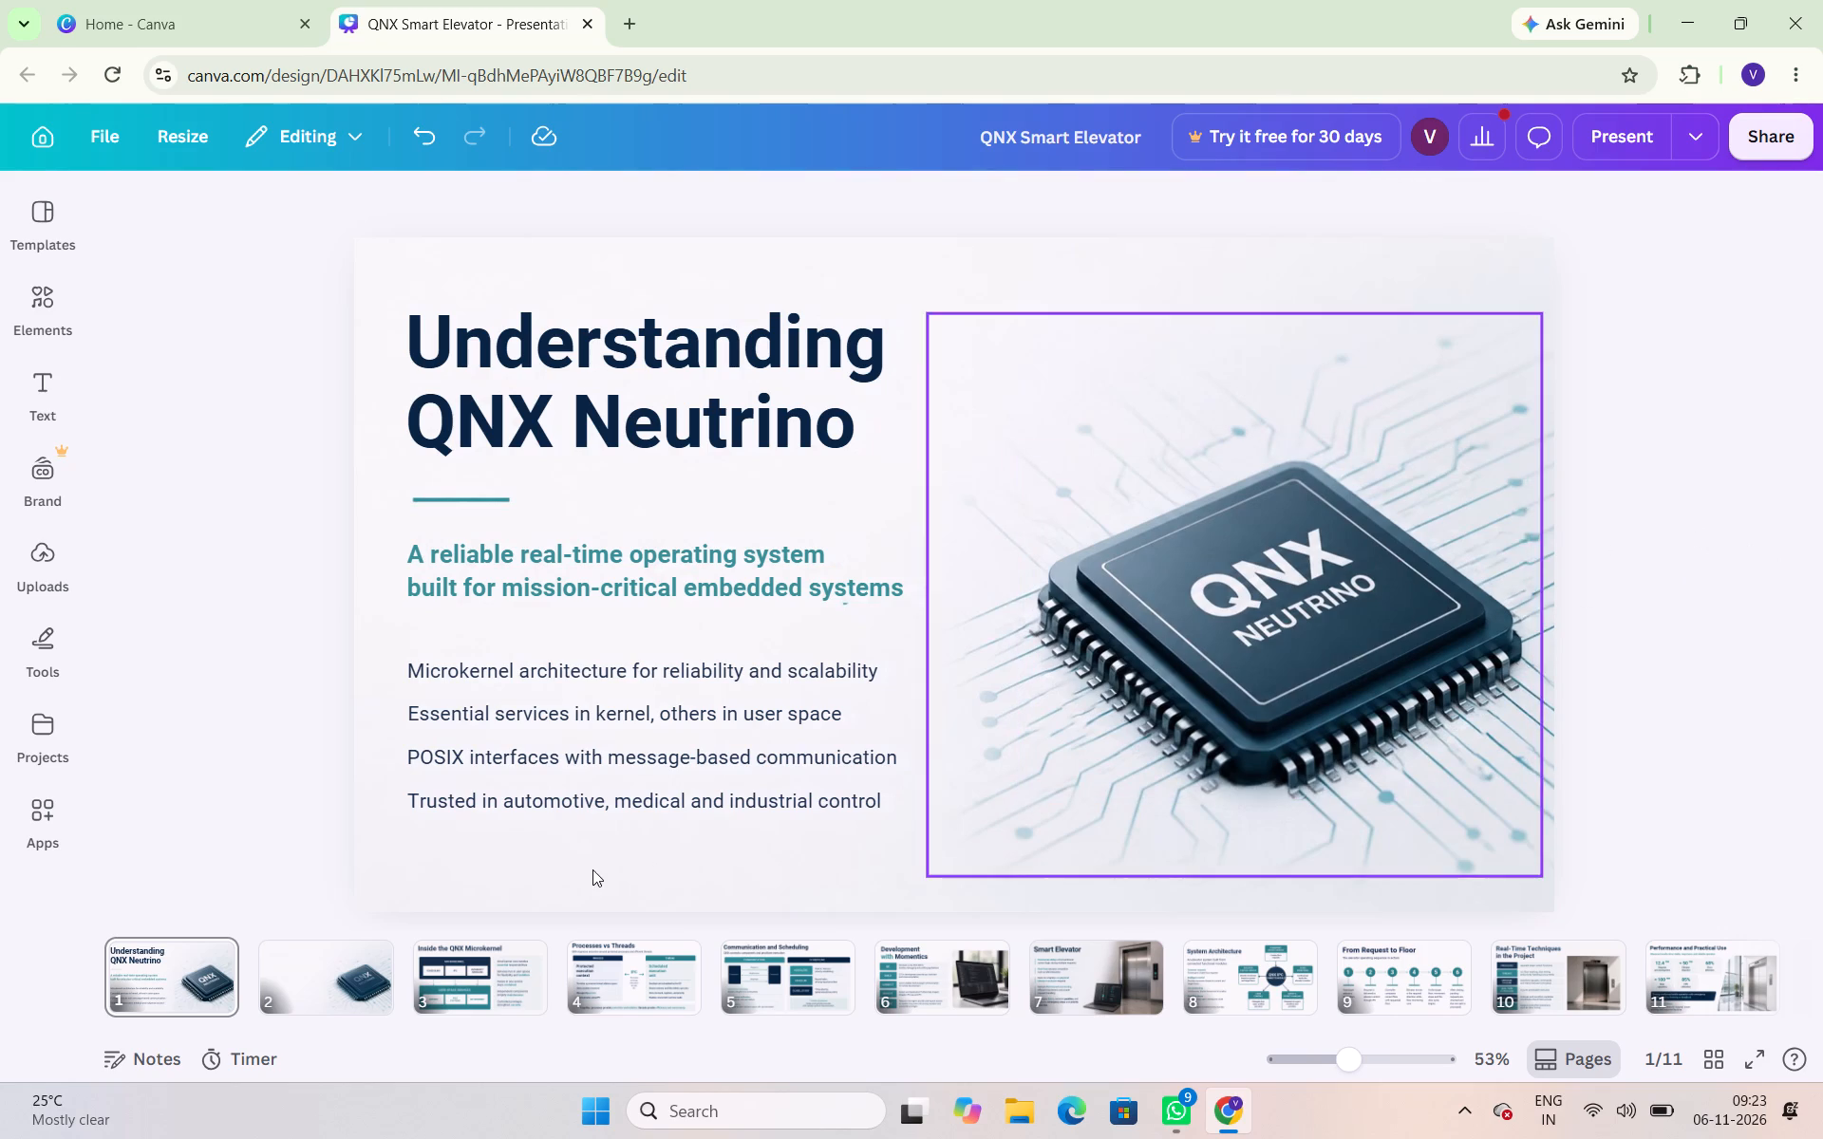
Copy the teal subtitle and the four body lines from page 1 onto page 2.
{"action": "left_click_drag", "start_coordinate": [519, 866], "coordinate": [455, 579]}
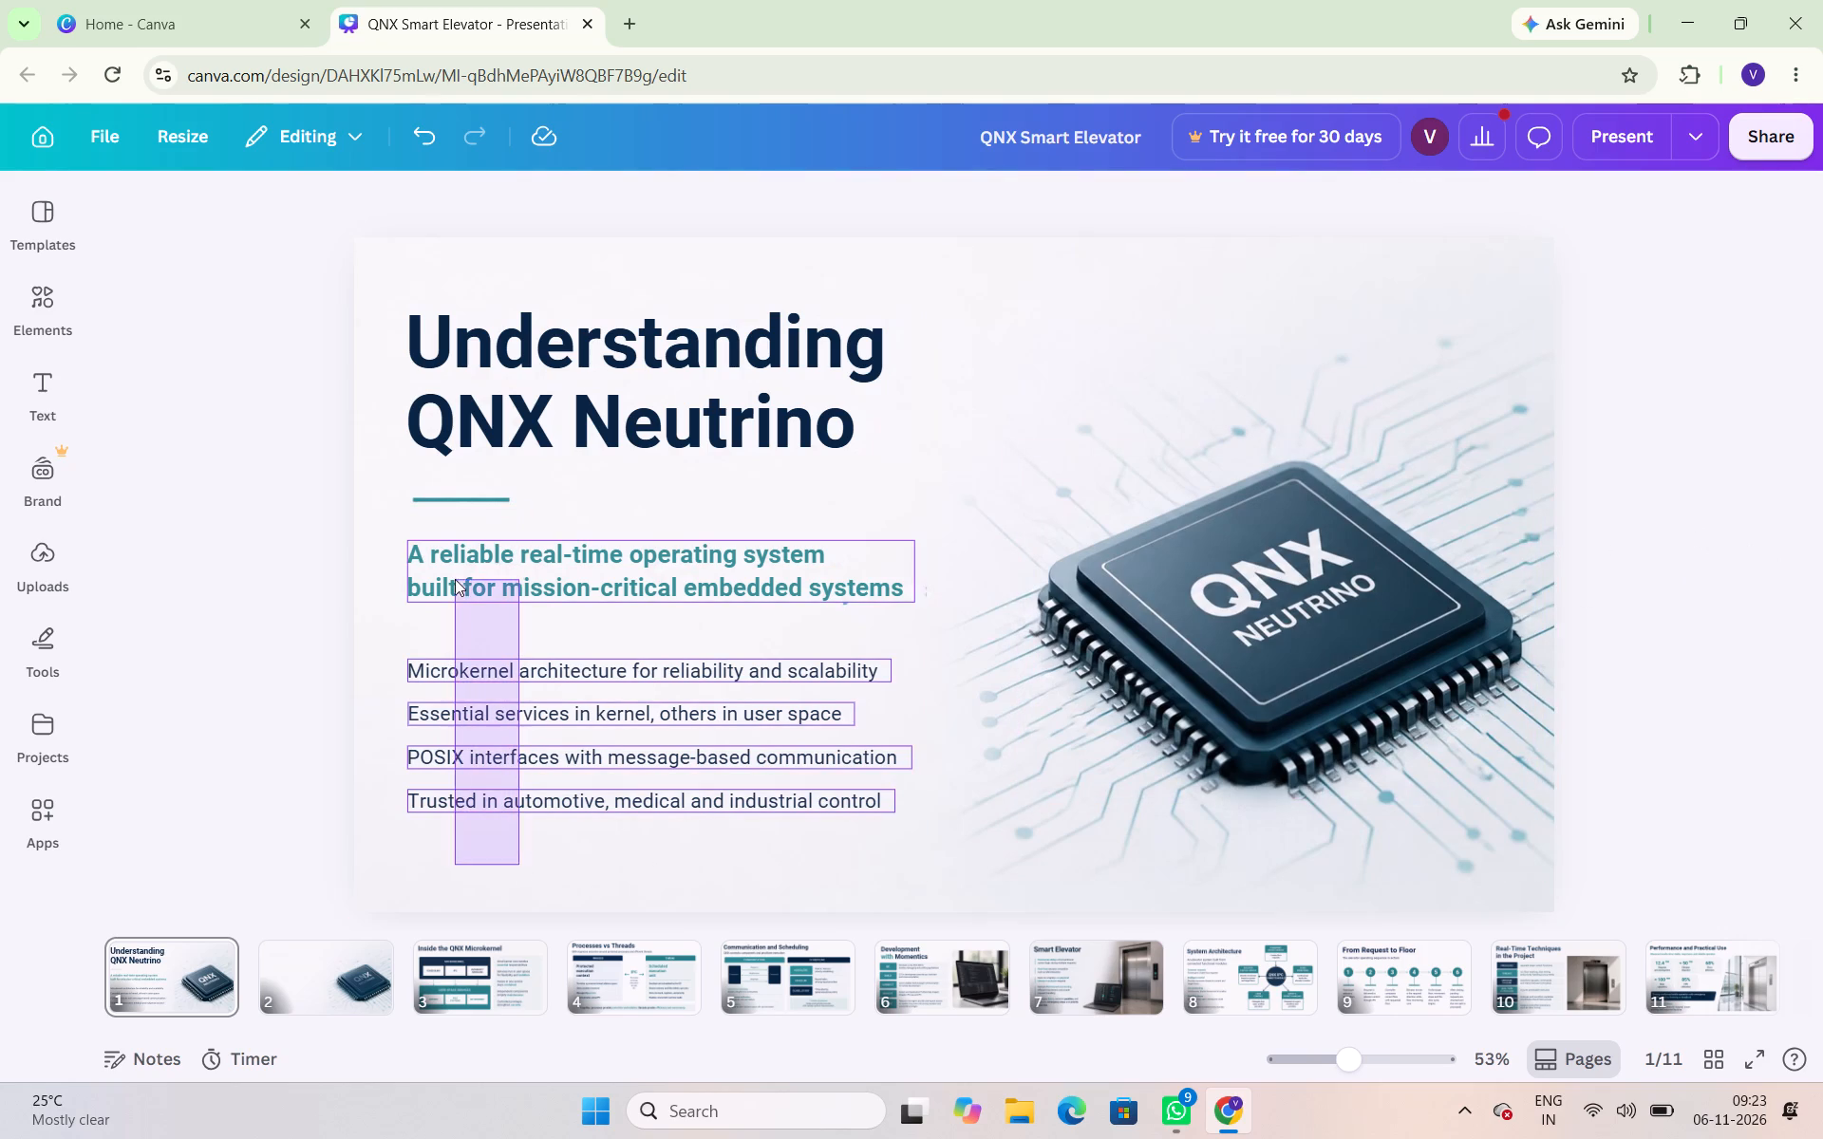
{"action": "left_click_drag", "start_coordinate": [455, 579], "coordinate": [427, 547]}
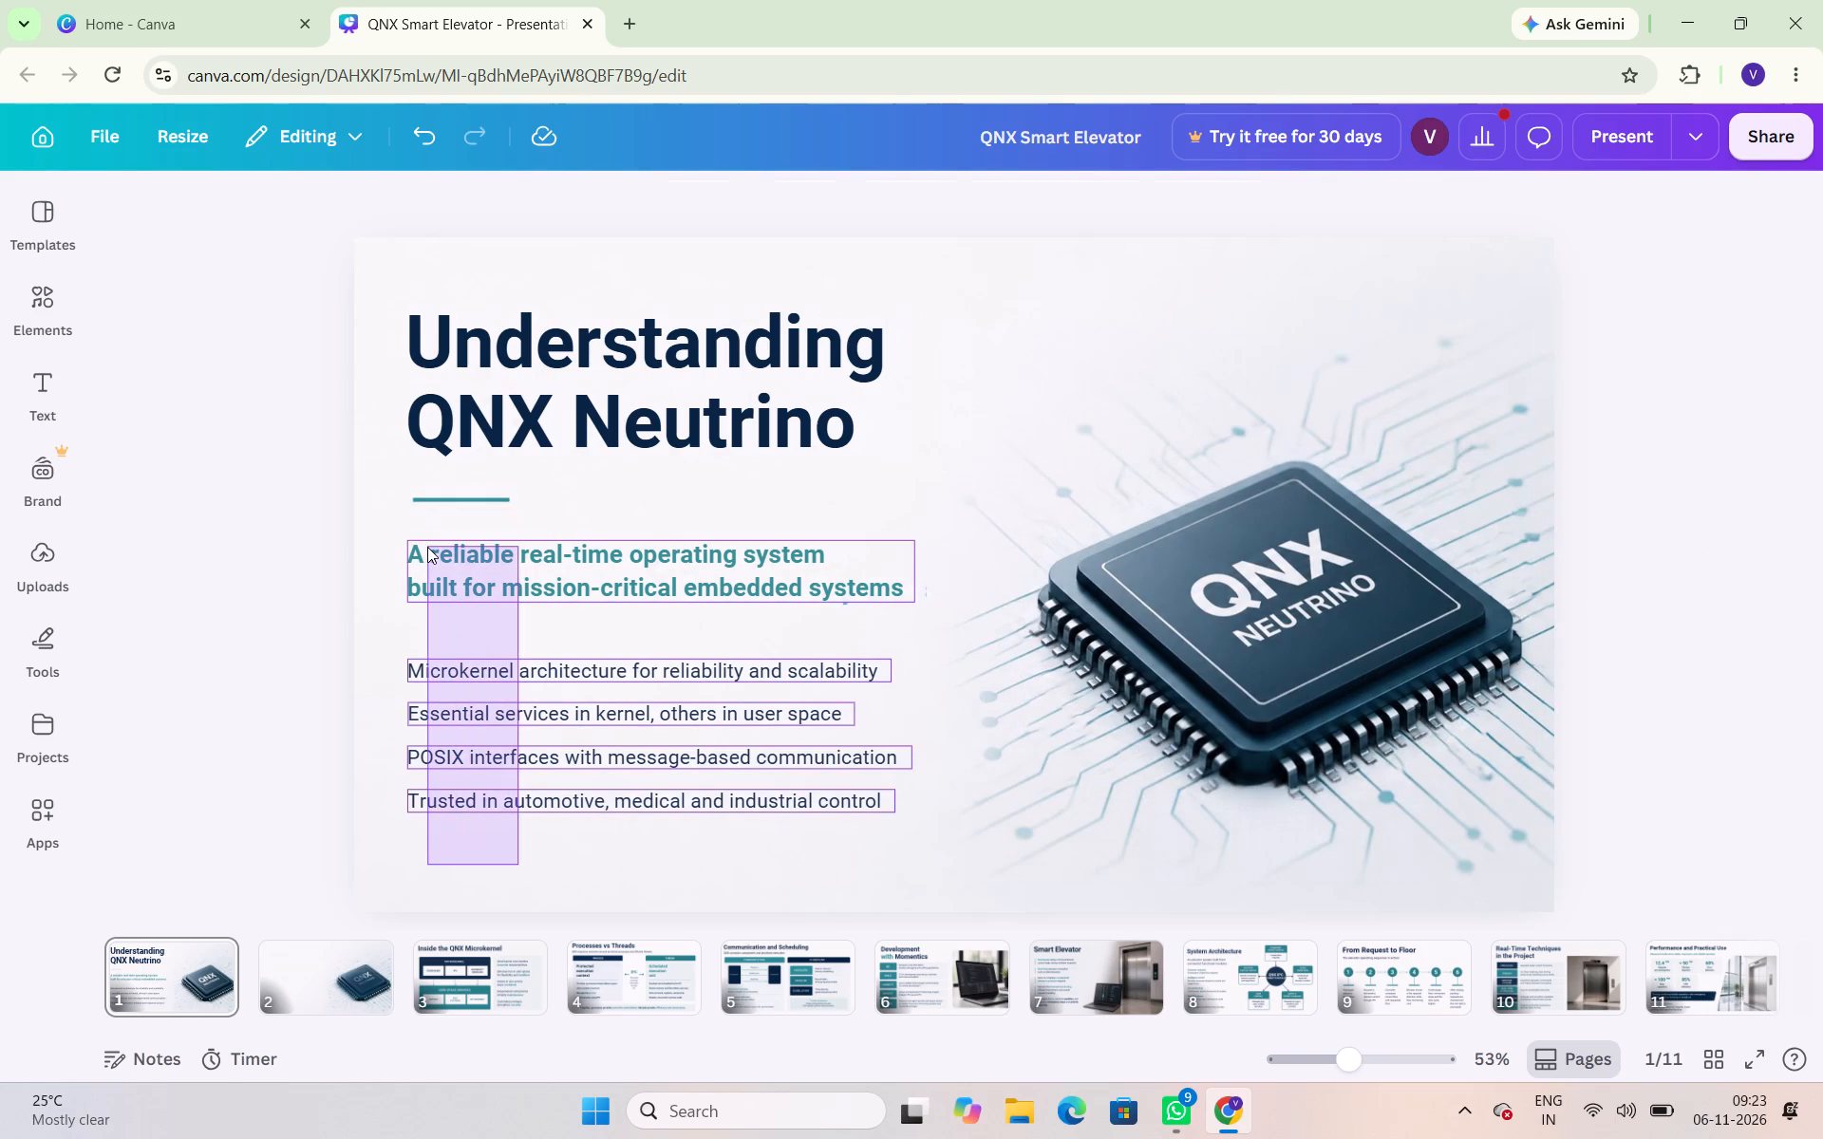
{"action": "key", "text": "ctrl+c"}
{"action": "left_click", "coordinate": [344, 962]}
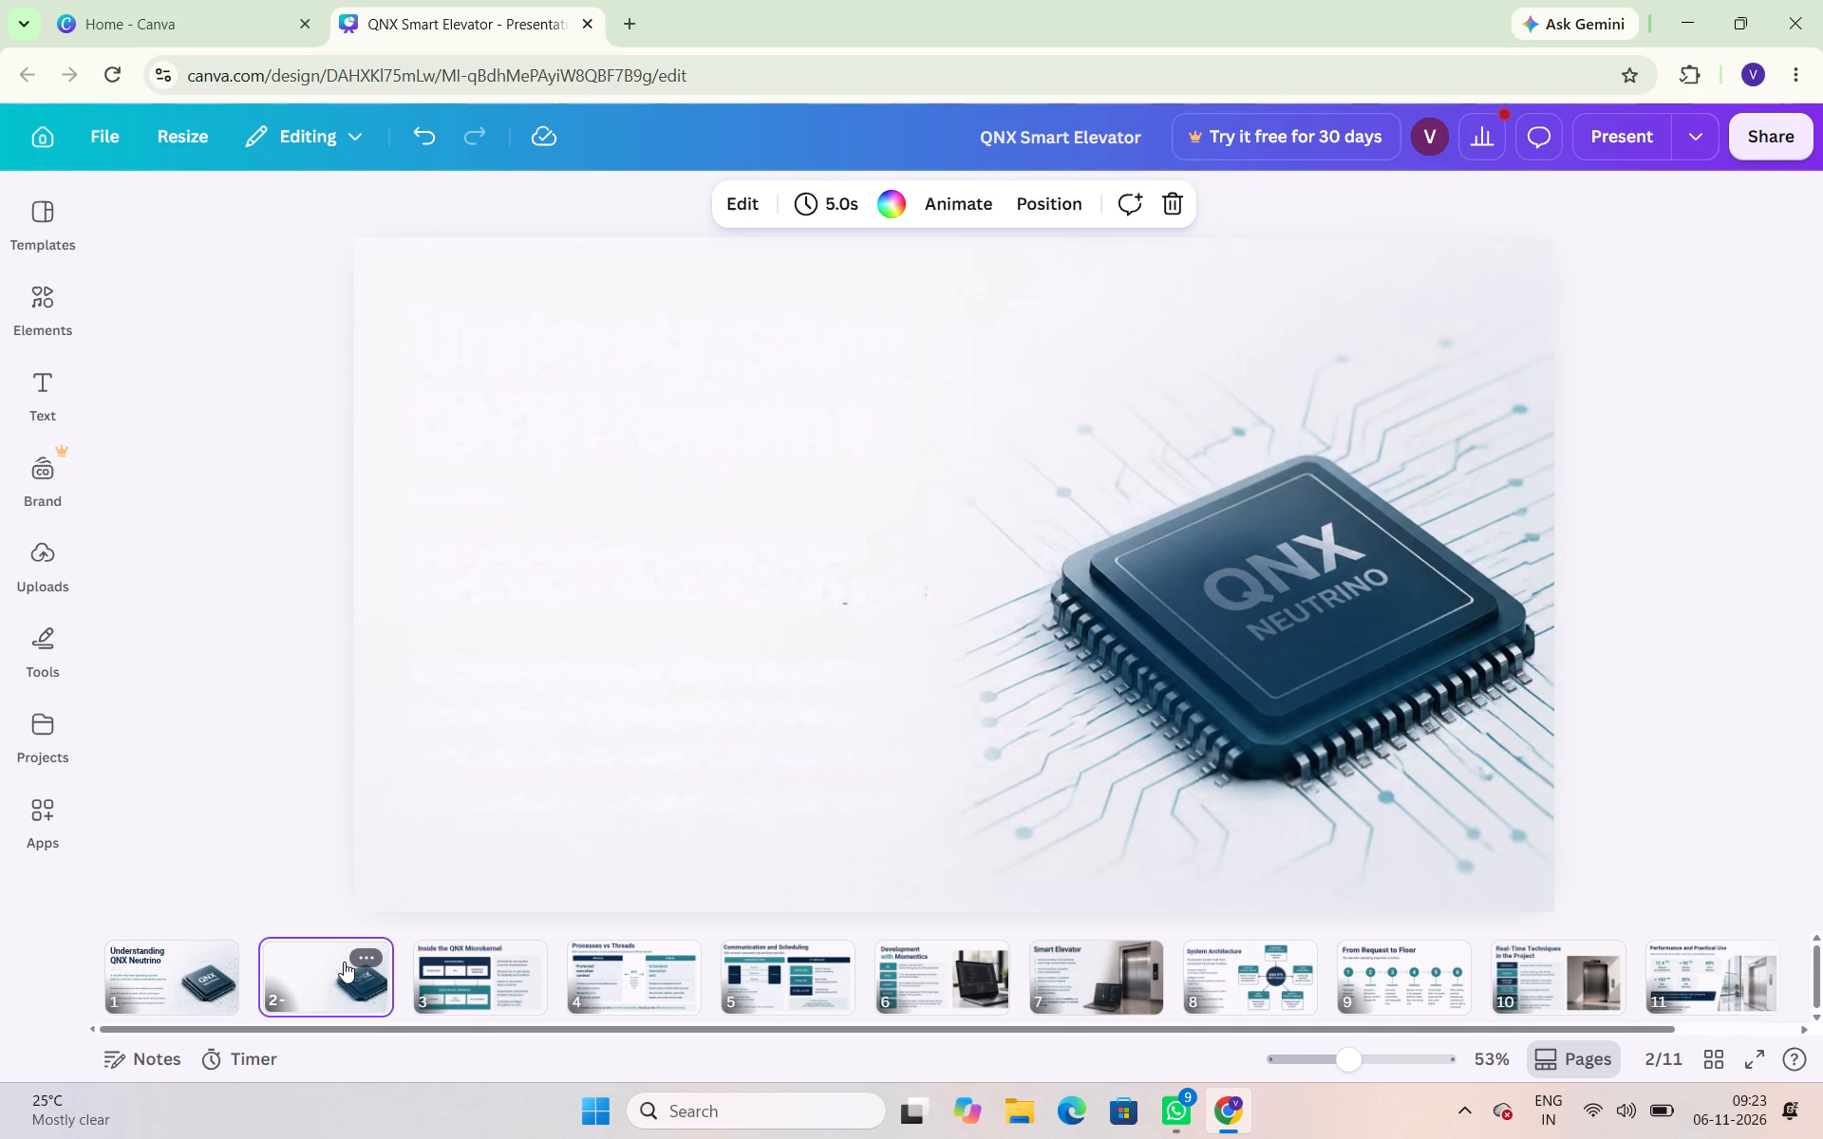
{"action": "key", "text": "ctrl+v"}
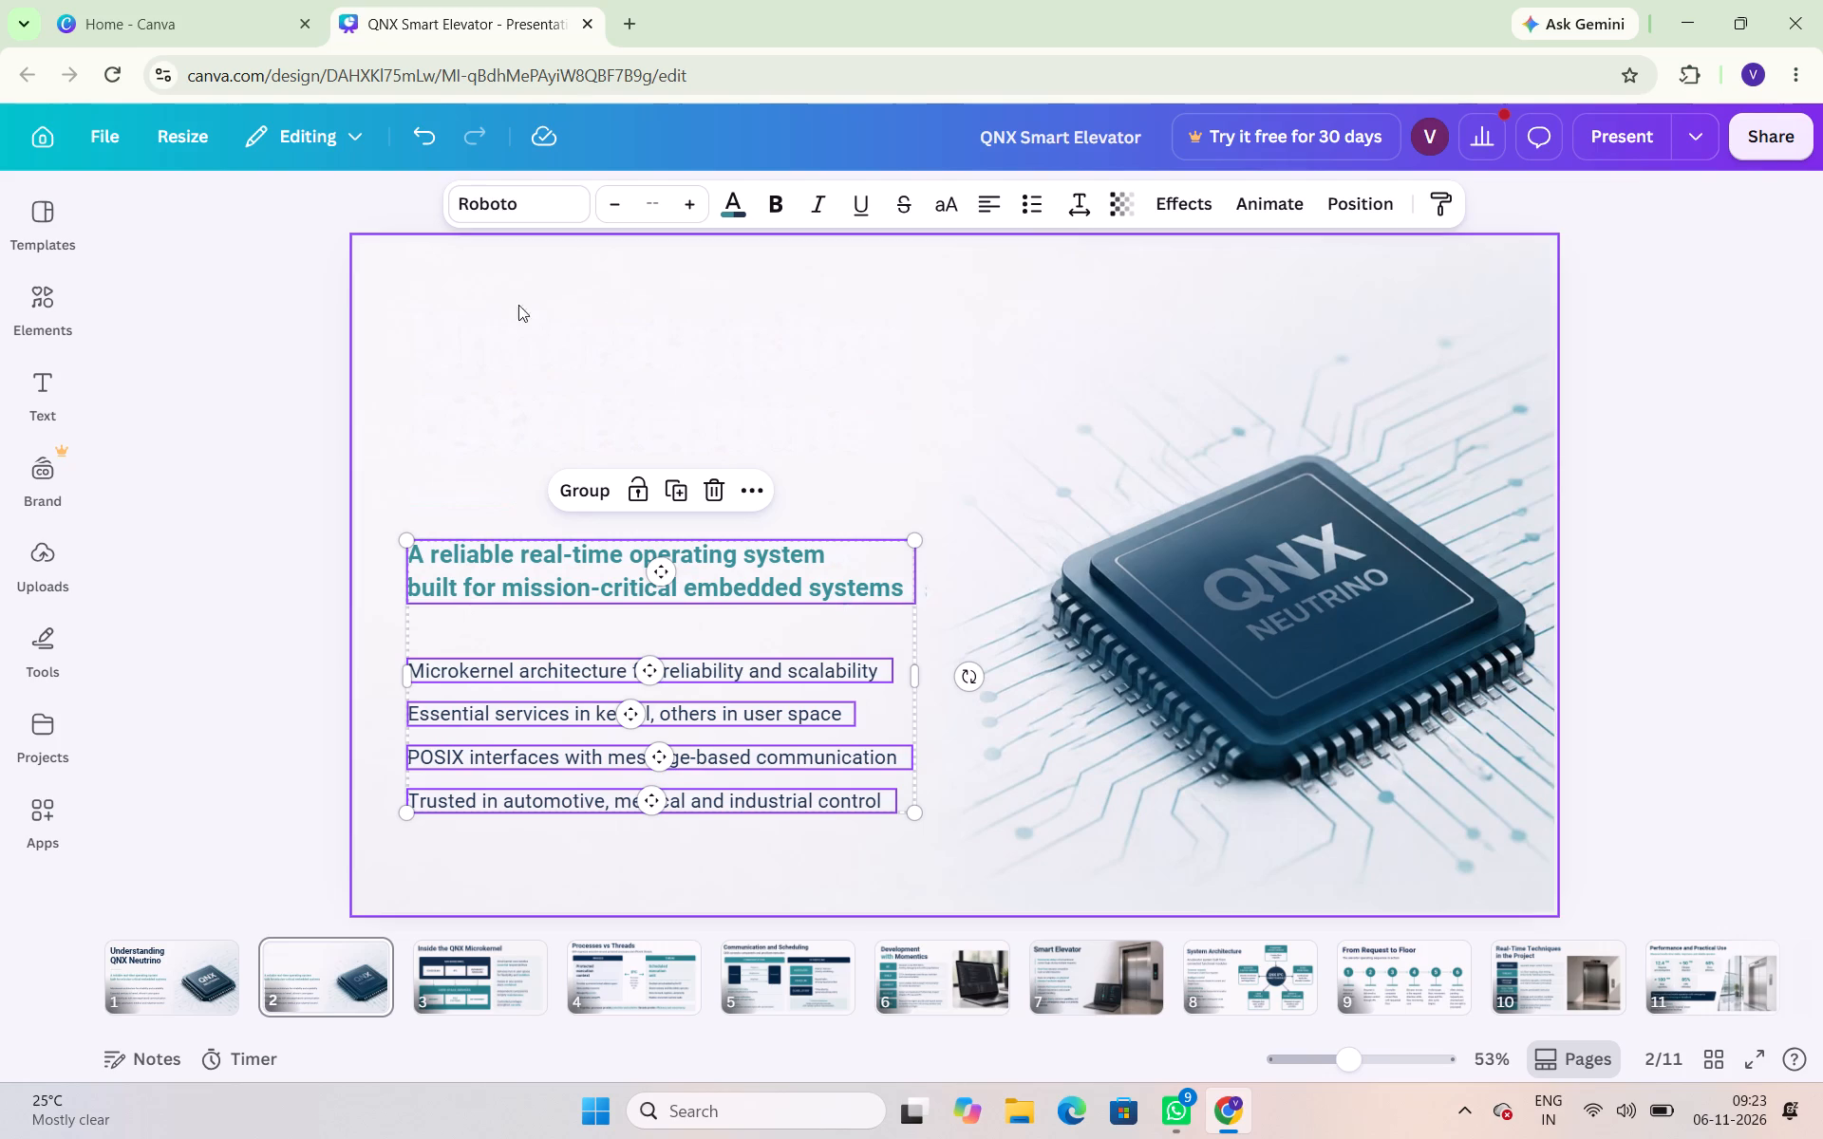
{"action": "left_click", "coordinate": [808, 196]}
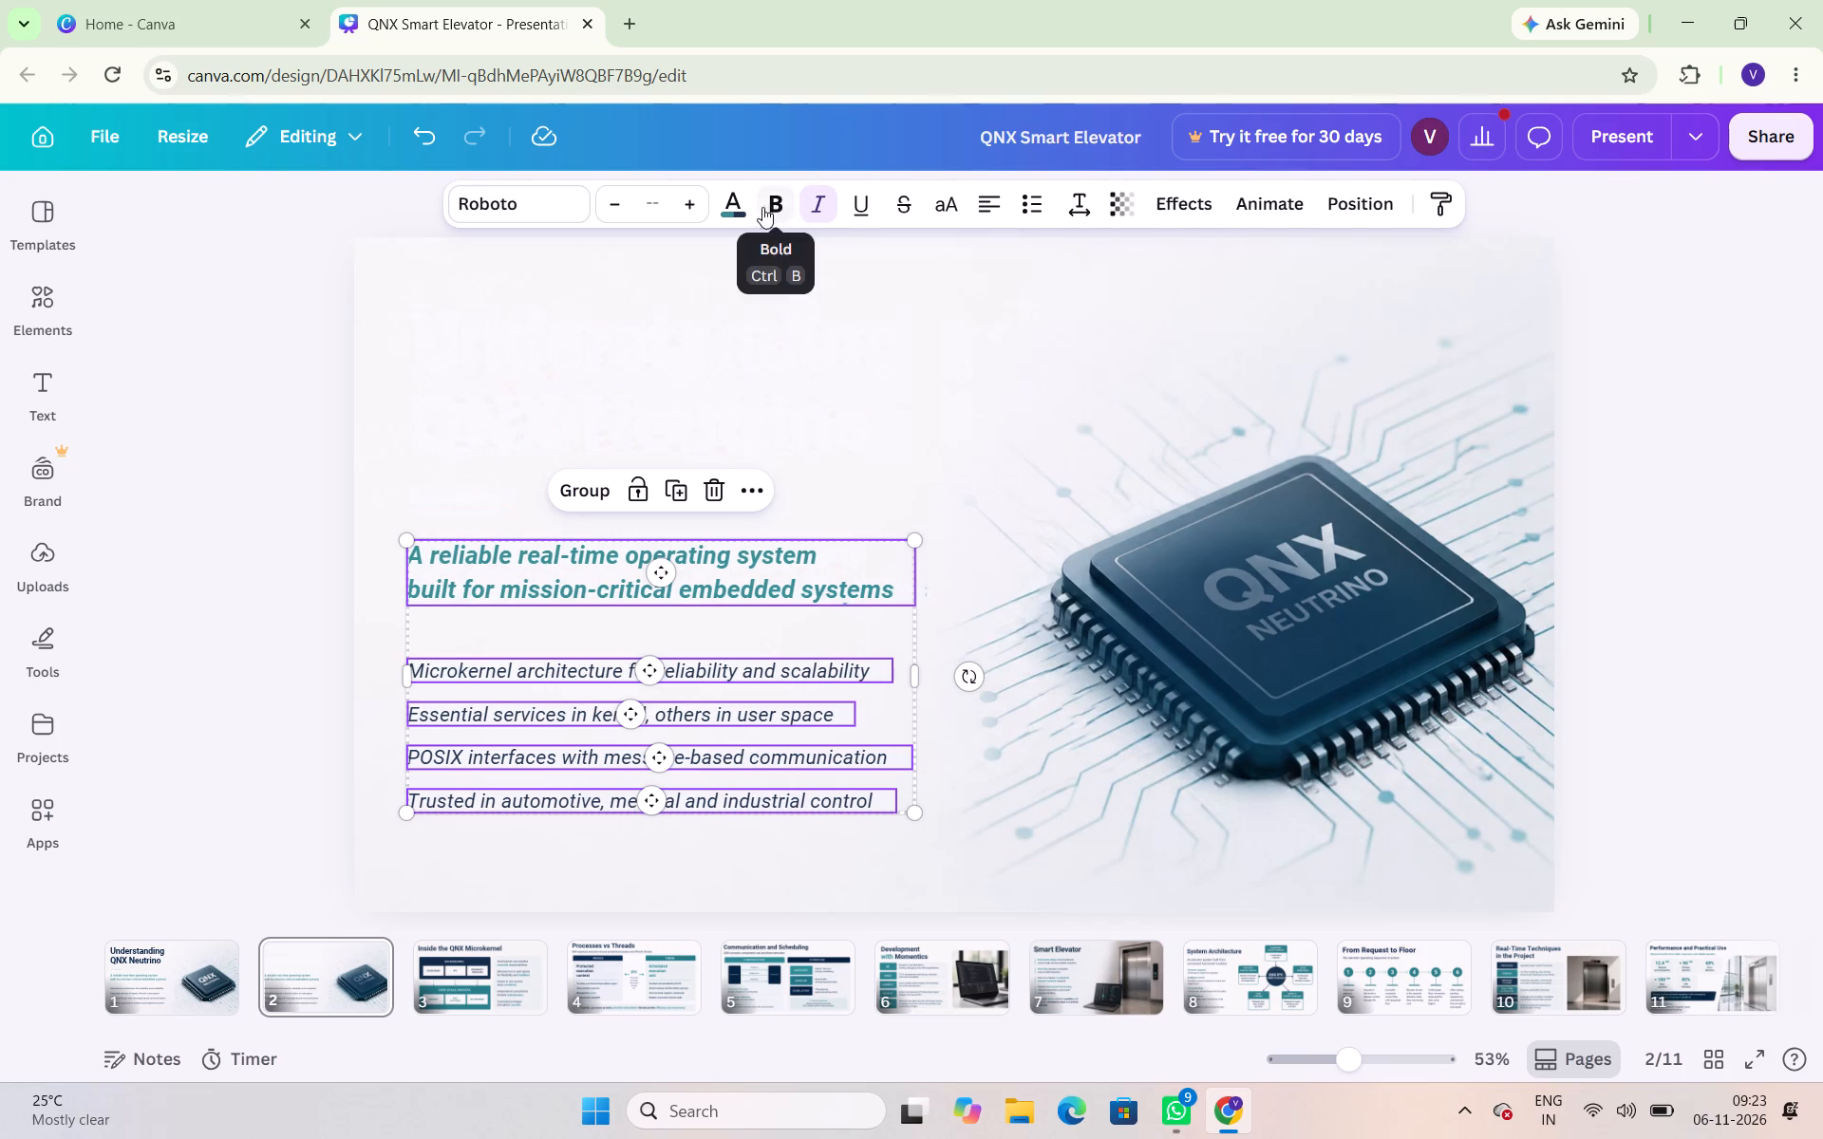
{"action": "left_click", "coordinate": [819, 203]}
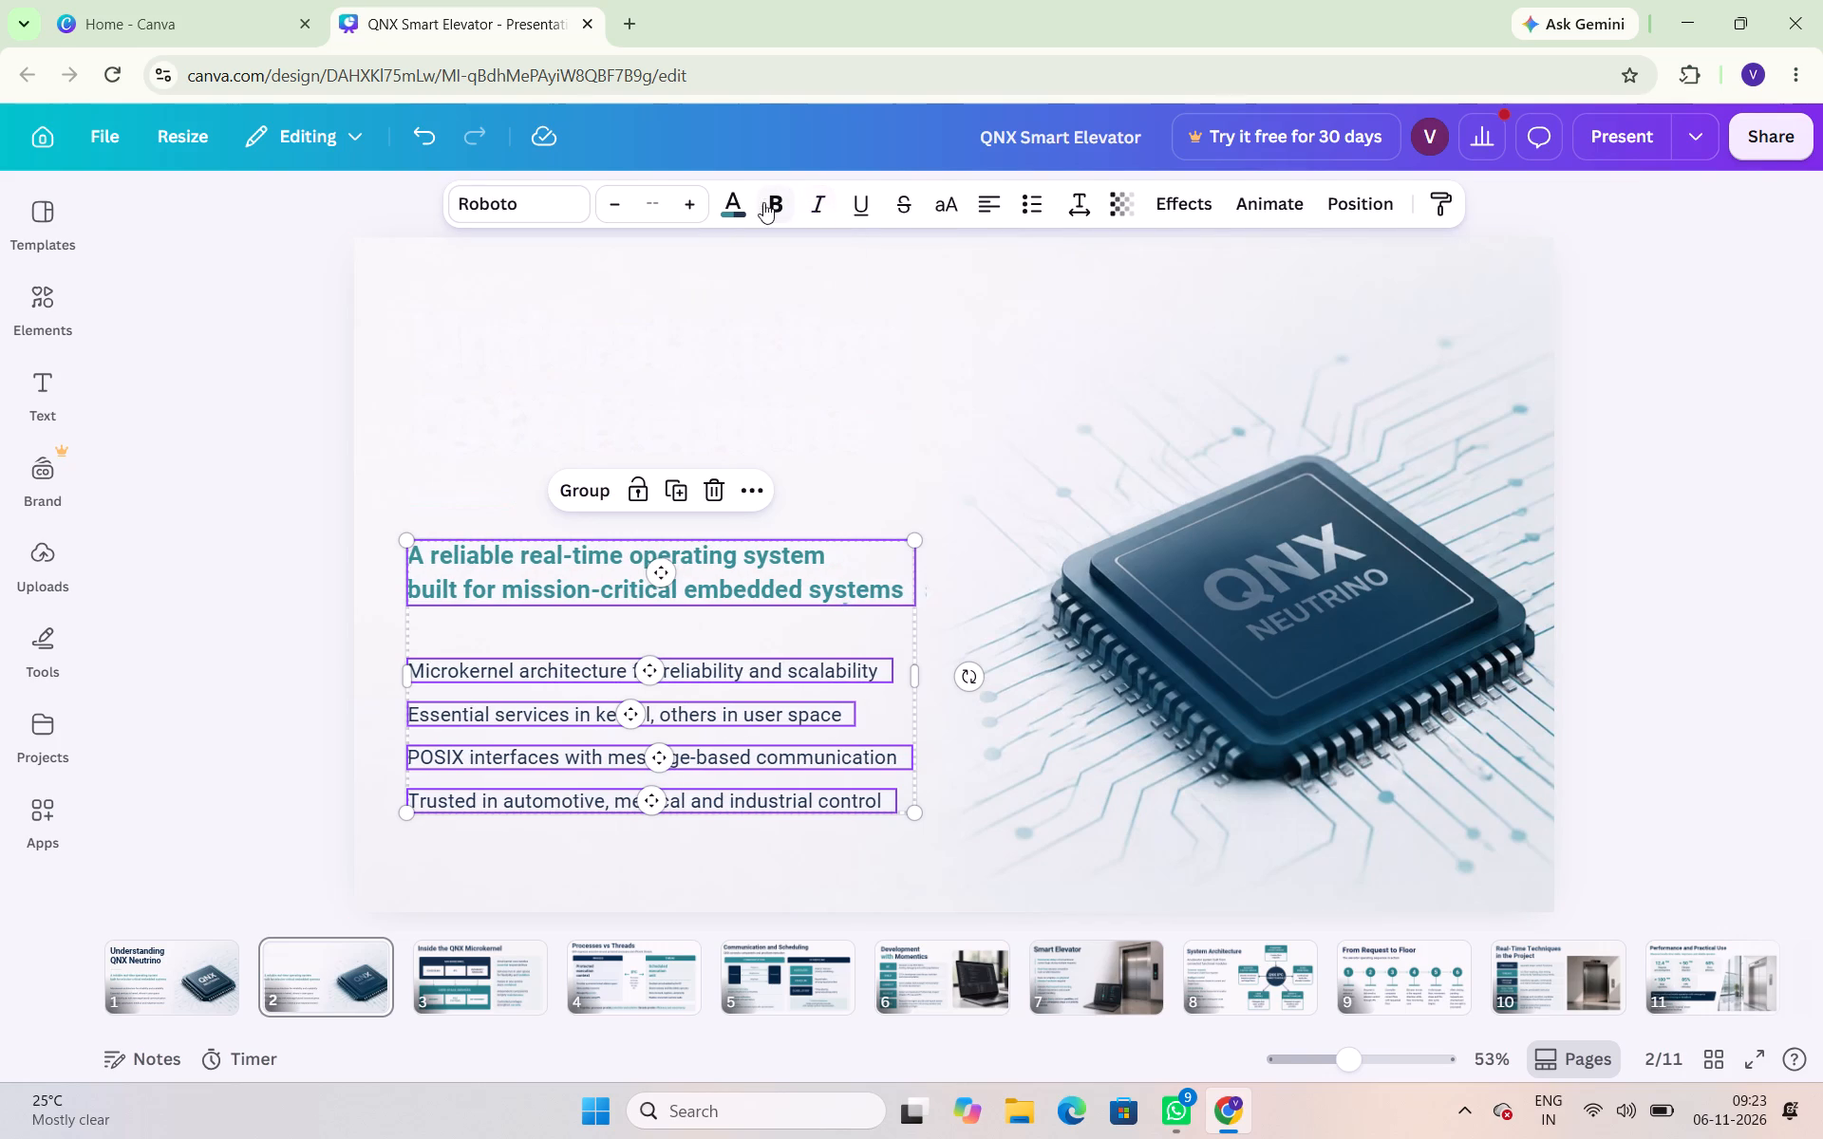
Add a text box to page 2 reading "INTRODUCTION".
{"action": "left_click", "coordinate": [51, 393]}
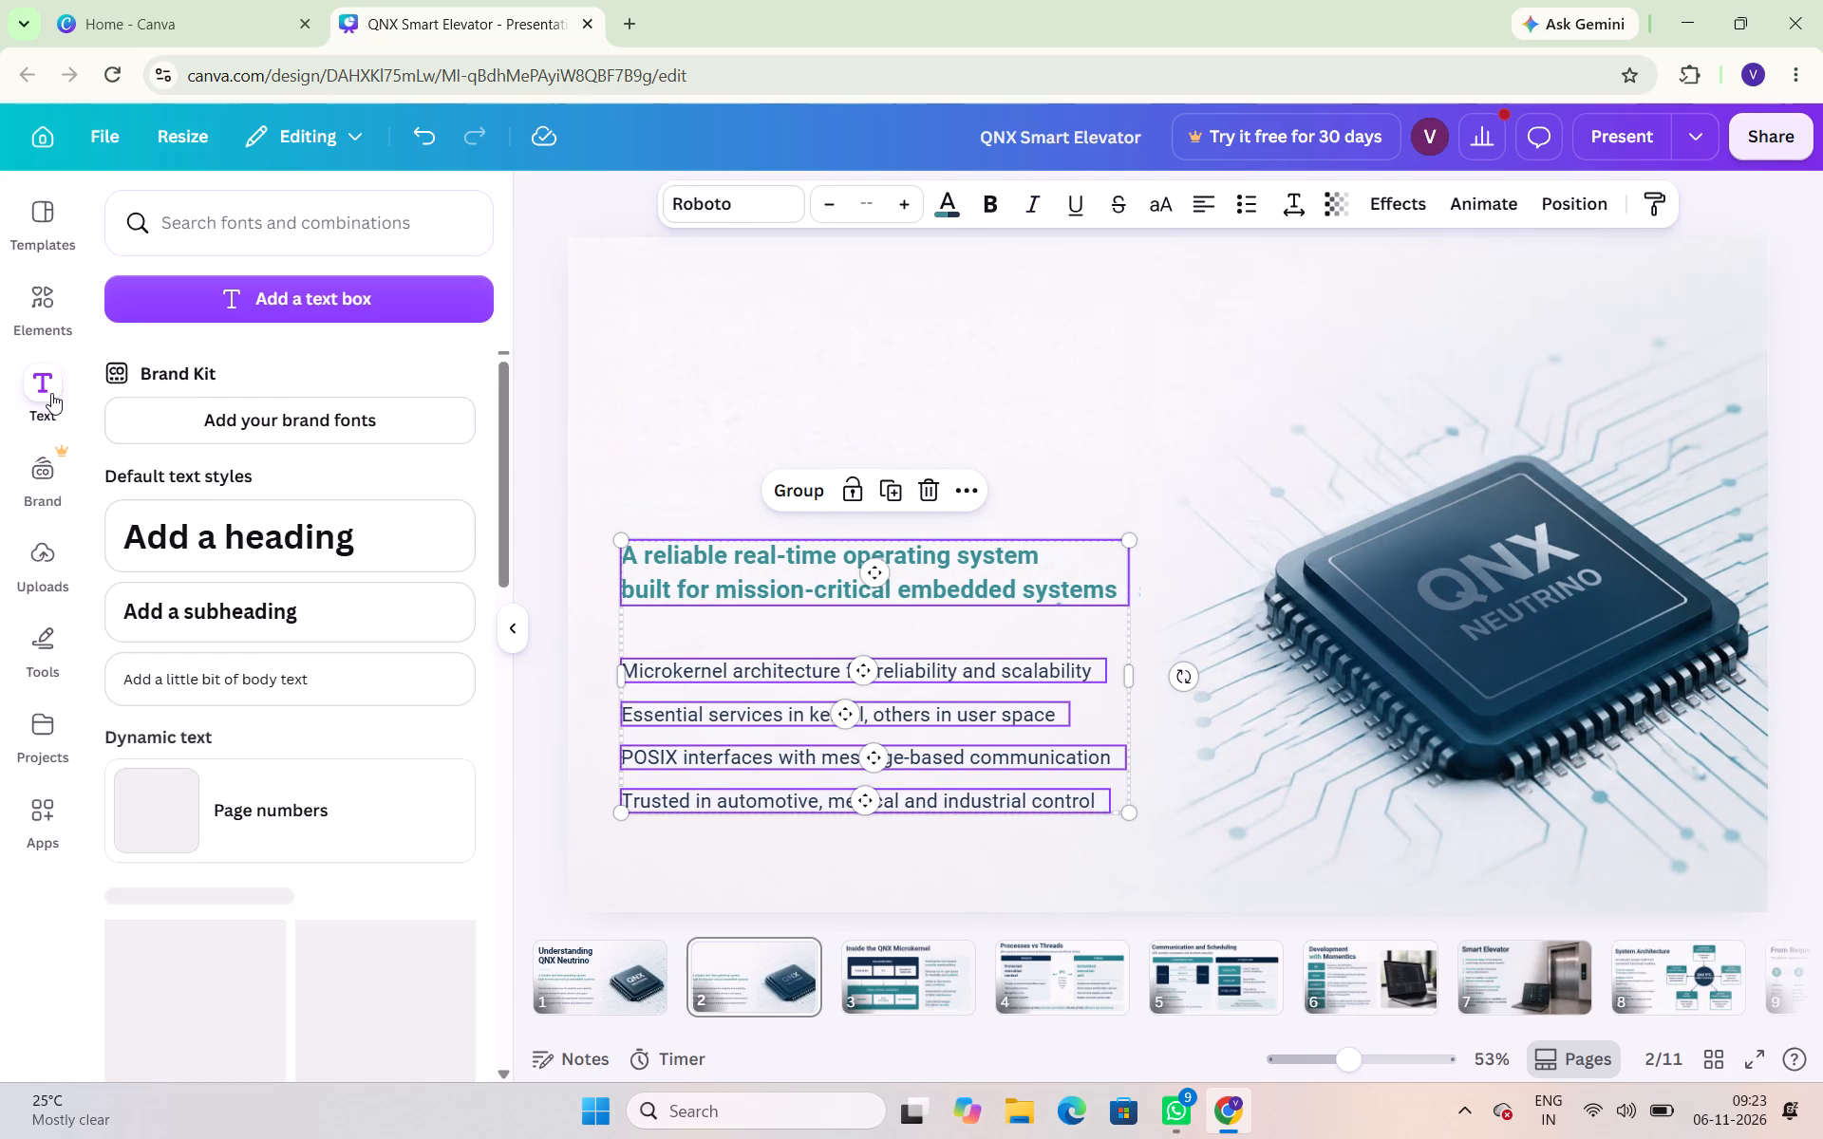
{"action": "left_click", "coordinate": [381, 279]}
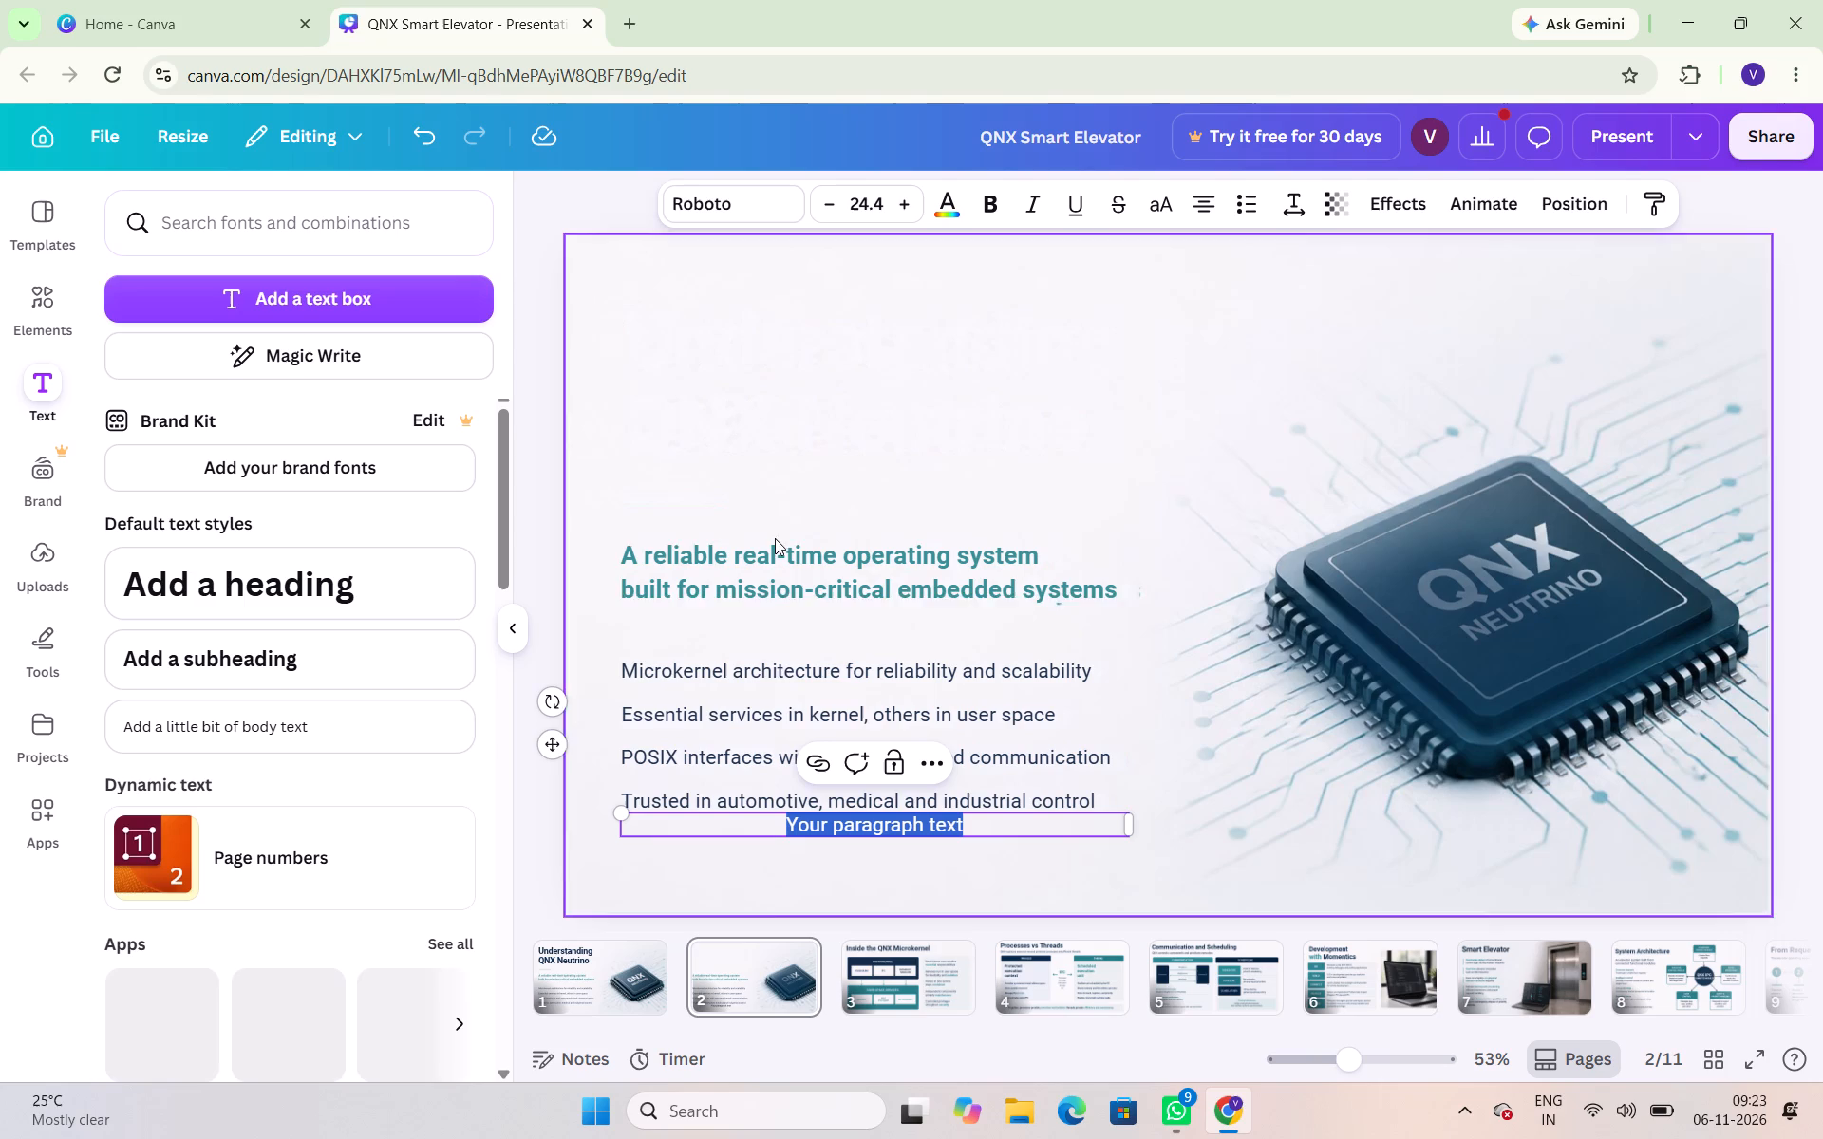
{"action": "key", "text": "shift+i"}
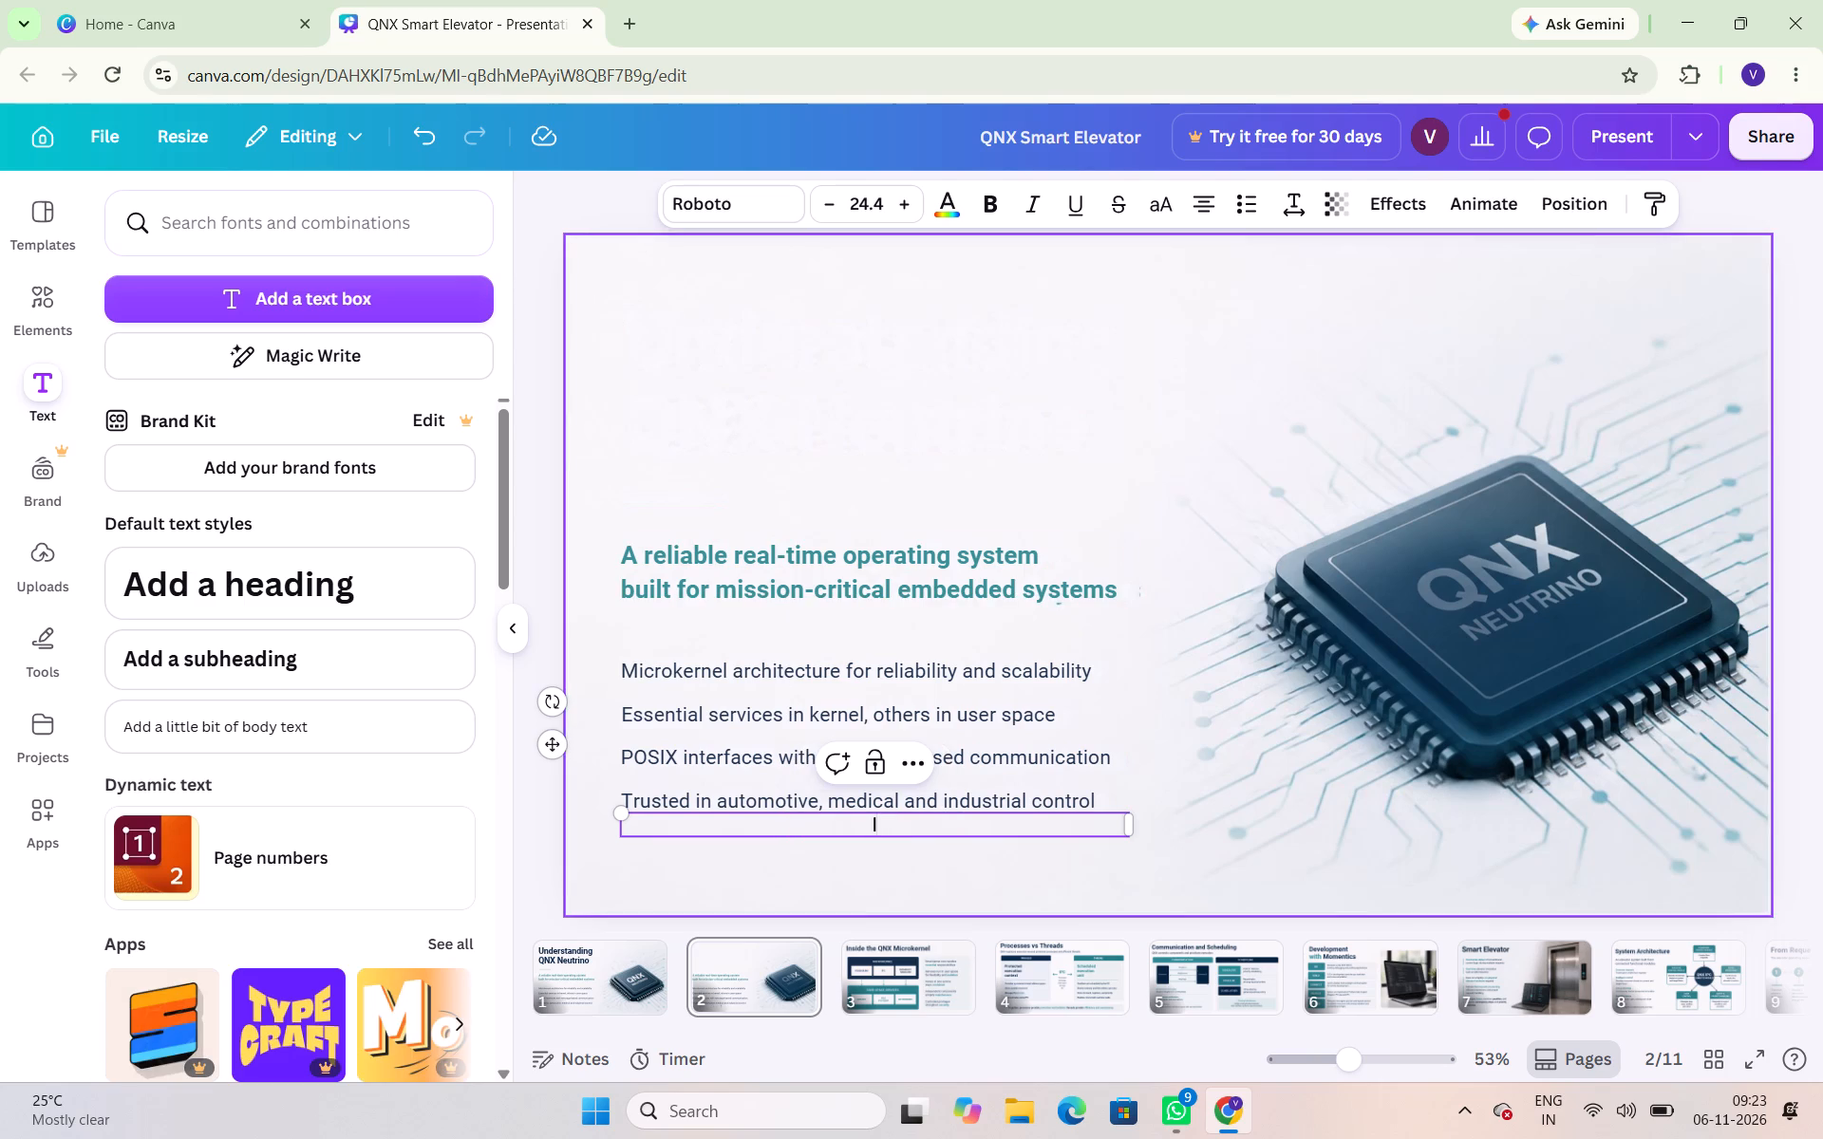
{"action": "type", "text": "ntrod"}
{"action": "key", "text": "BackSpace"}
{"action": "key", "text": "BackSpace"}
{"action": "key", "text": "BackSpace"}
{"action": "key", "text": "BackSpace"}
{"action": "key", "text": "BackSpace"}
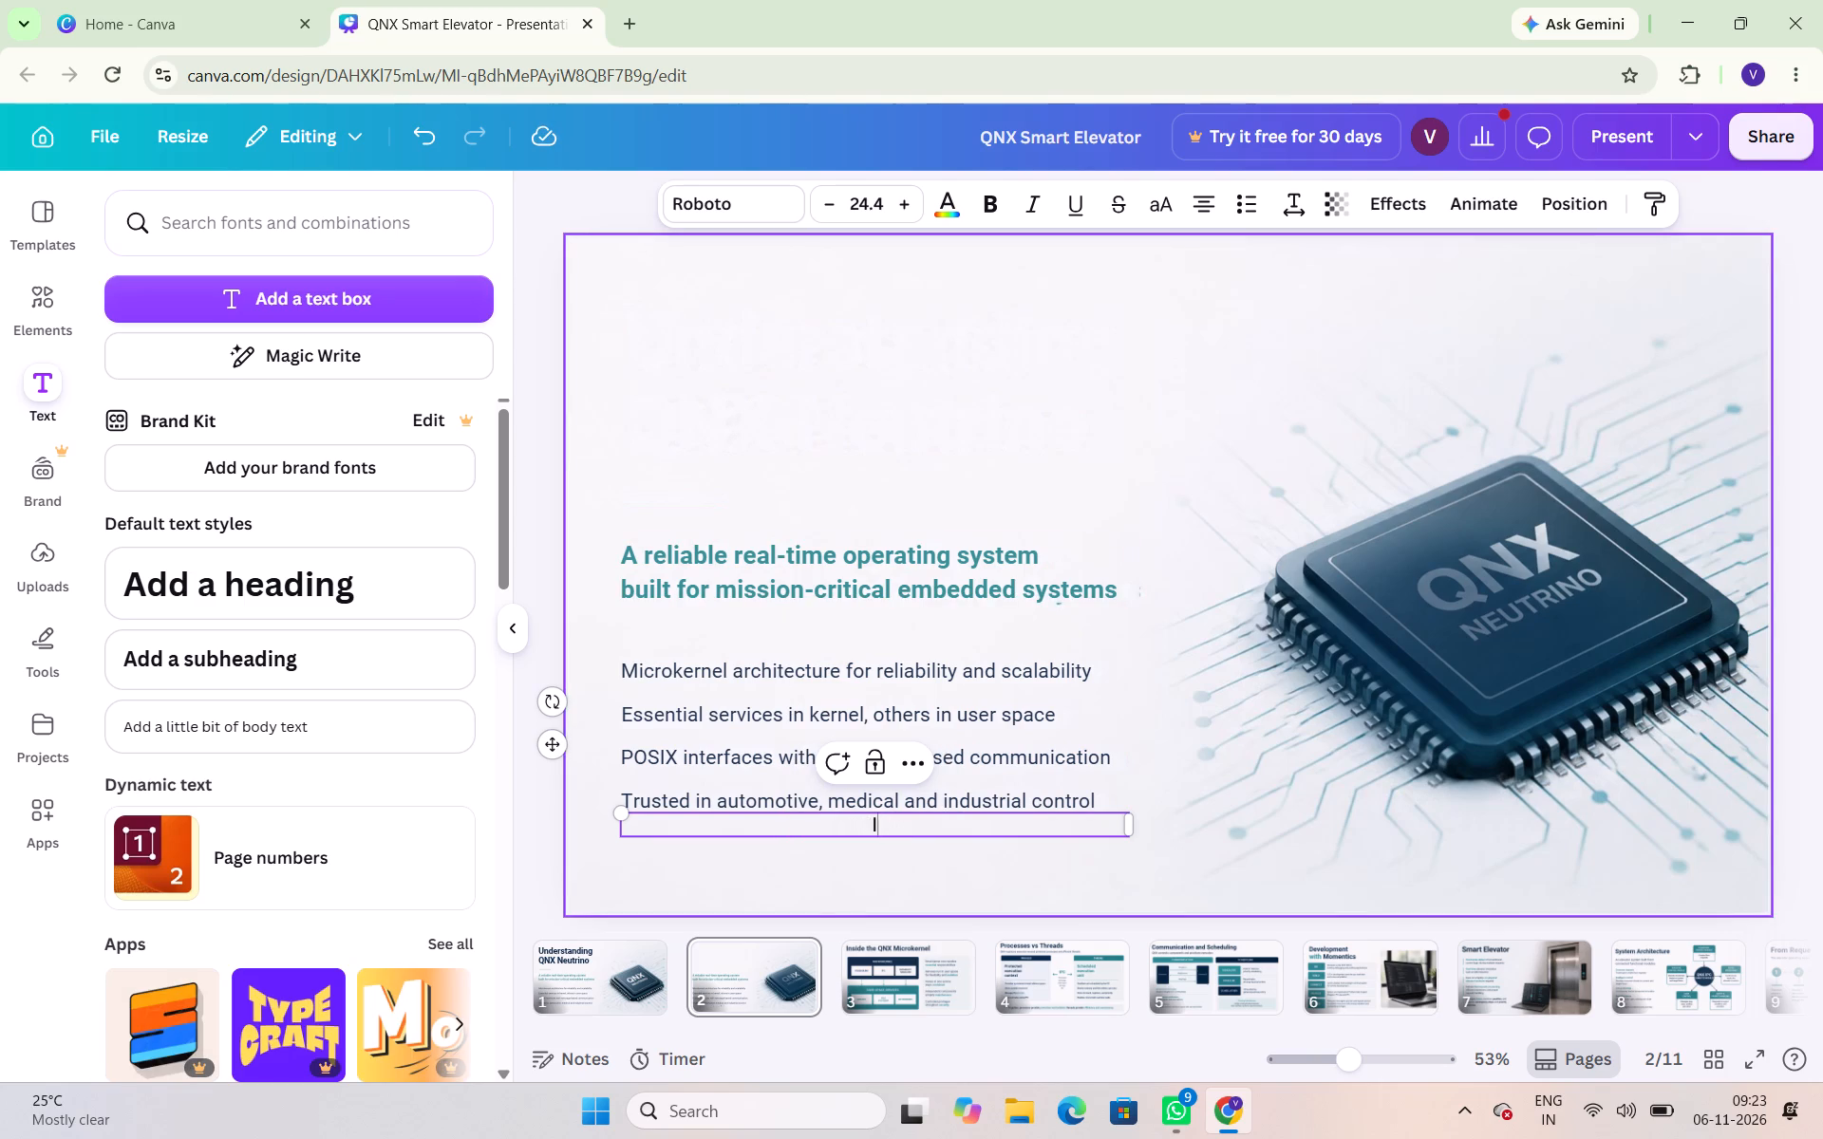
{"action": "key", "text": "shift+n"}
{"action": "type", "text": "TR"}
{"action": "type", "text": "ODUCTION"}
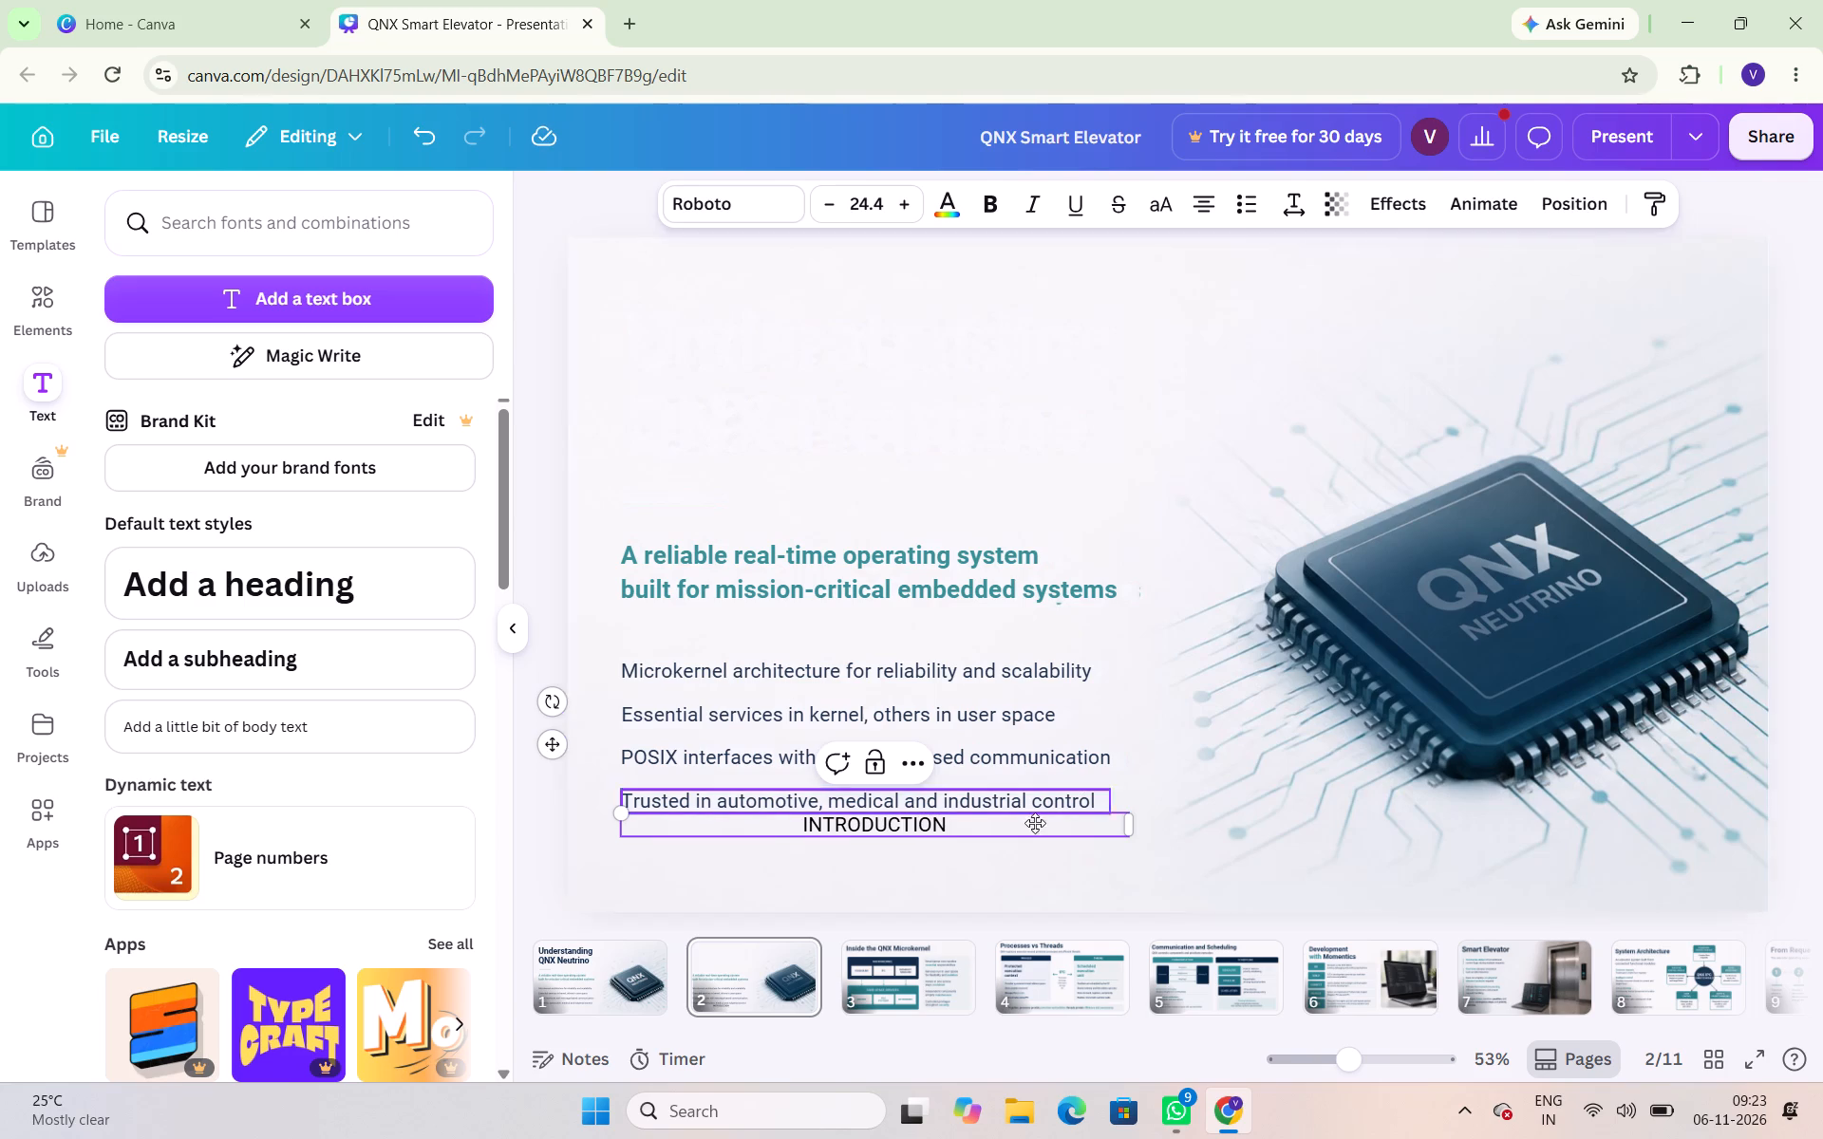
Make the INTRODUCTION text bold and increase its font size to 43.4.
{"action": "left_click_drag", "start_coordinate": [962, 826], "coordinate": [764, 840]}
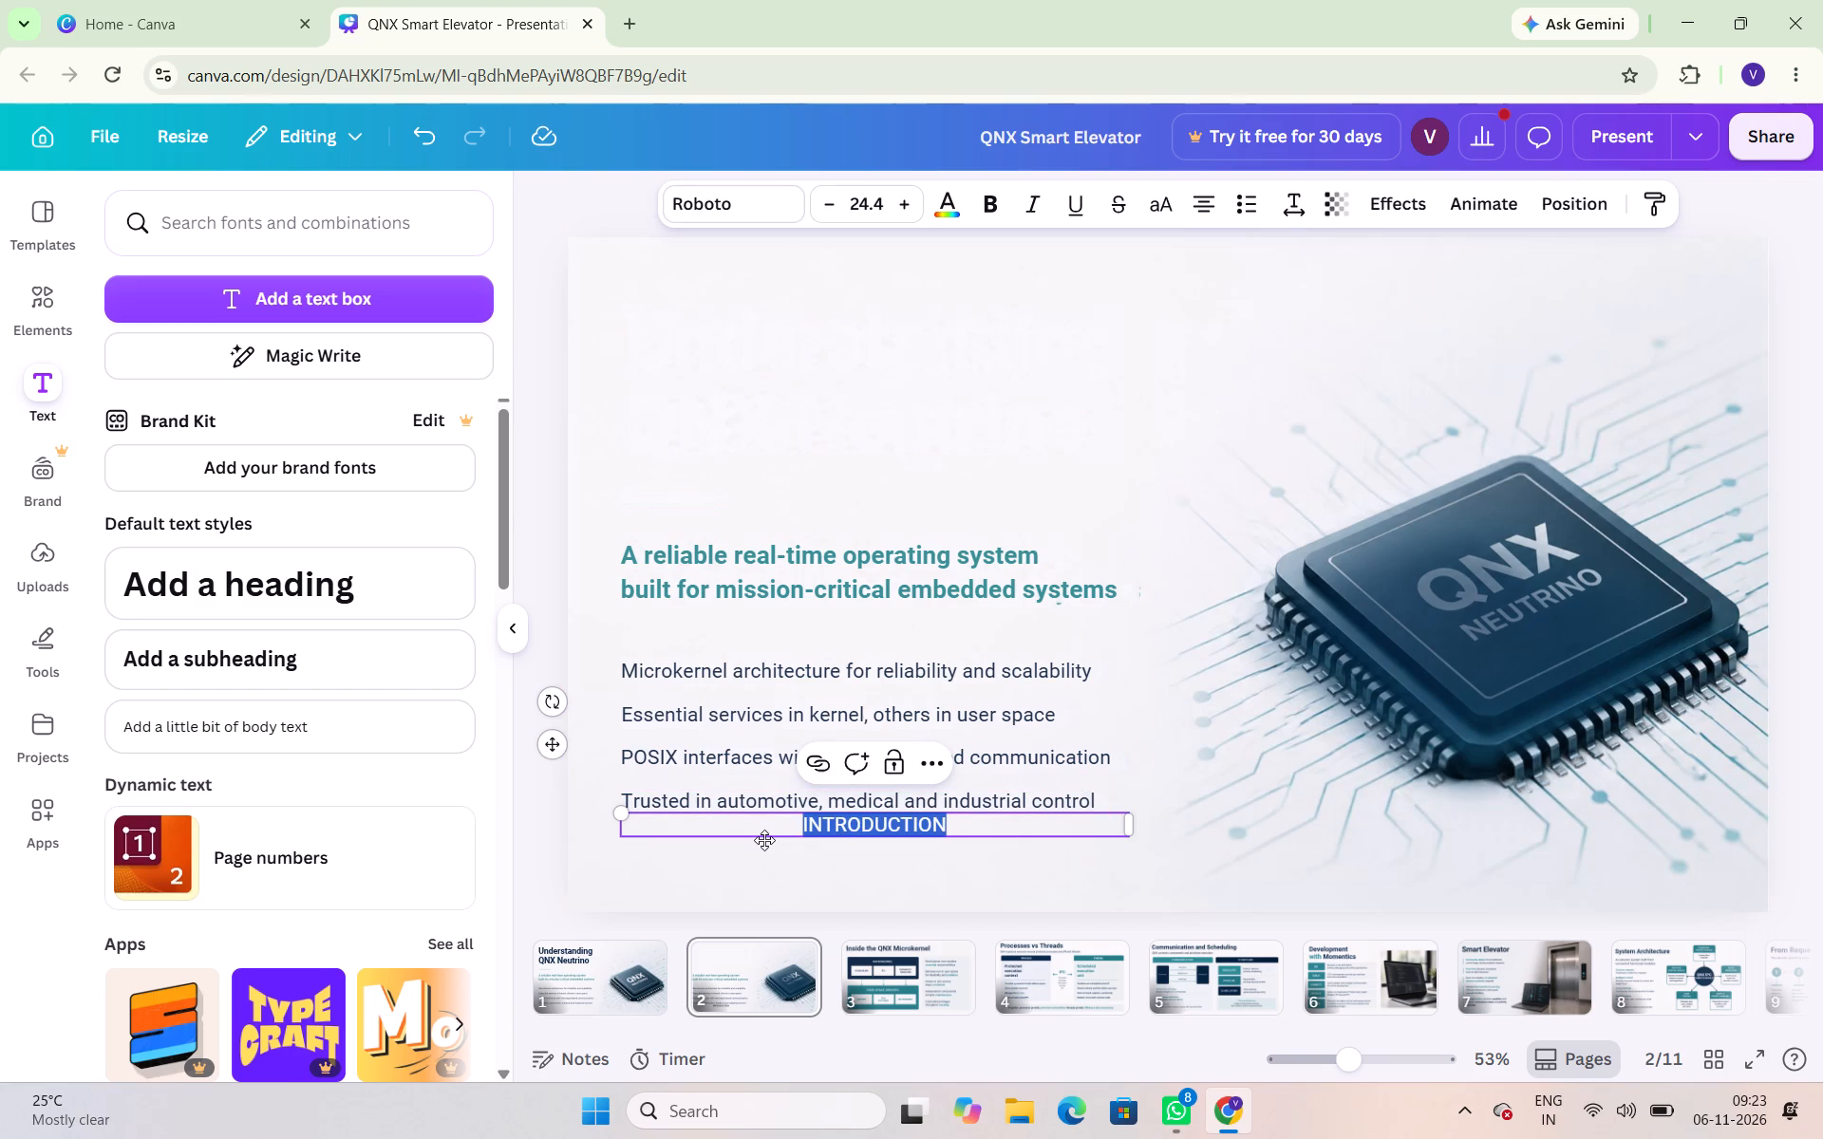
{"action": "left_click", "coordinate": [996, 195]}
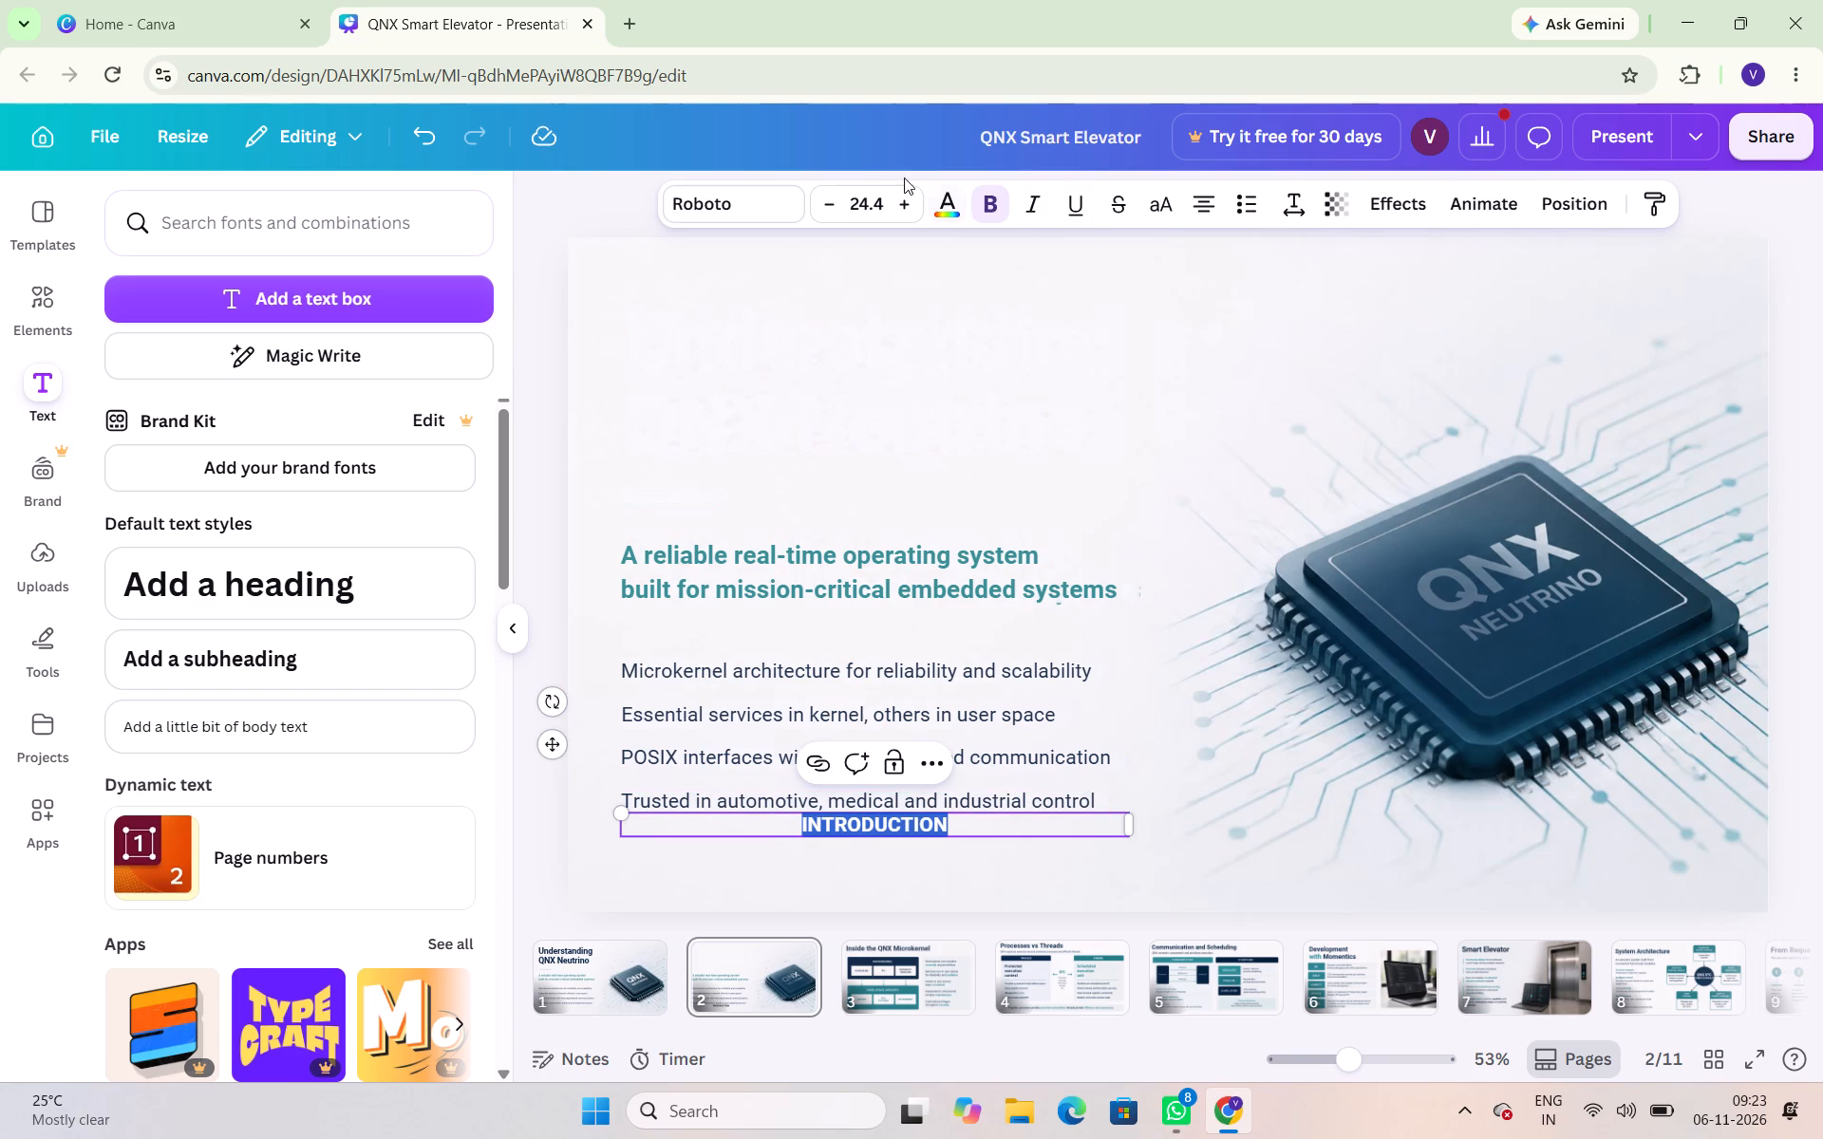
{"action": "left_click", "coordinate": [770, 214]}
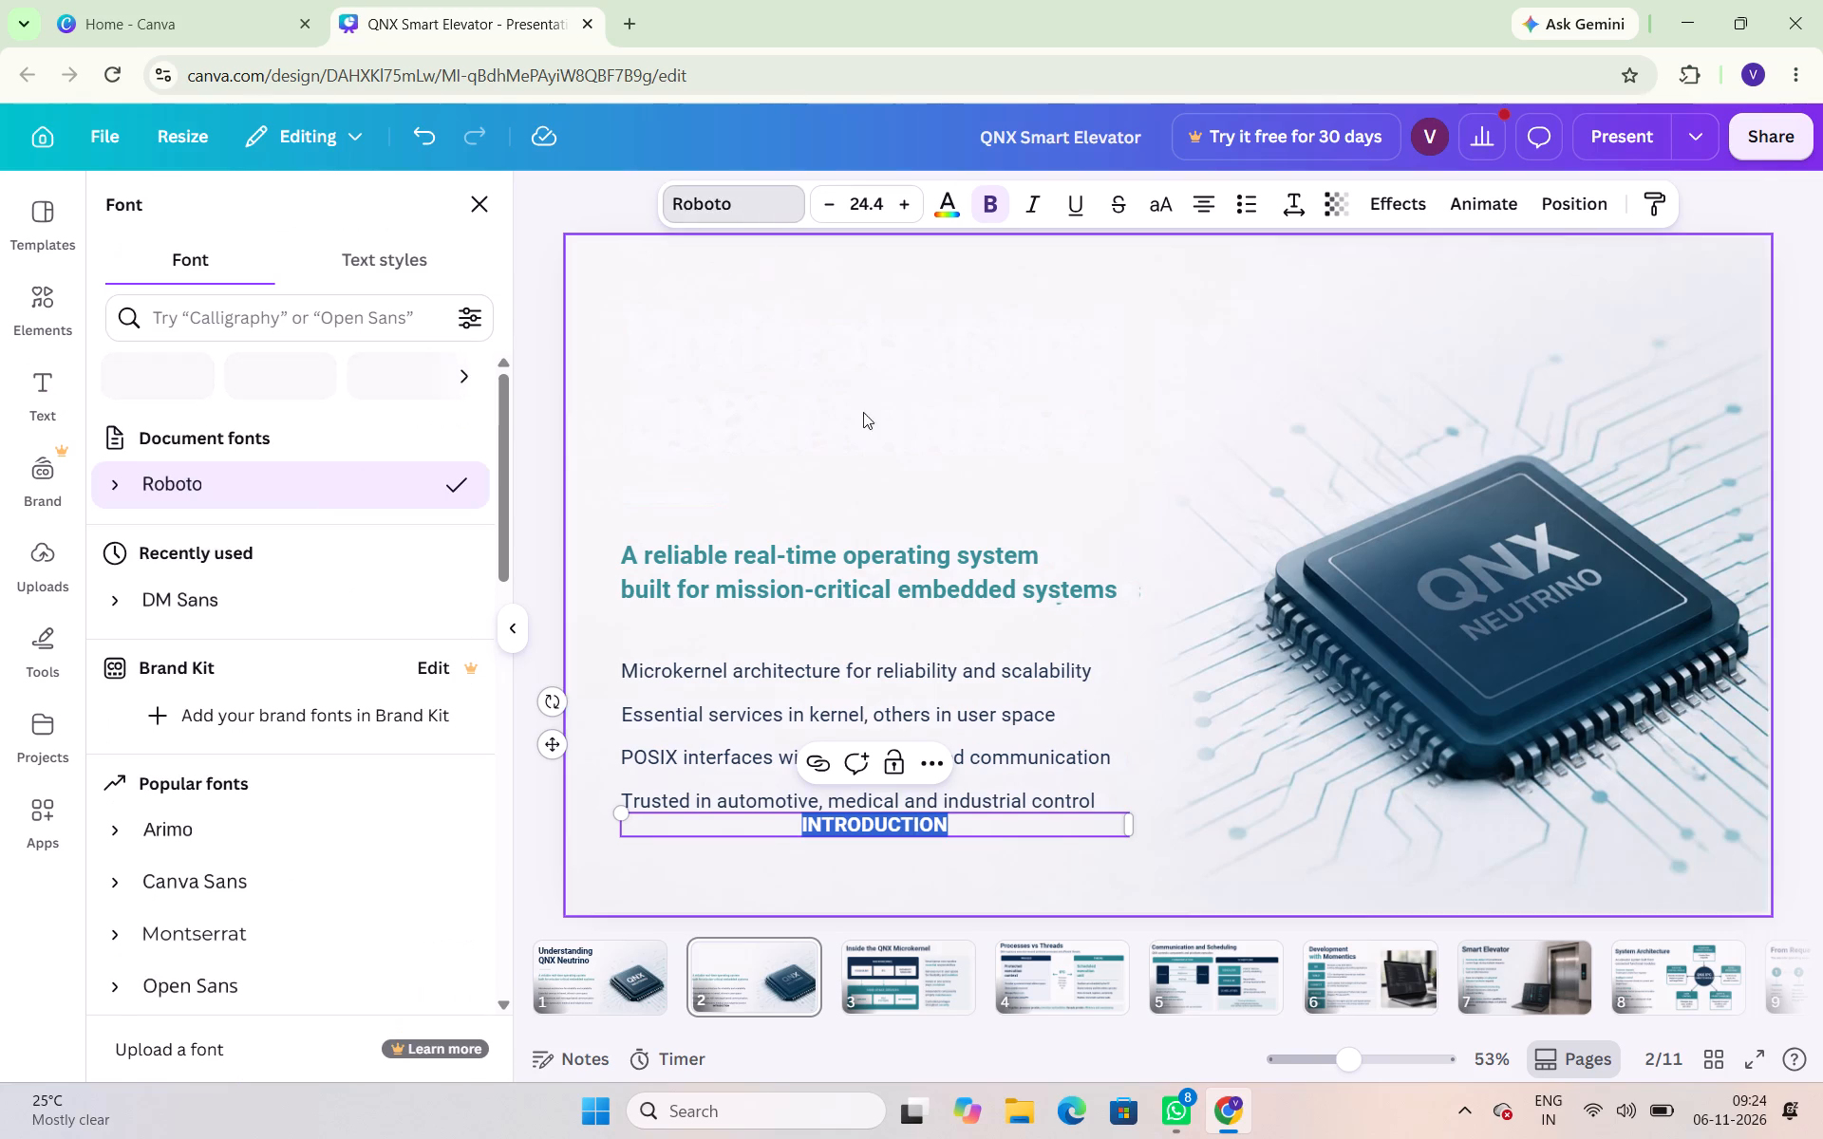
{"action": "triple_click", "coordinate": [903, 196]}
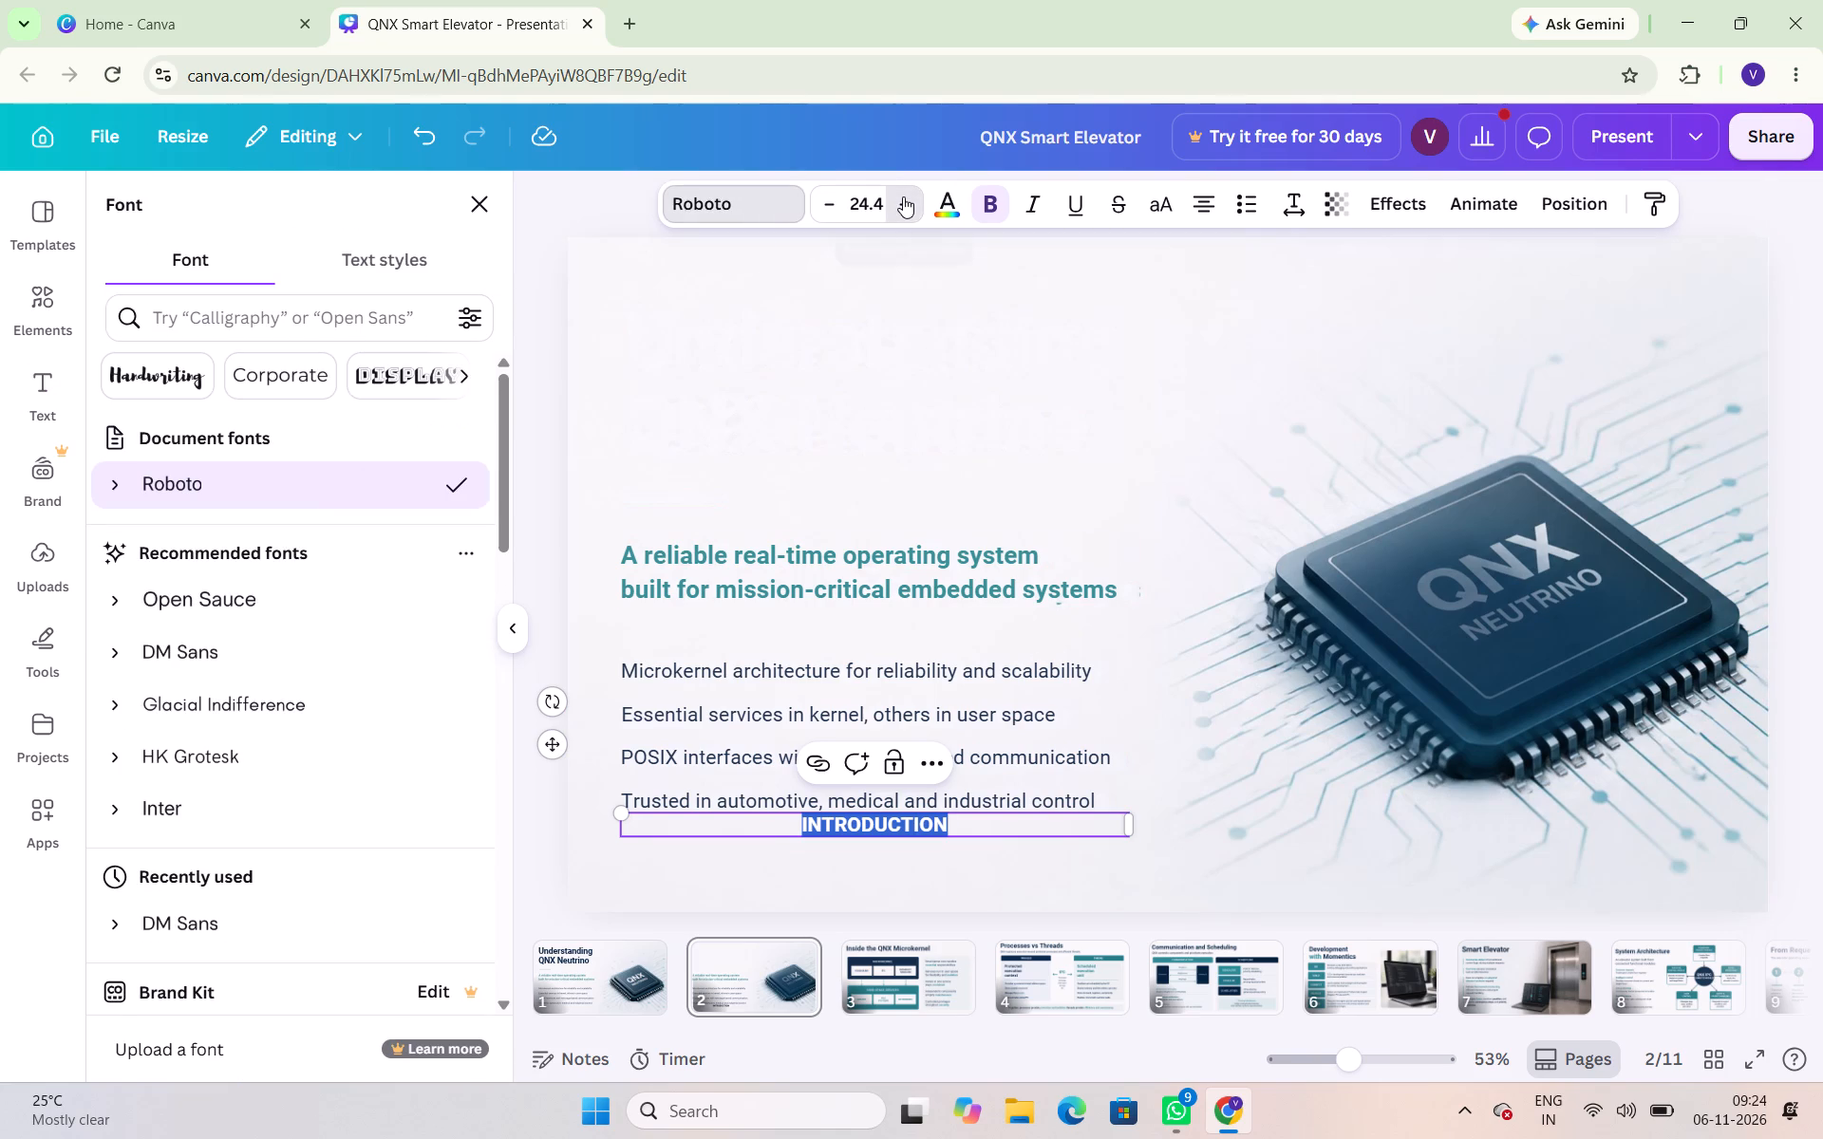
{"action": "triple_click", "coordinate": [903, 196]}
{"action": "triple_click", "coordinate": [903, 196]}
{"action": "triple_click", "coordinate": [903, 196]}
{"action": "triple_click", "coordinate": [903, 196]}
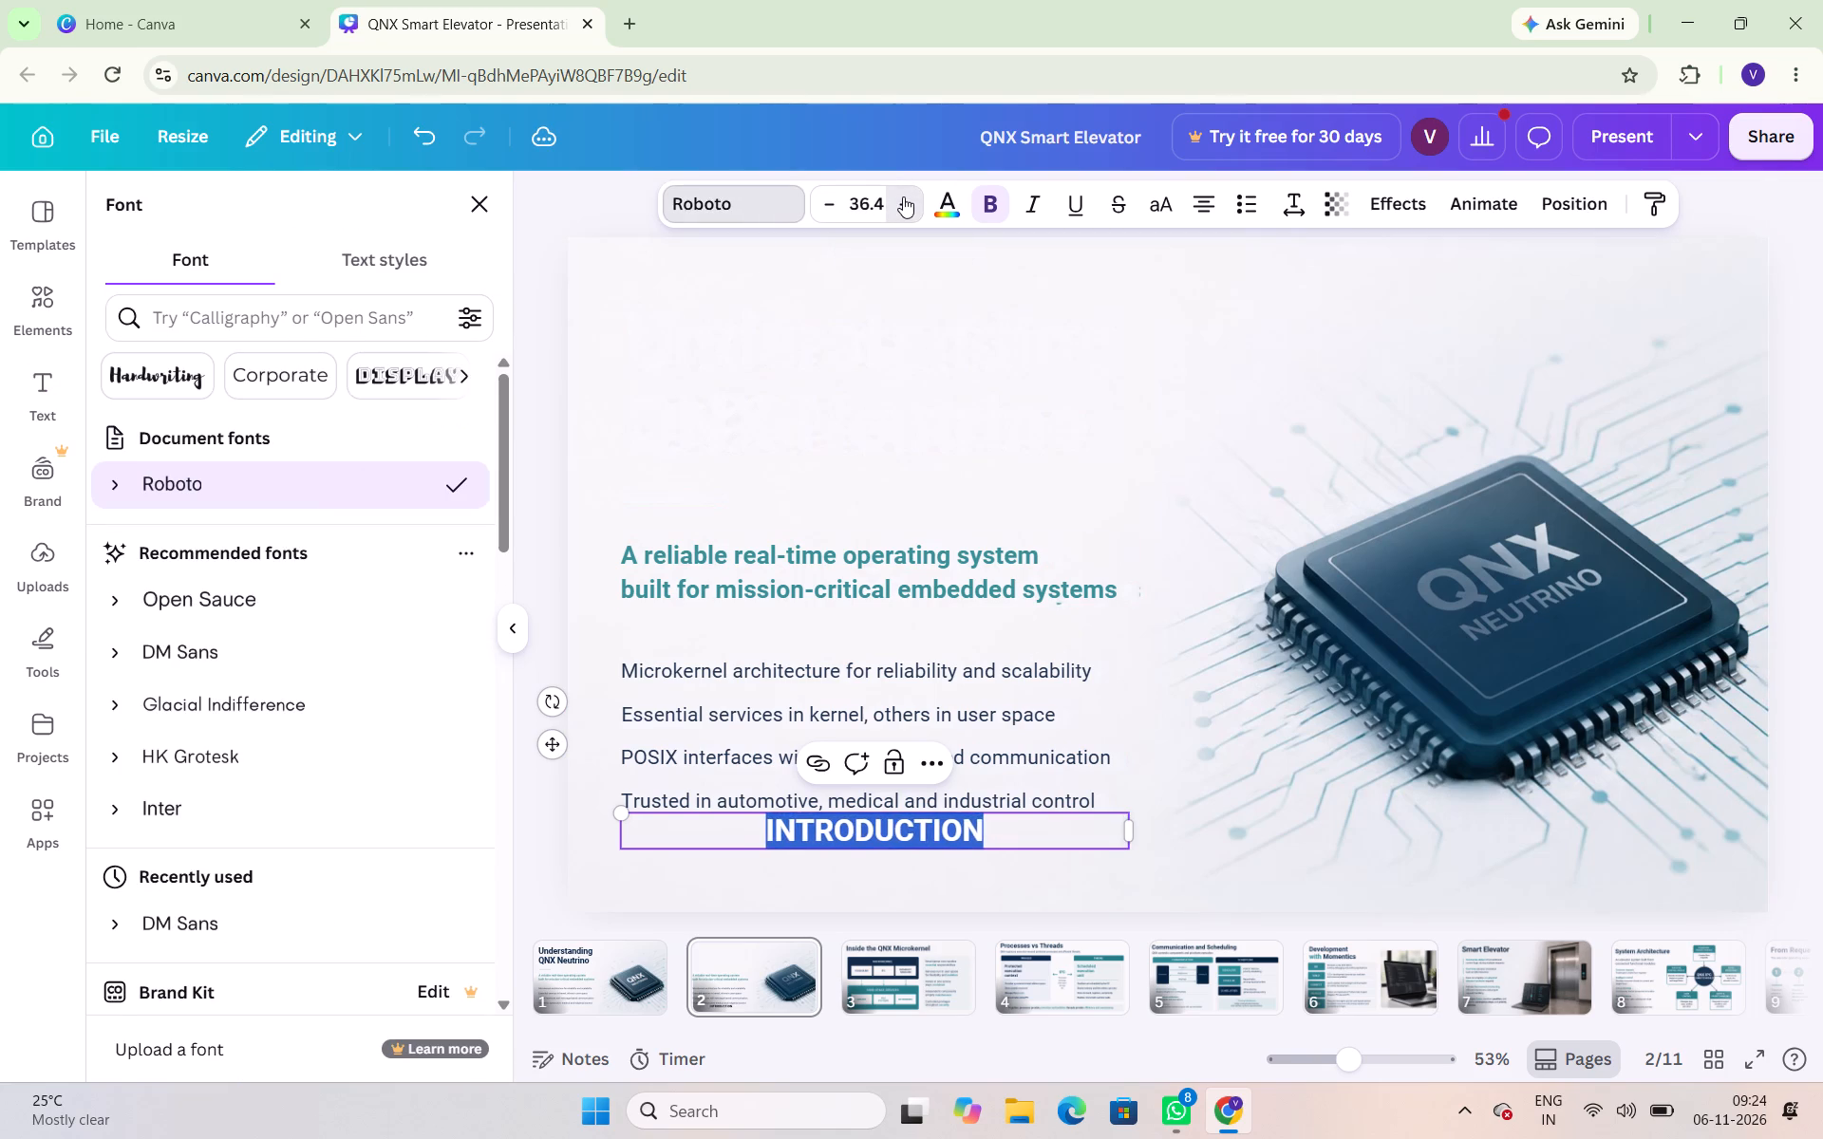
{"action": "triple_click", "coordinate": [903, 196]}
{"action": "left_click", "coordinate": [903, 196]}
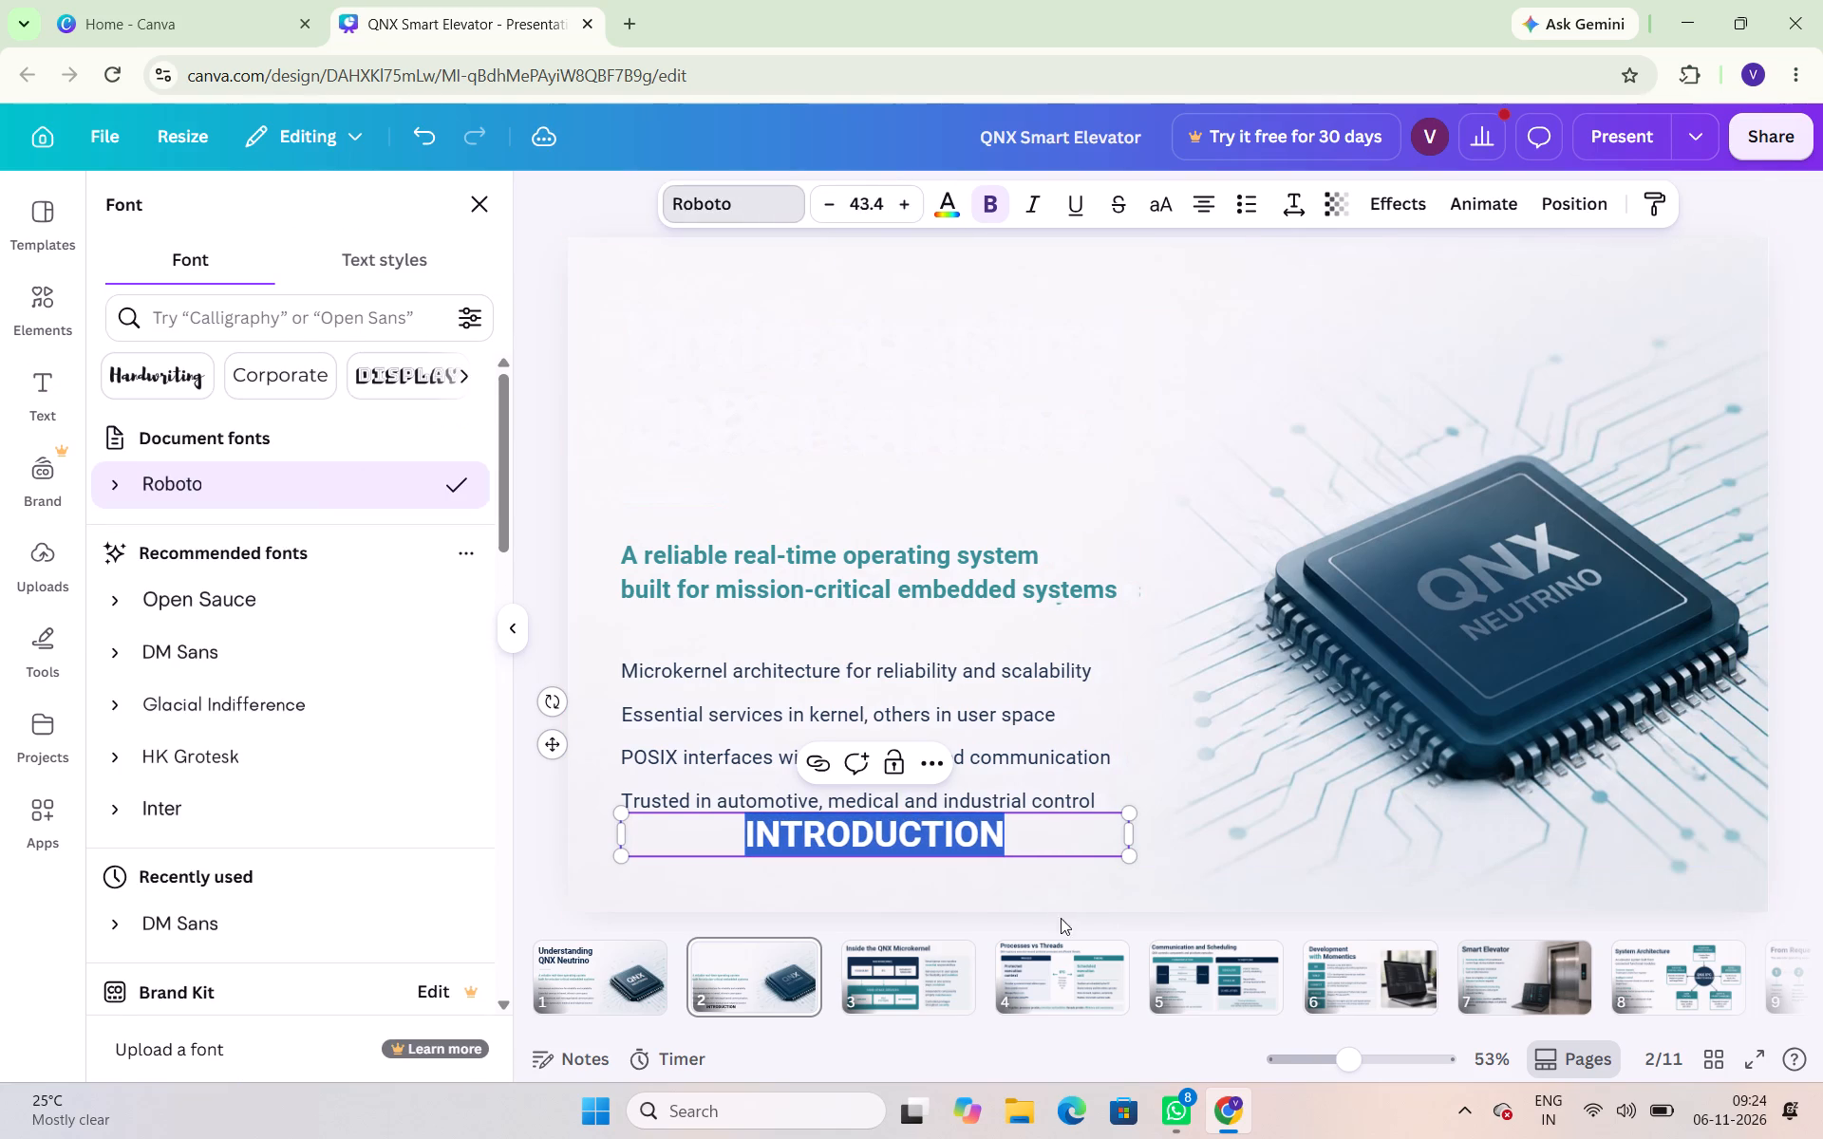
{"action": "left_click", "coordinate": [1034, 884]}
Move the INTRODUCTION heading into the empty area above the teal subtitle.
{"action": "left_click_drag", "start_coordinate": [1002, 838], "coordinate": [1043, 383]}
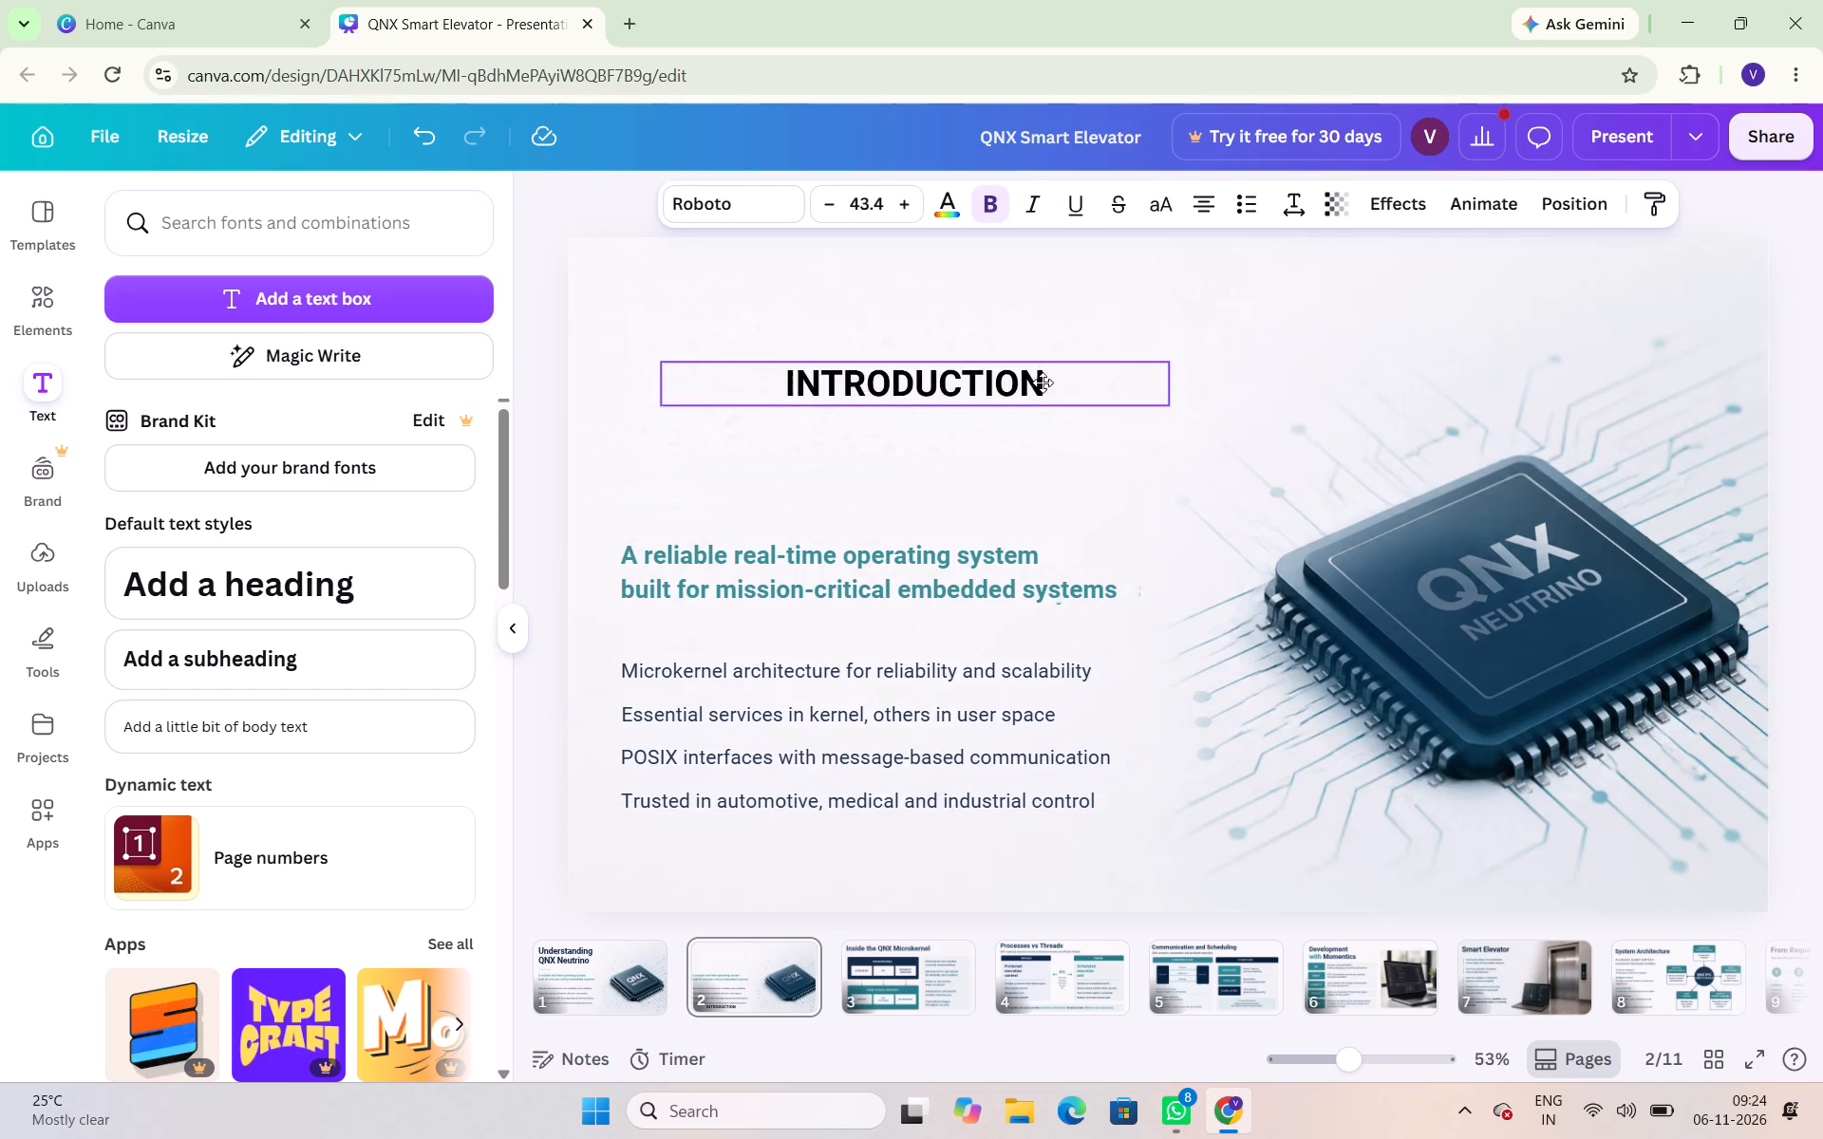
{"action": "left_click_drag", "start_coordinate": [1043, 383], "coordinate": [957, 383]}
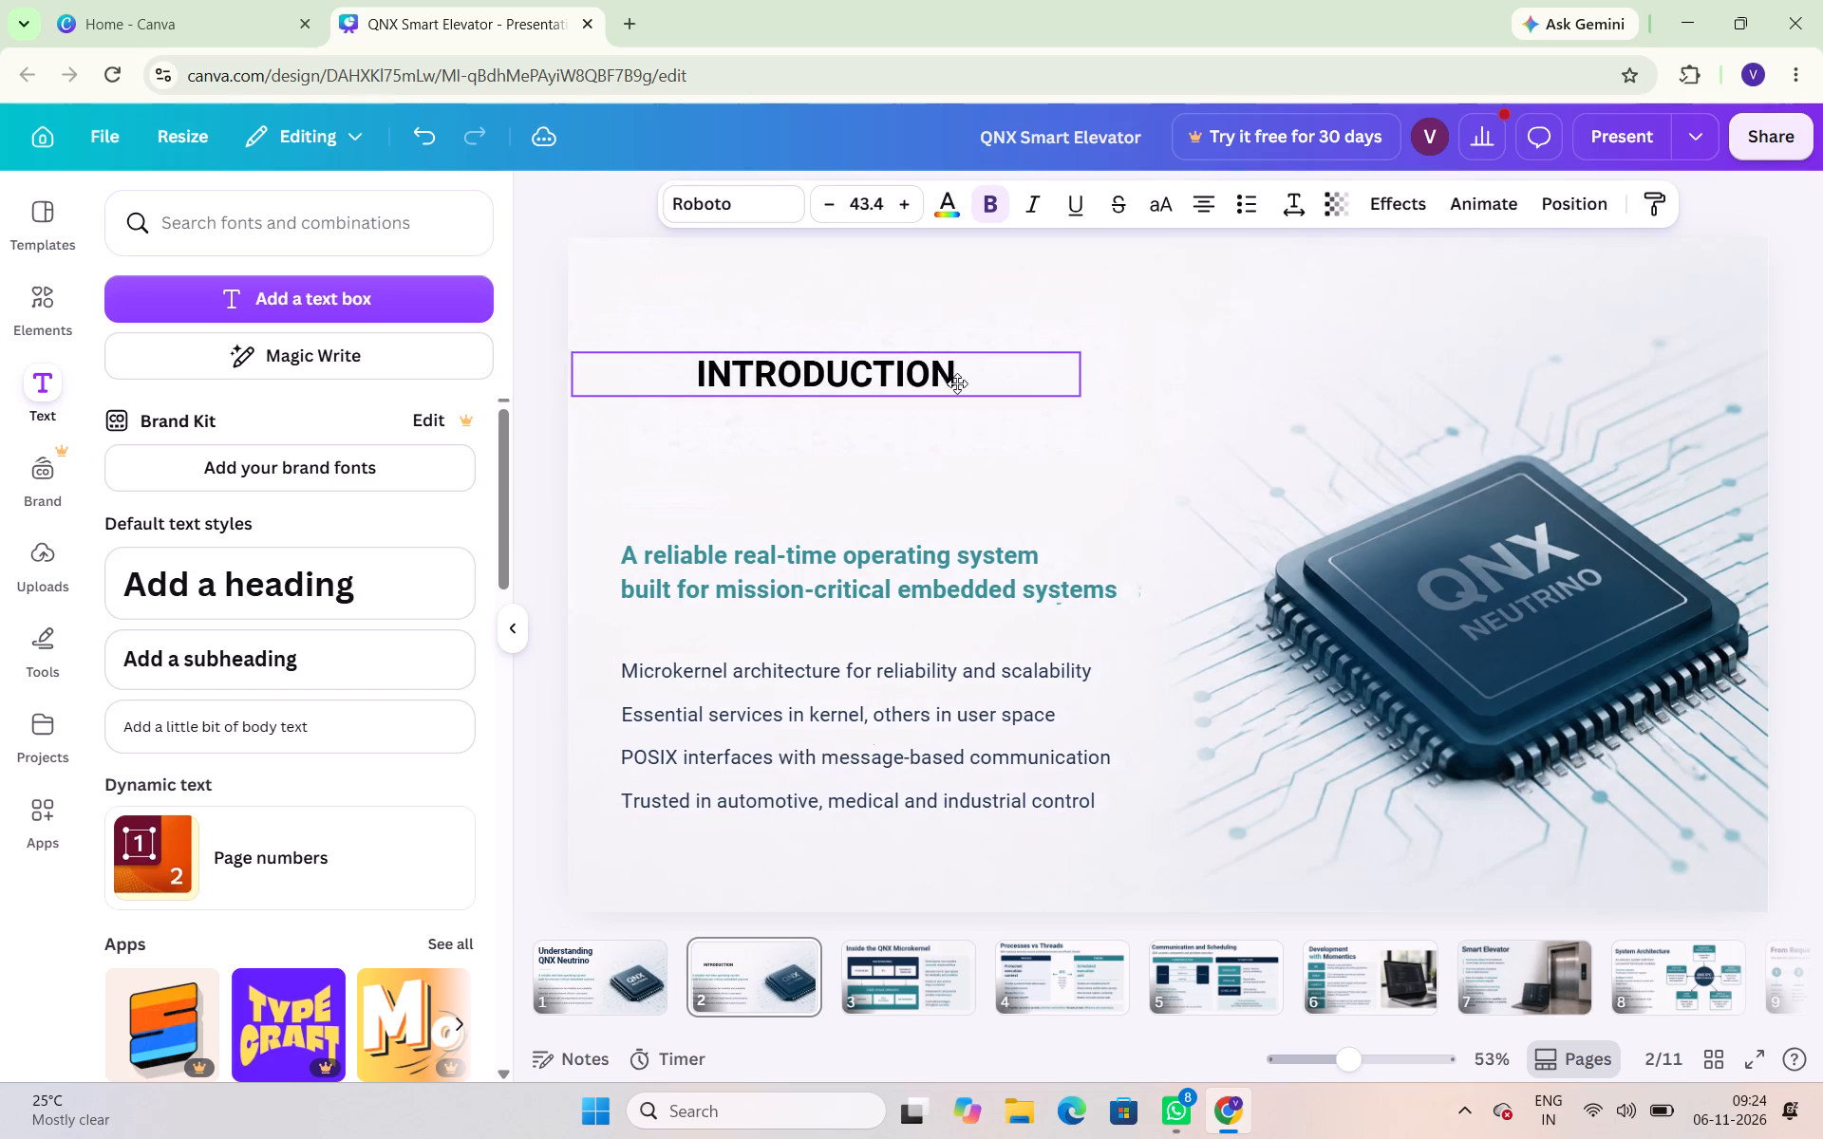
{"action": "left_click_drag", "start_coordinate": [957, 383], "coordinate": [967, 381]}
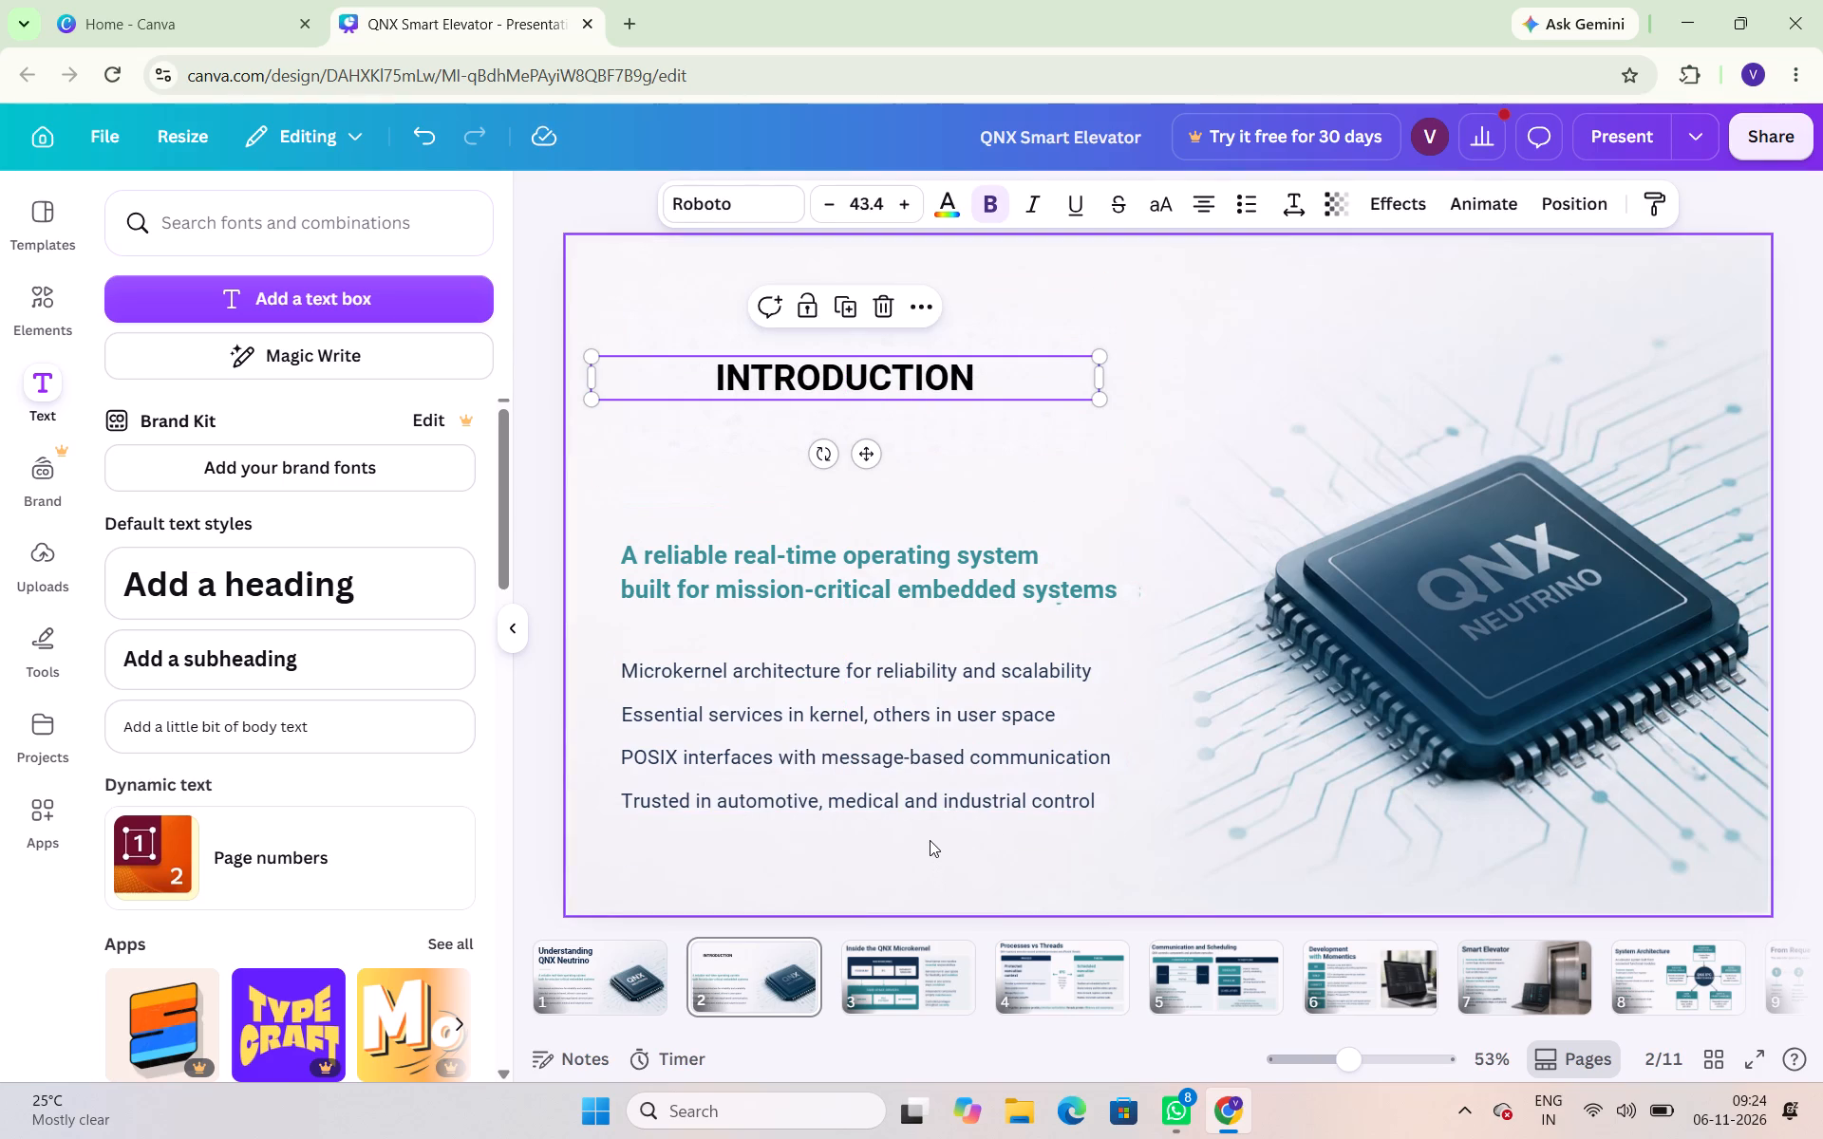
Move the teal subtitle and the four body lines together up to just below the INTRODUCTION heading.
{"action": "left_click_drag", "start_coordinate": [930, 840], "coordinate": [831, 535]}
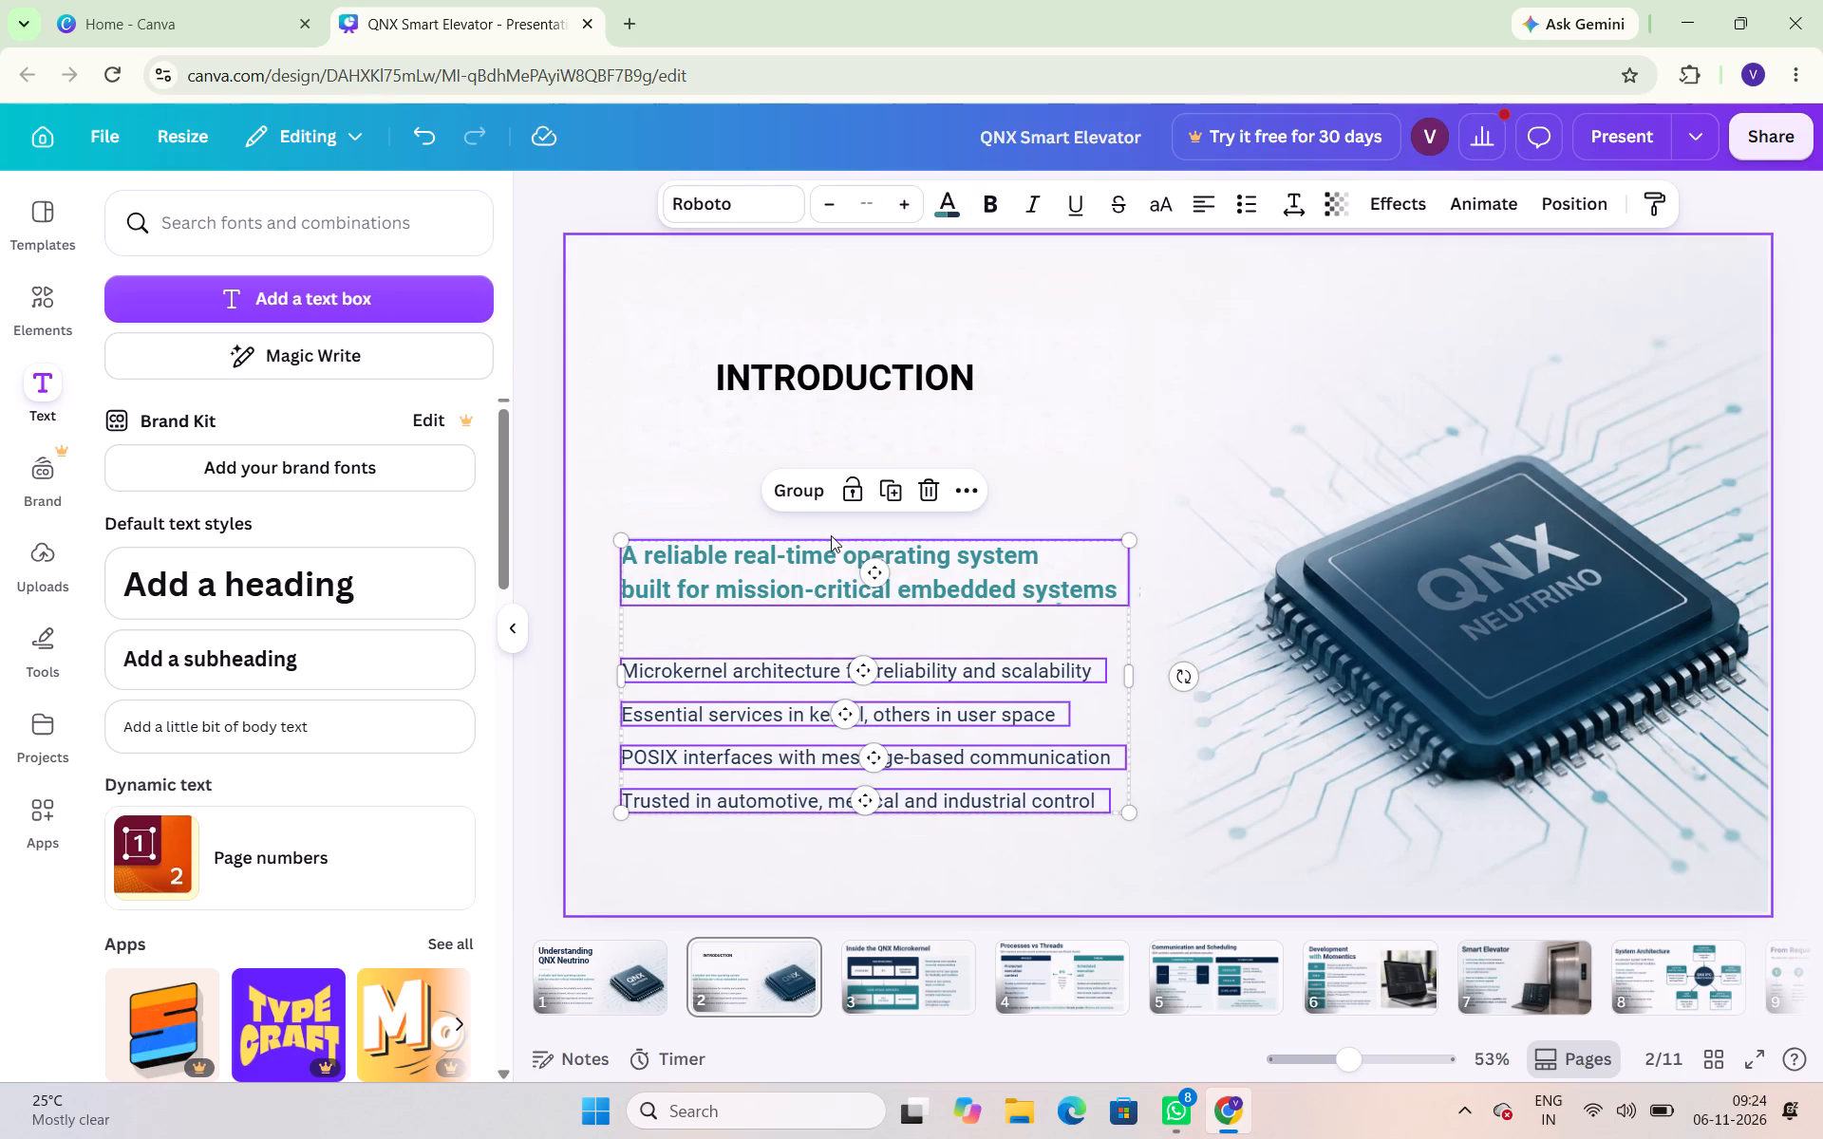
{"action": "left_click_drag", "start_coordinate": [780, 566], "coordinate": [776, 469]}
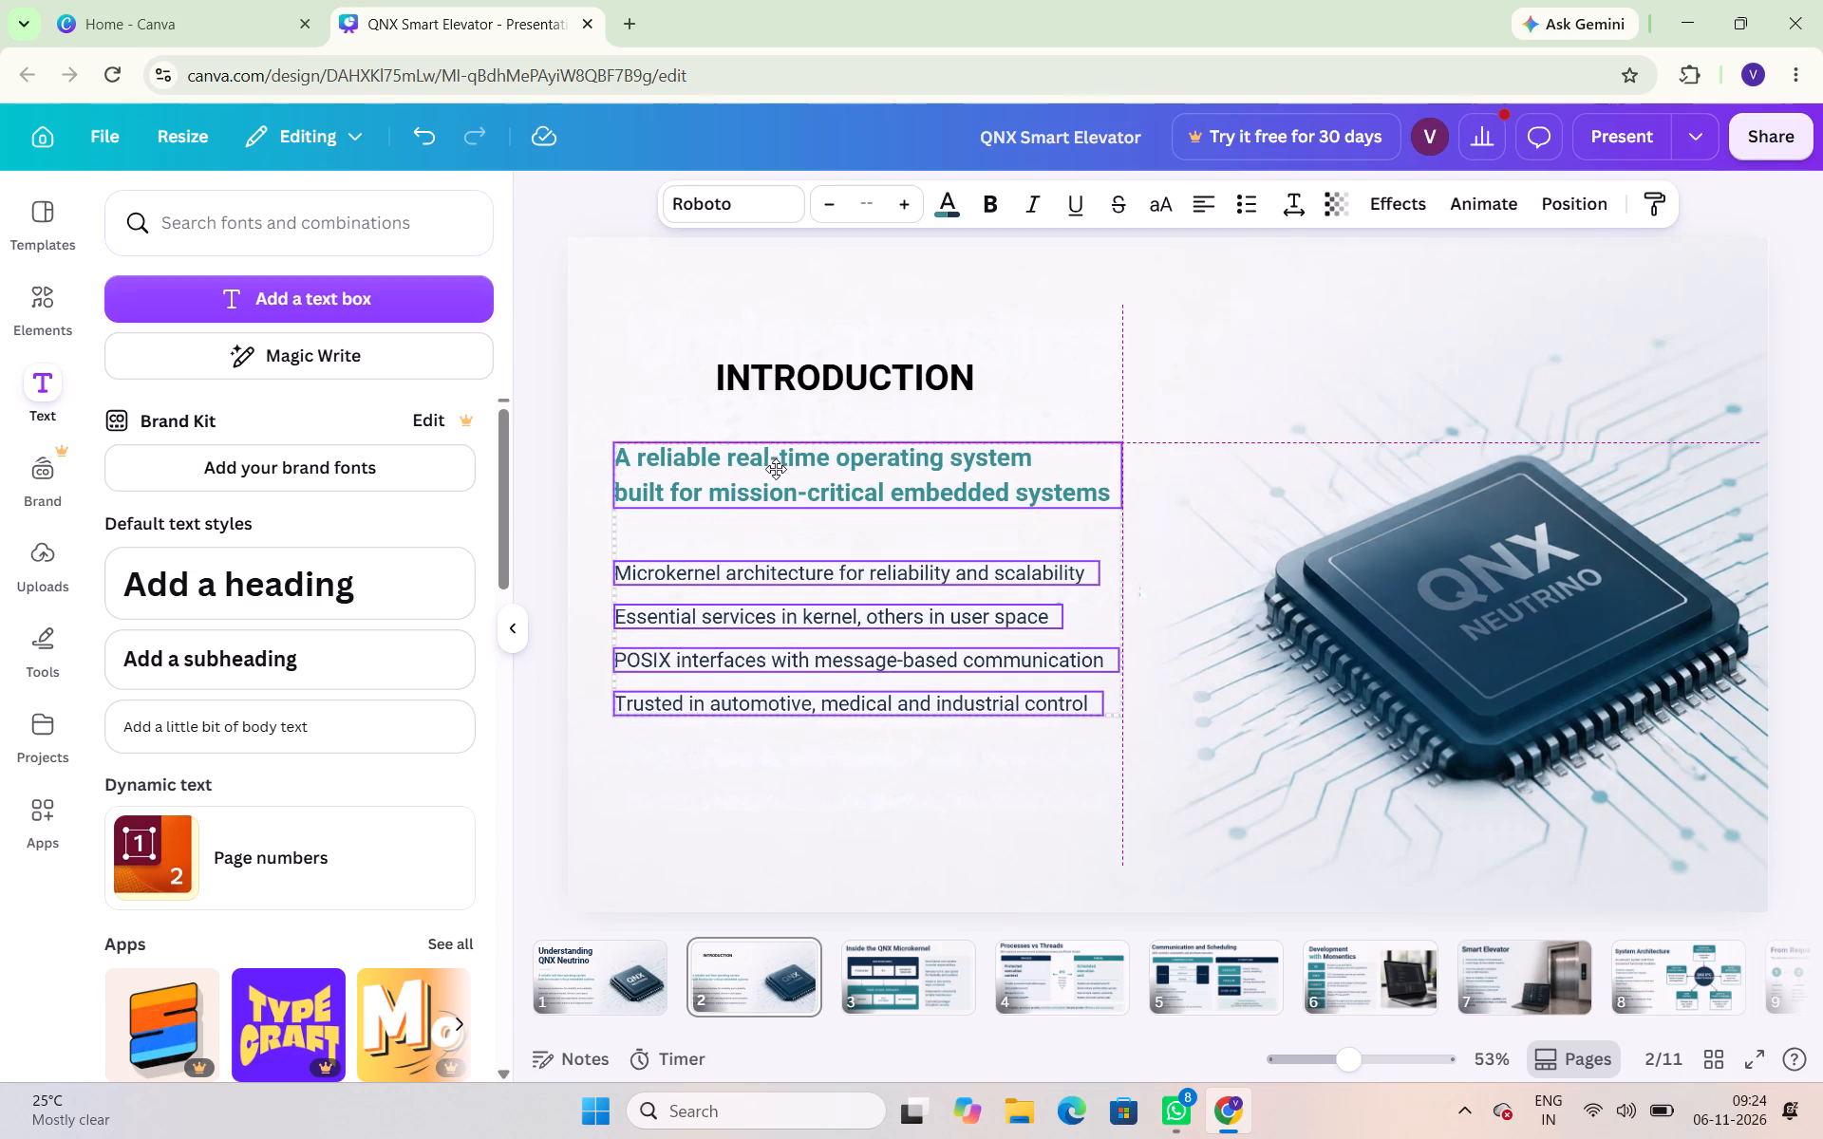
{"action": "left_click_drag", "start_coordinate": [776, 469], "coordinate": [780, 469]}
Enlarge the INTRODUCTION heading to font size 57.4 and shift it slightly up, away from the subtitle.
{"action": "left_click", "coordinate": [731, 374]}
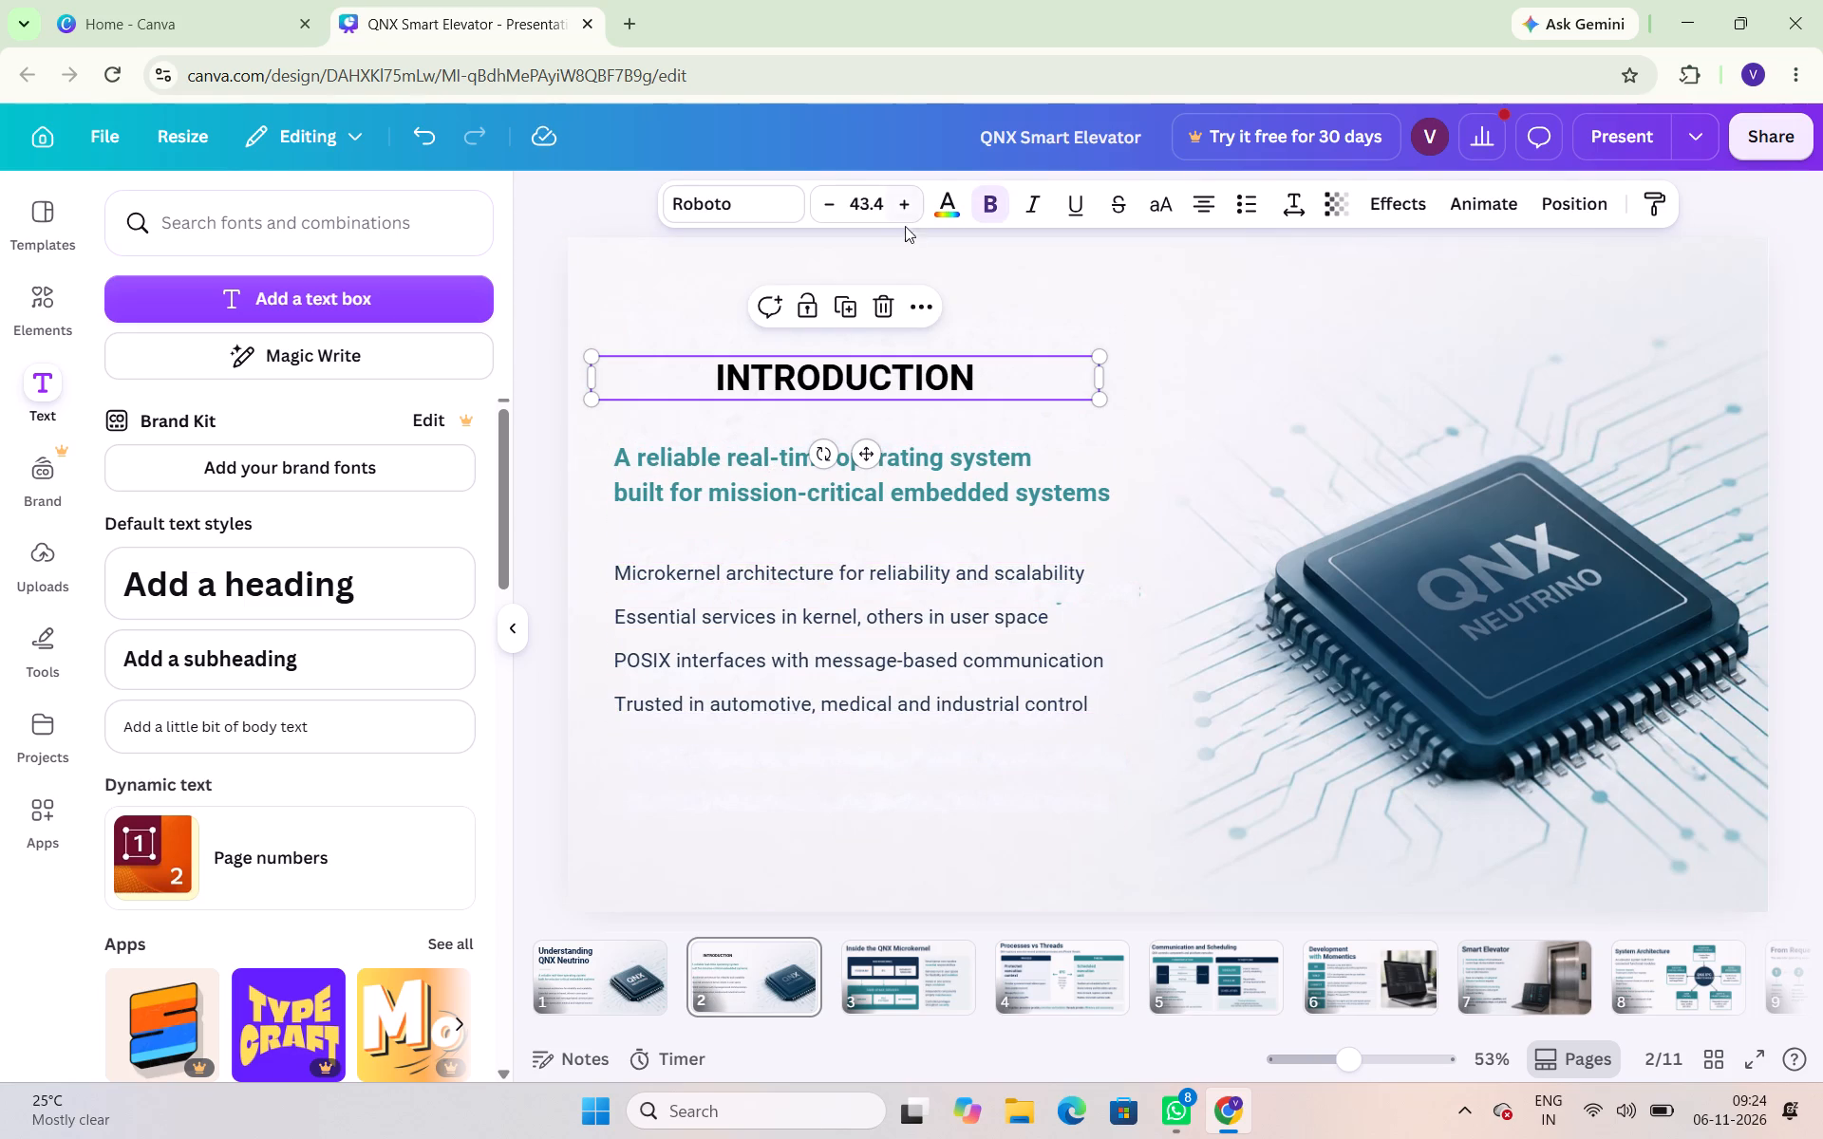
{"action": "triple_click", "coordinate": [899, 202]}
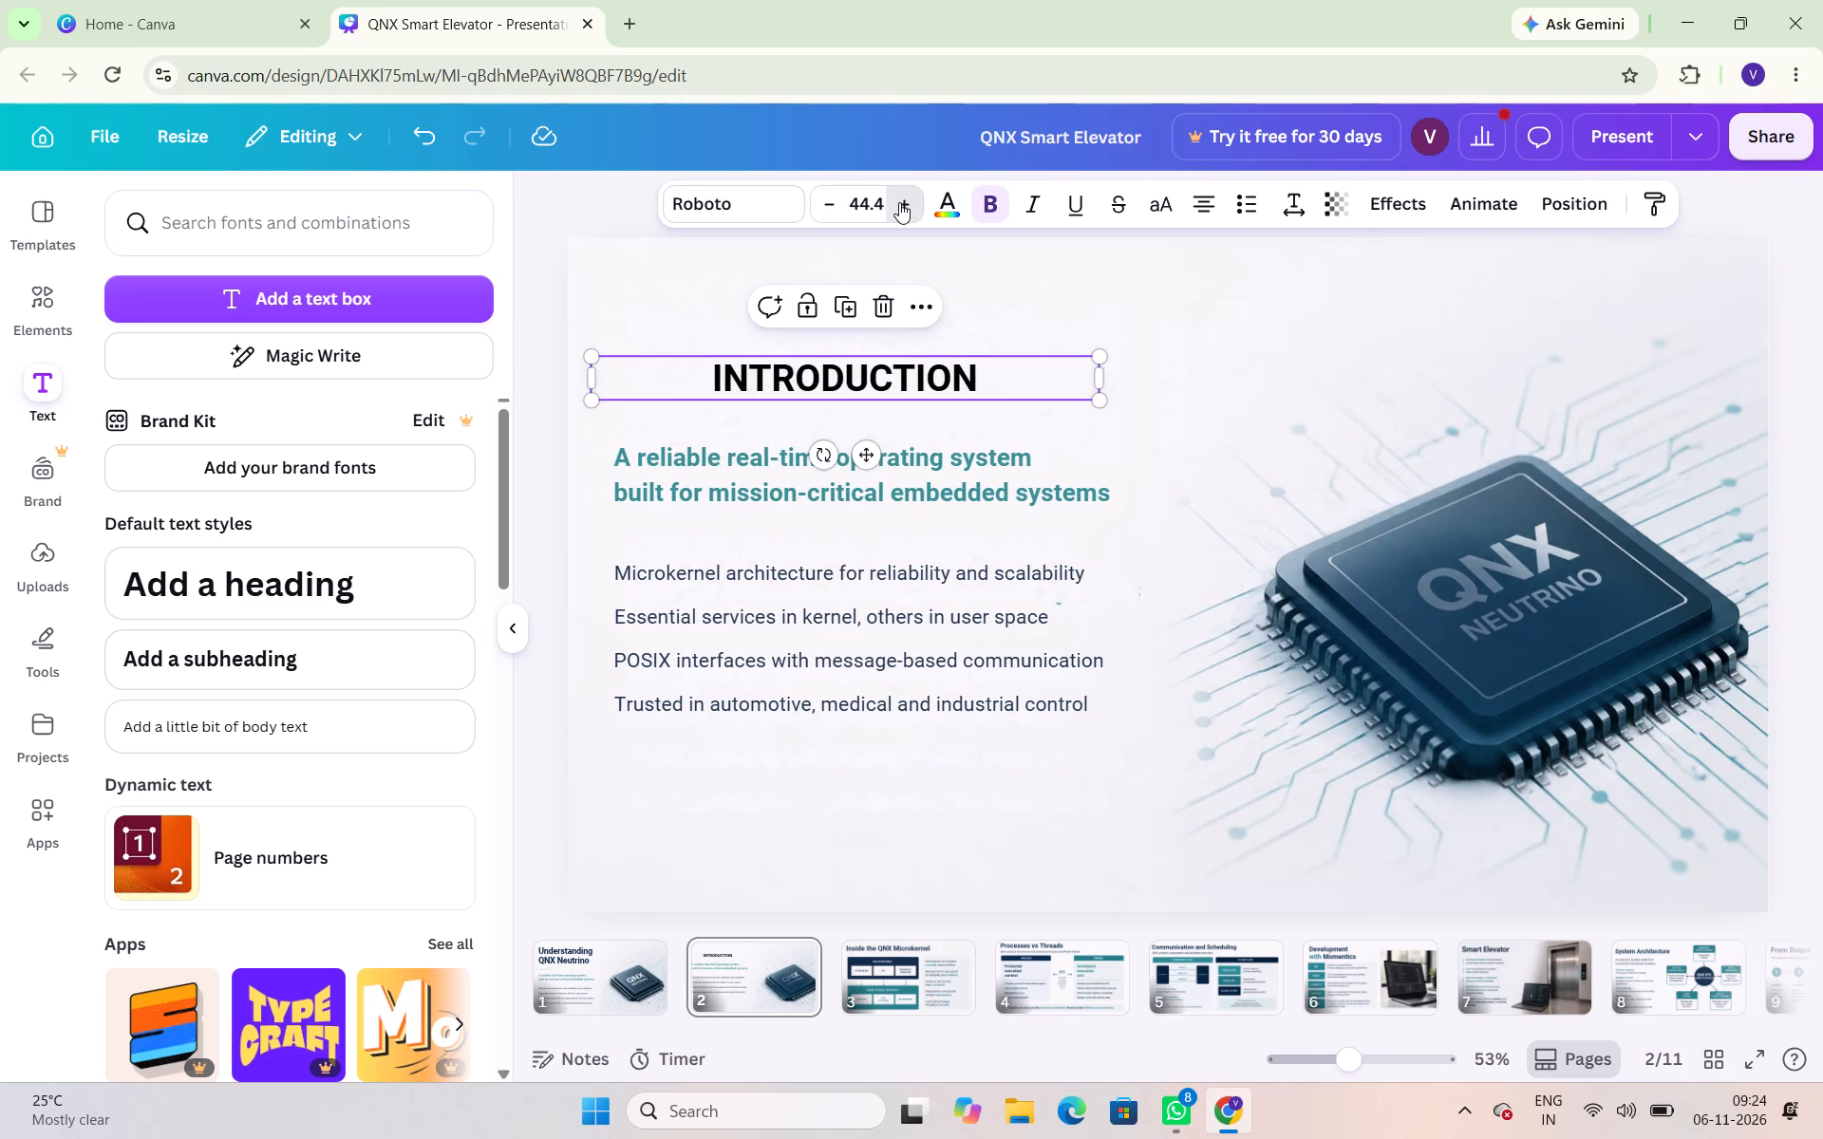
{"action": "triple_click", "coordinate": [899, 202]}
{"action": "triple_click", "coordinate": [899, 202]}
{"action": "triple_click", "coordinate": [899, 202]}
{"action": "double_click", "coordinate": [899, 202]}
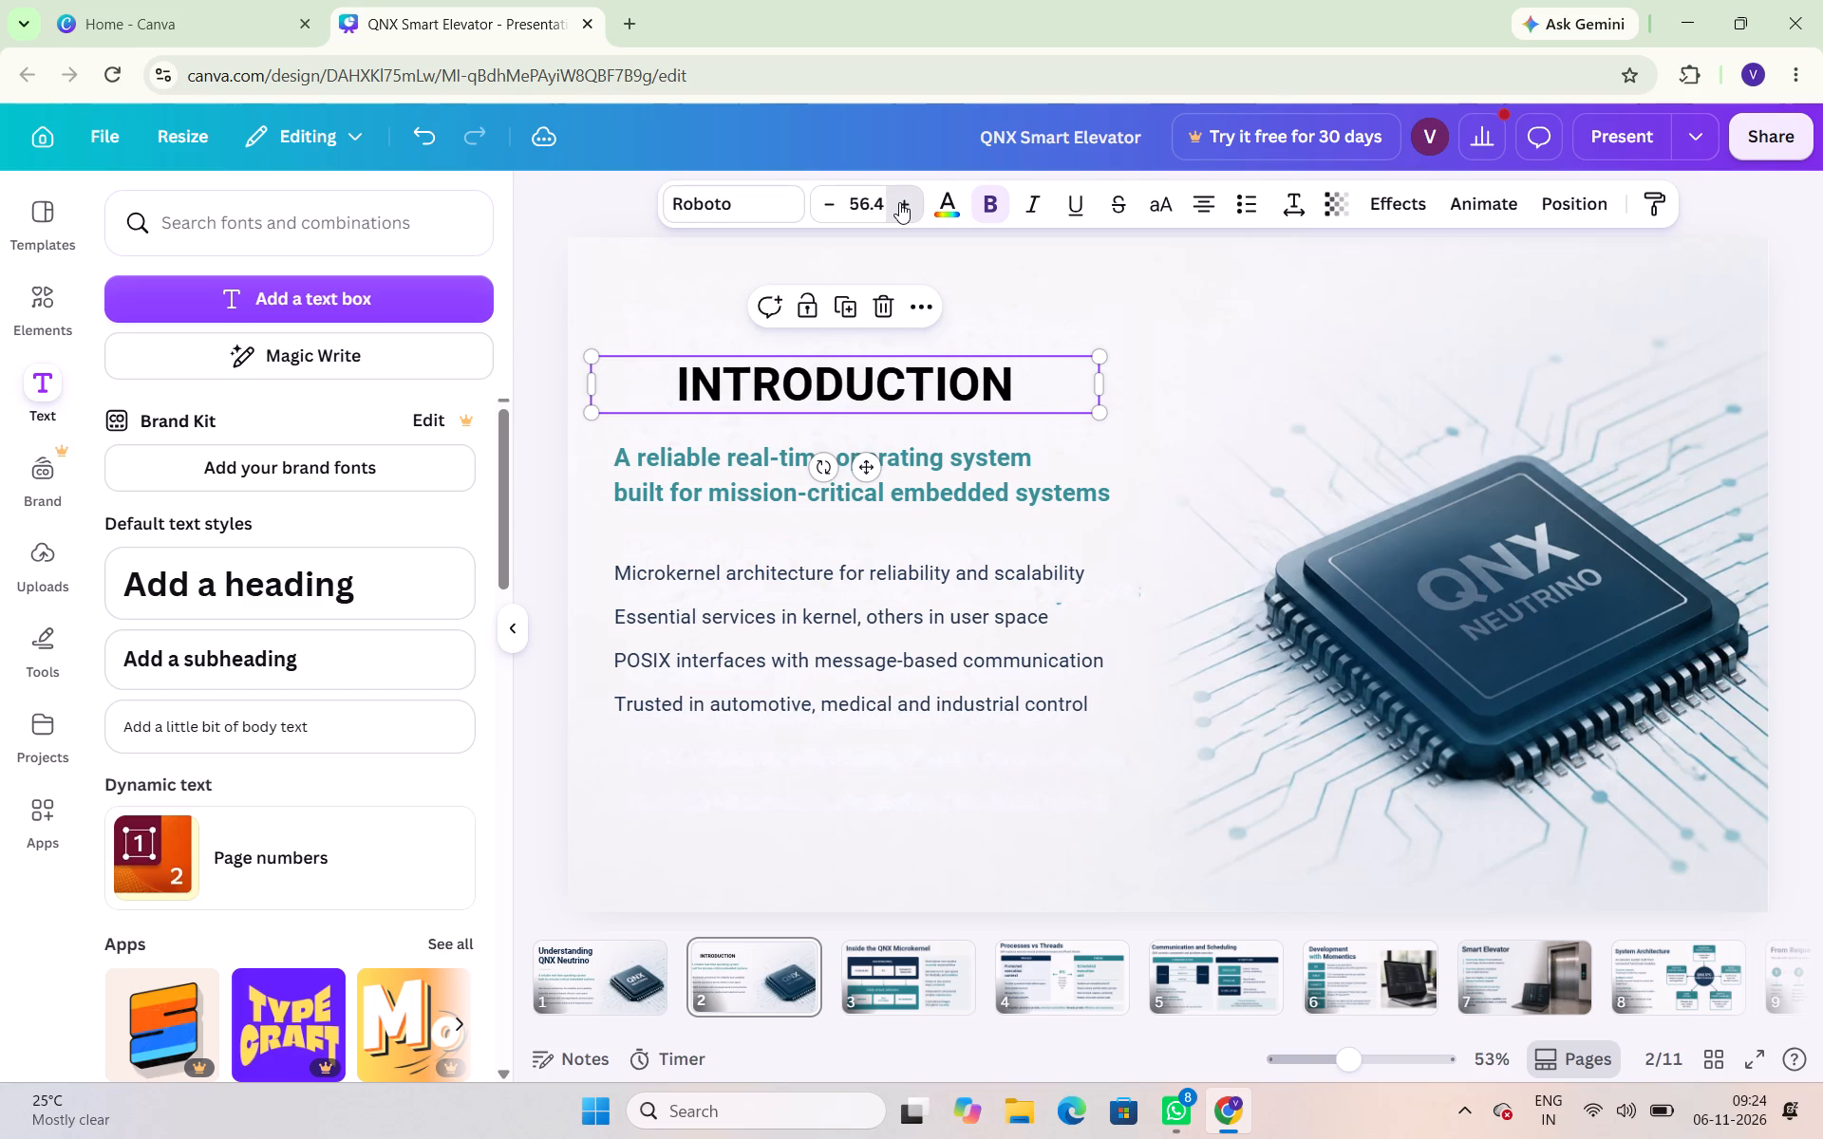
{"action": "left_click_drag", "start_coordinate": [899, 202], "coordinate": [928, 386]}
{"action": "left_click_drag", "start_coordinate": [928, 386], "coordinate": [927, 357]}
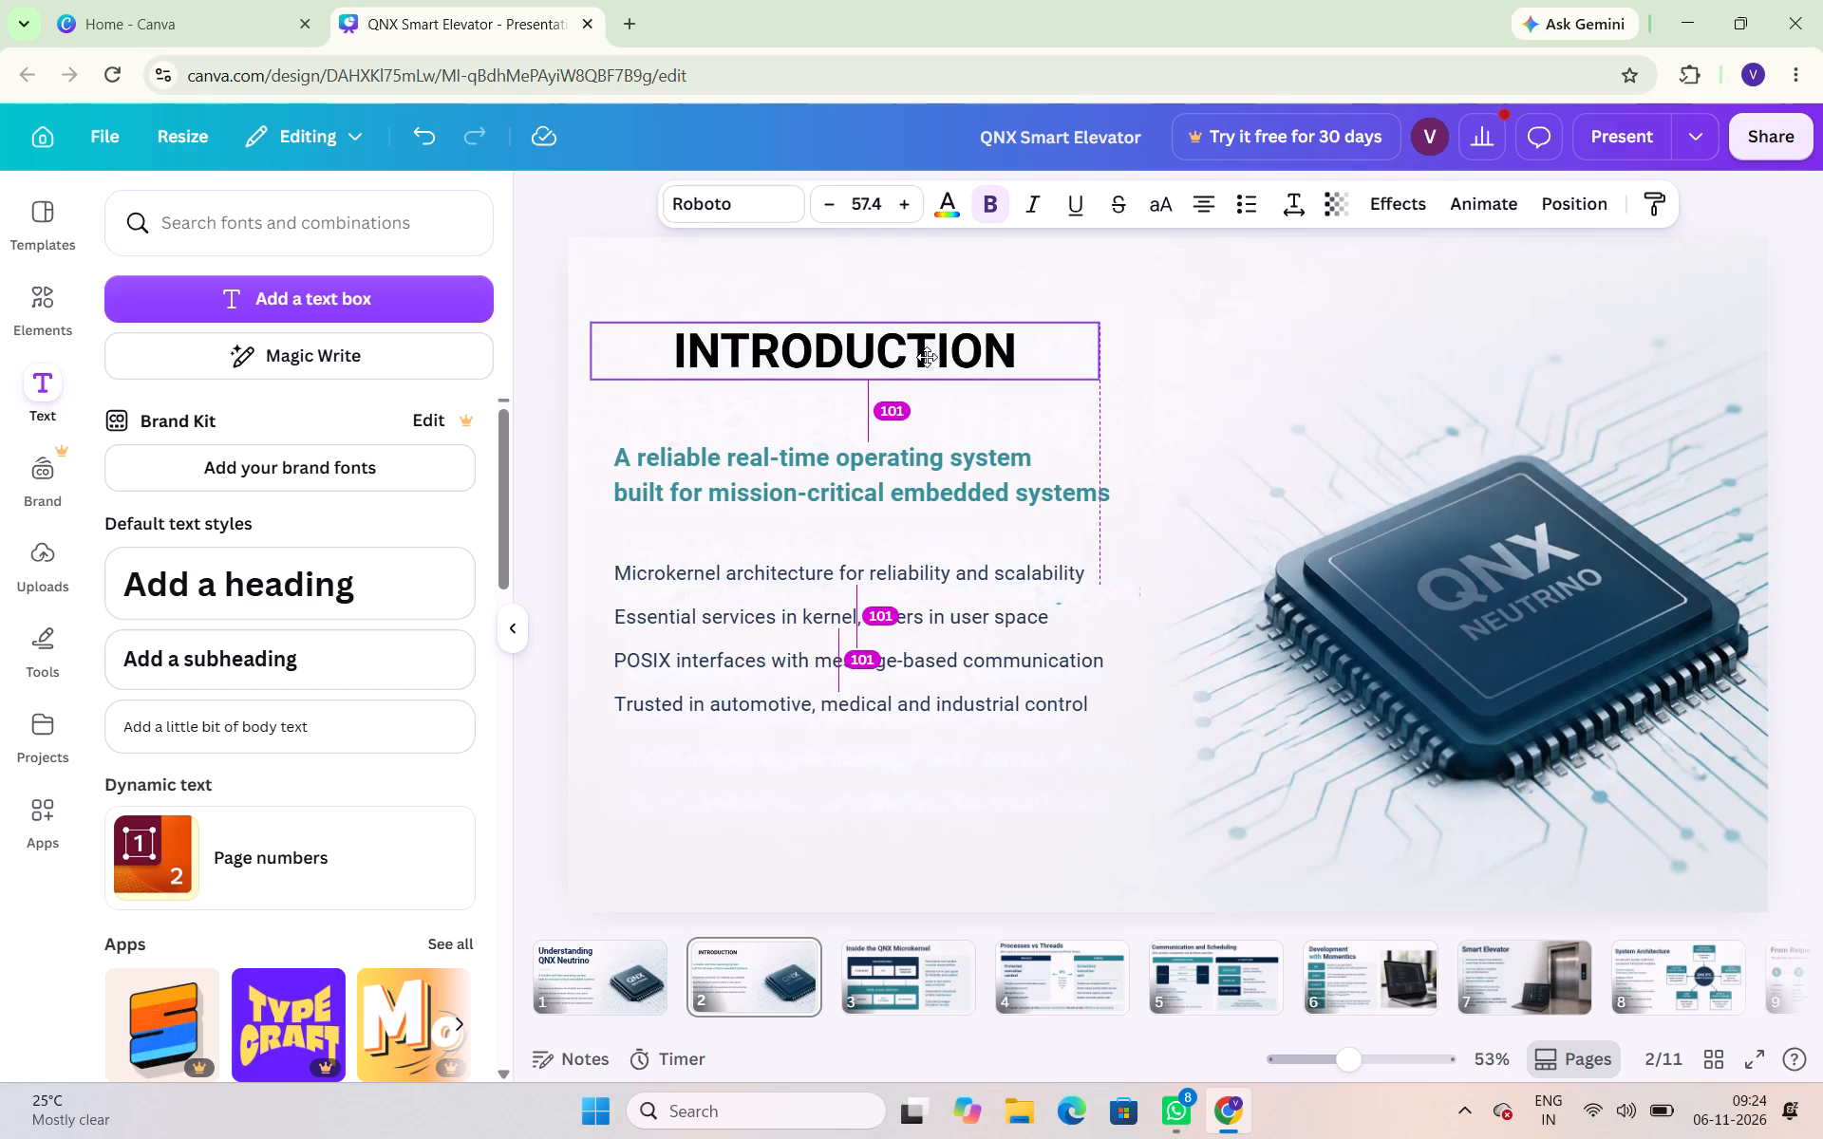
{"action": "left_click_drag", "start_coordinate": [927, 357], "coordinate": [926, 363]}
{"action": "left_click", "coordinate": [524, 511]}
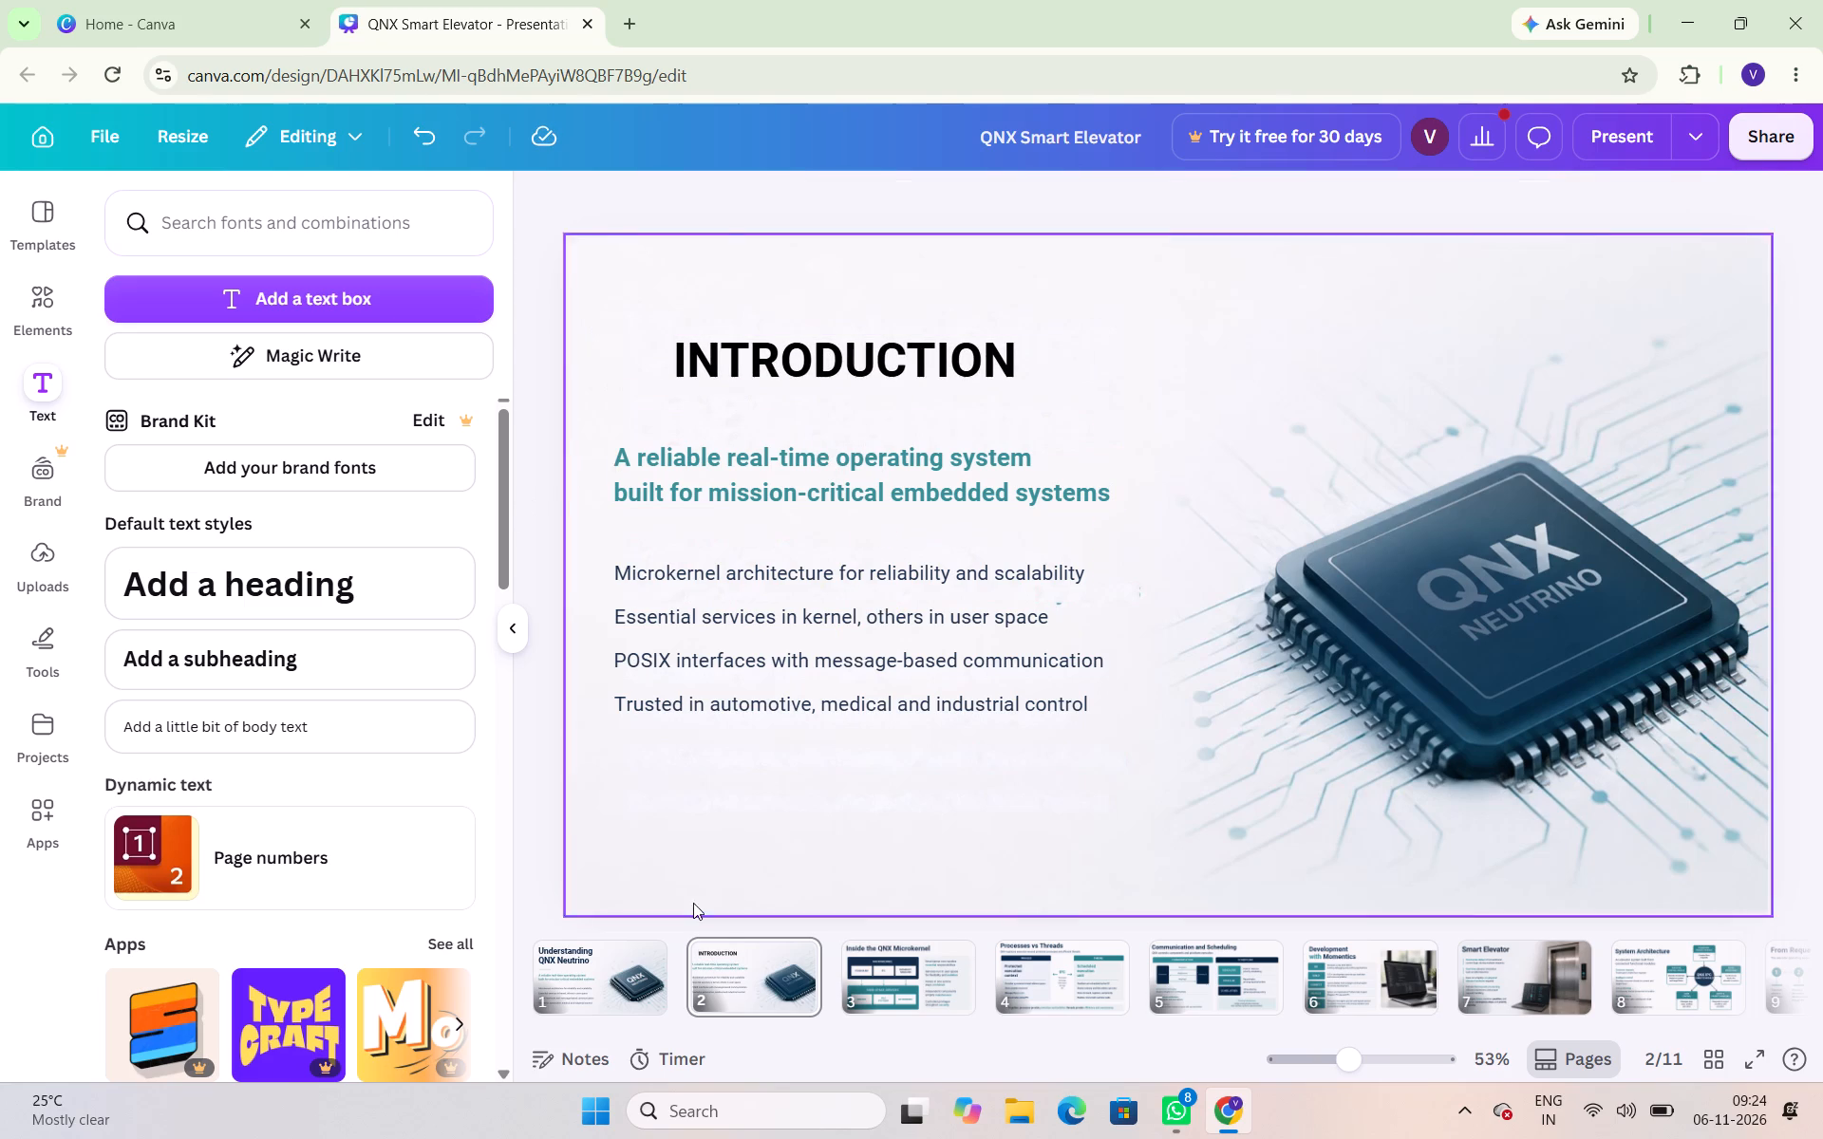
Delete the teal subtitle and the four body text lines from page 1.
{"action": "left_click", "coordinate": [600, 980]}
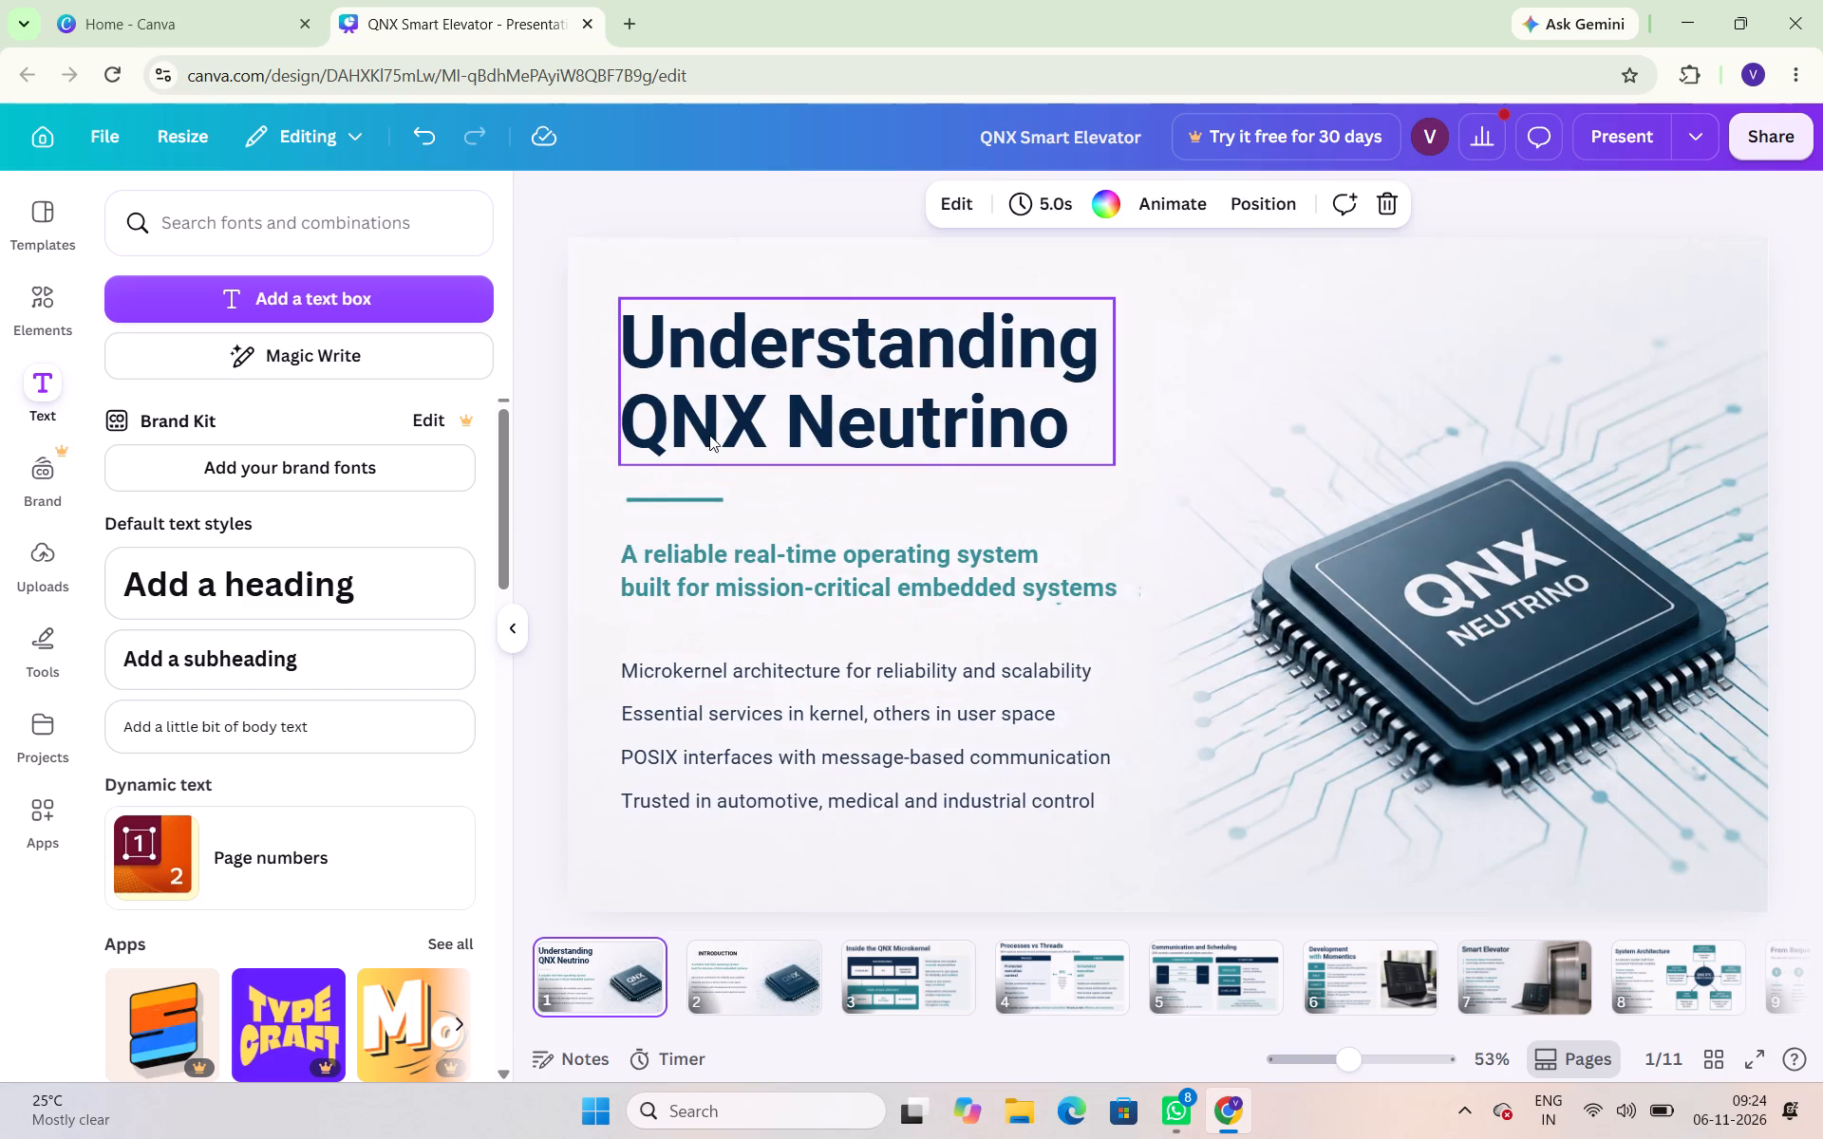
{"action": "left_click_drag", "start_coordinate": [890, 848], "coordinate": [708, 593]}
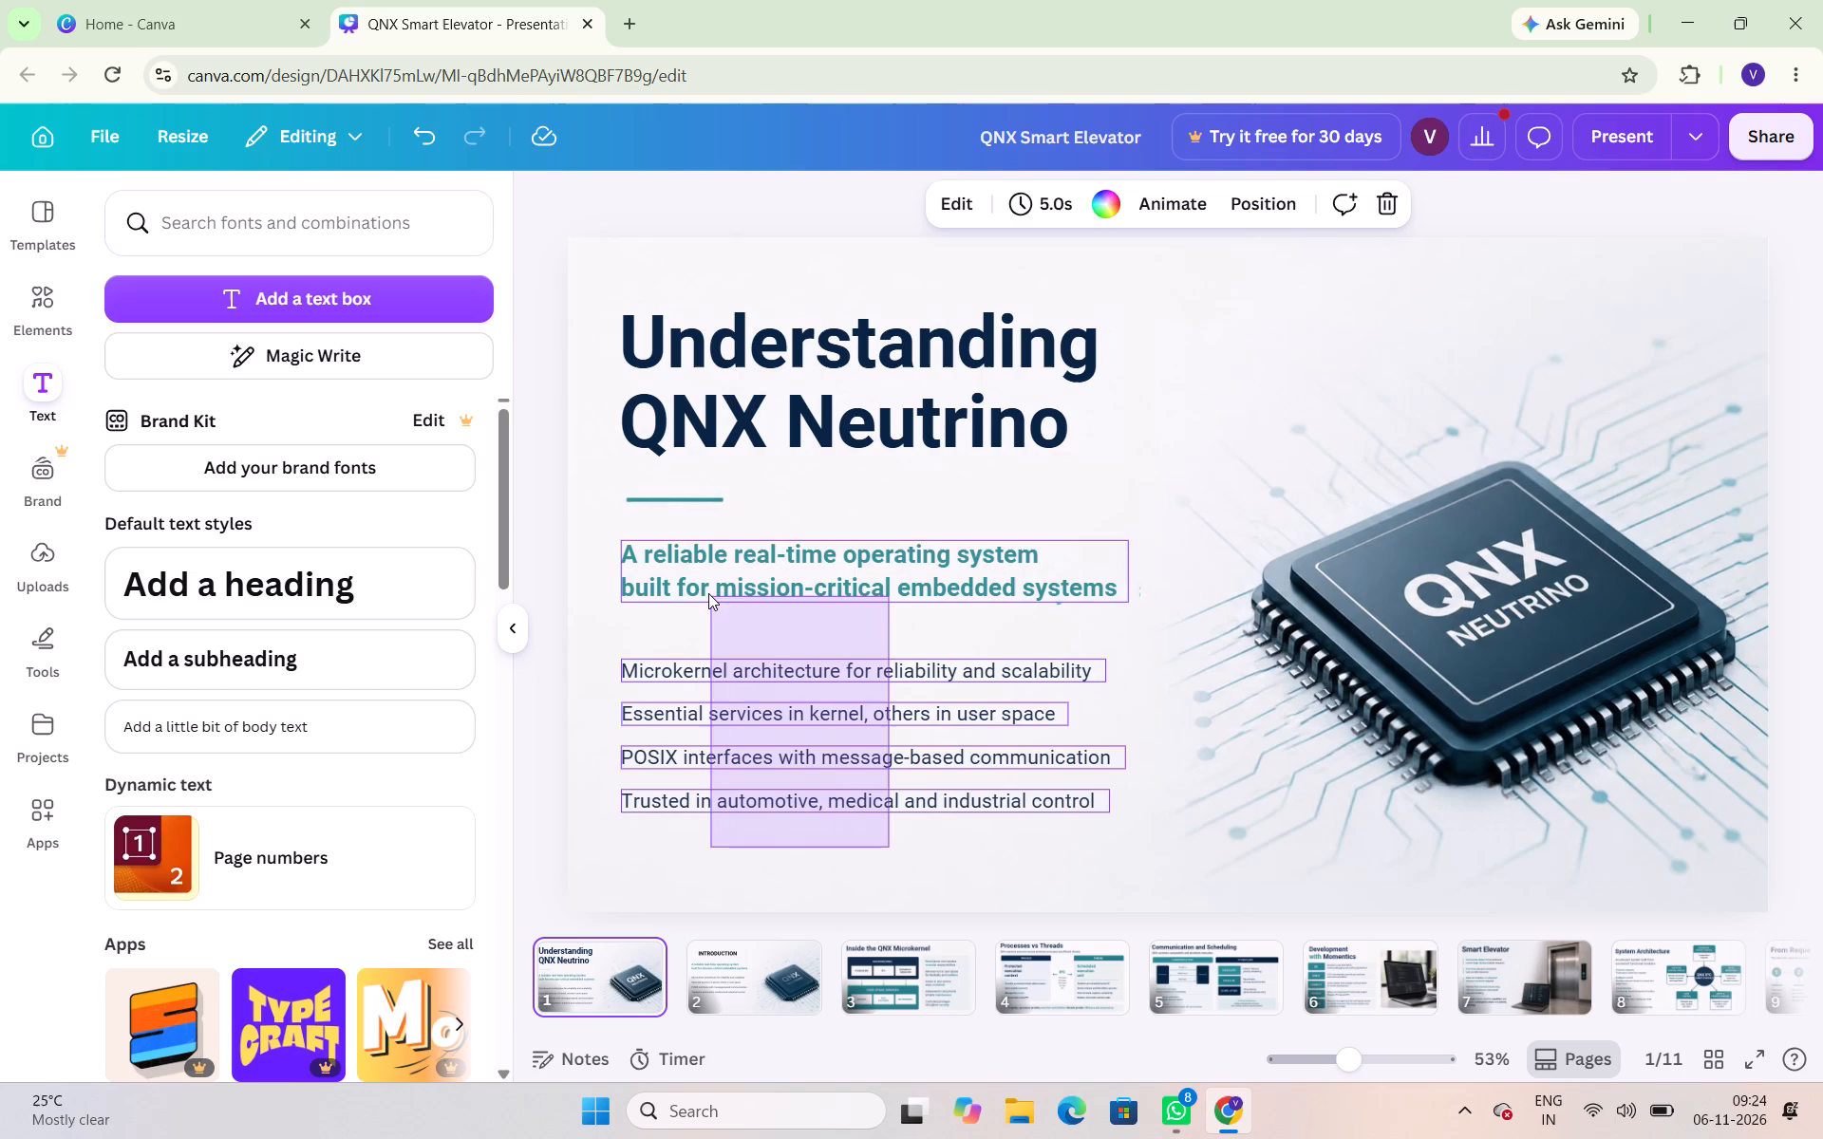
{"action": "left_click_drag", "start_coordinate": [708, 593], "coordinate": [691, 563]}
{"action": "key", "text": "BackSpace"}
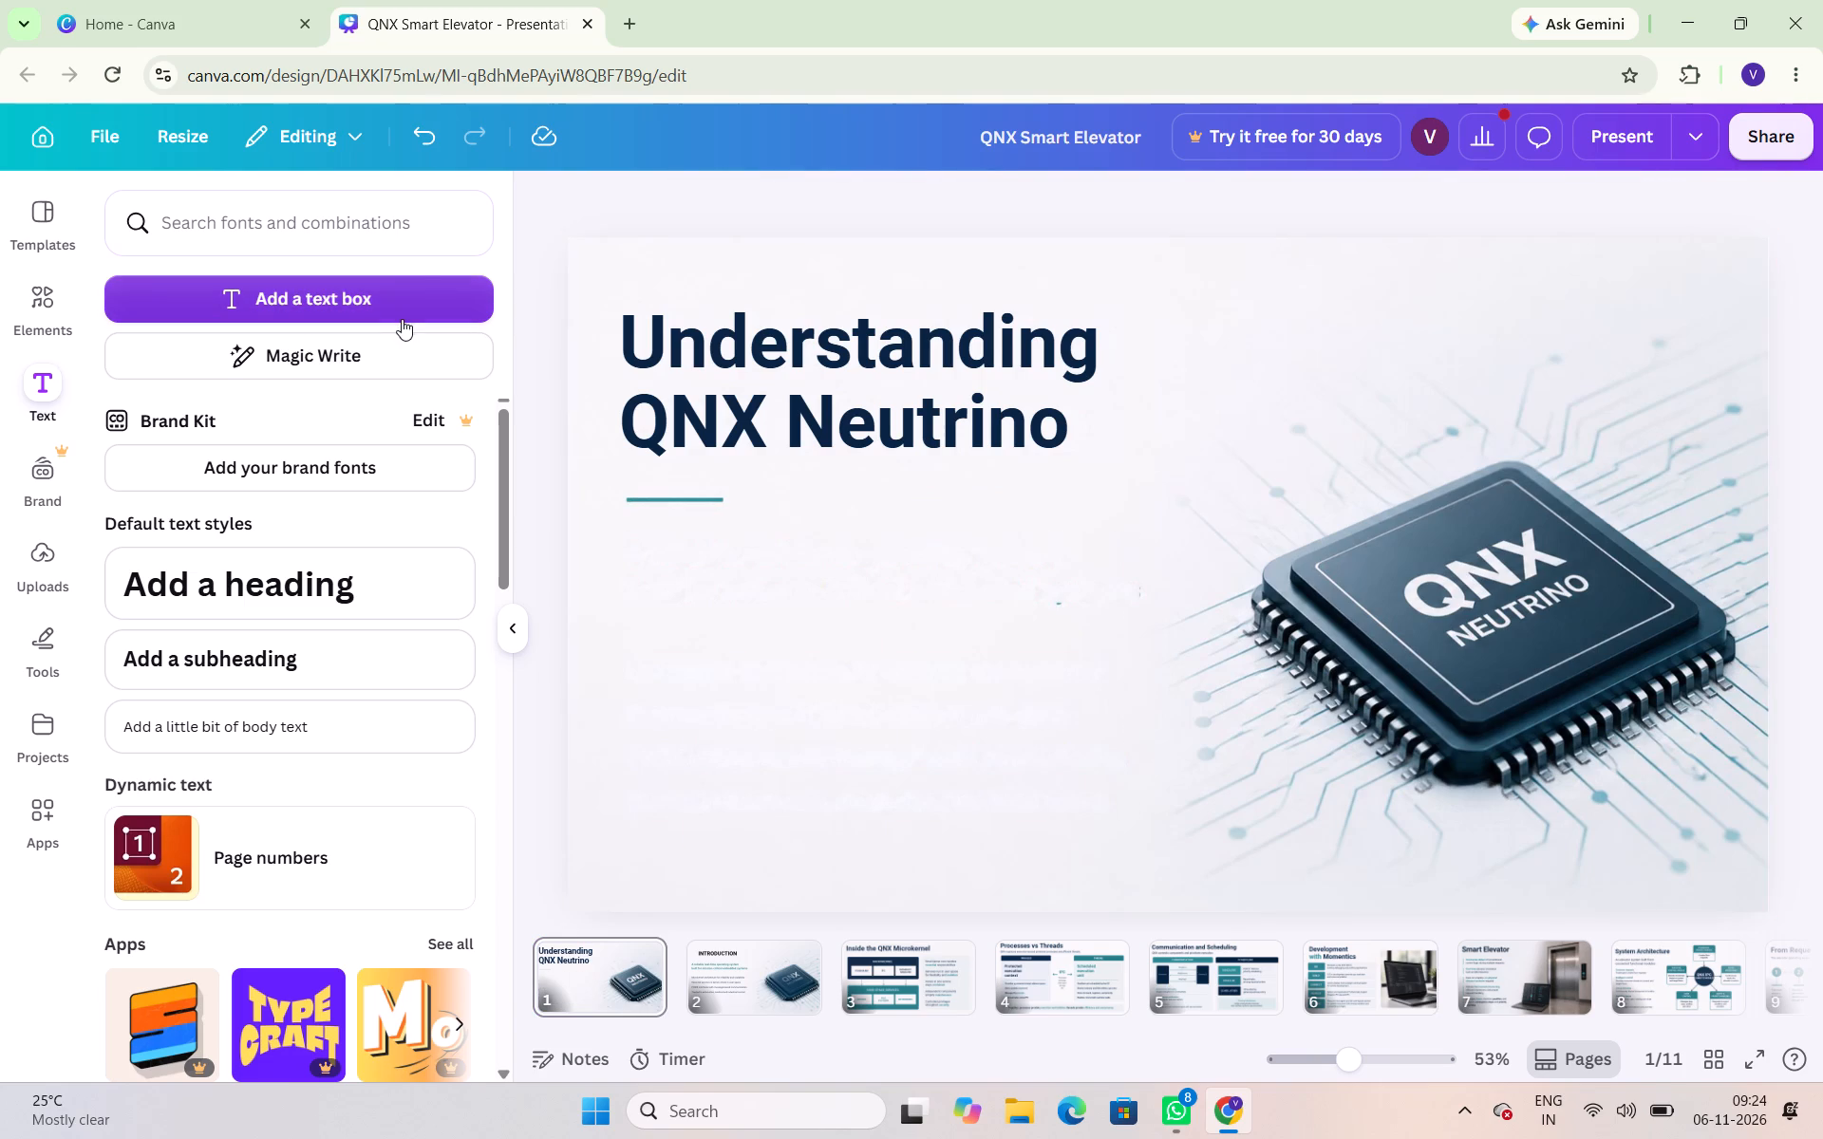
Add a text box to page 1 with a first line reading "Name :" followed by the presenter's name.
{"action": "left_click", "coordinate": [417, 281]}
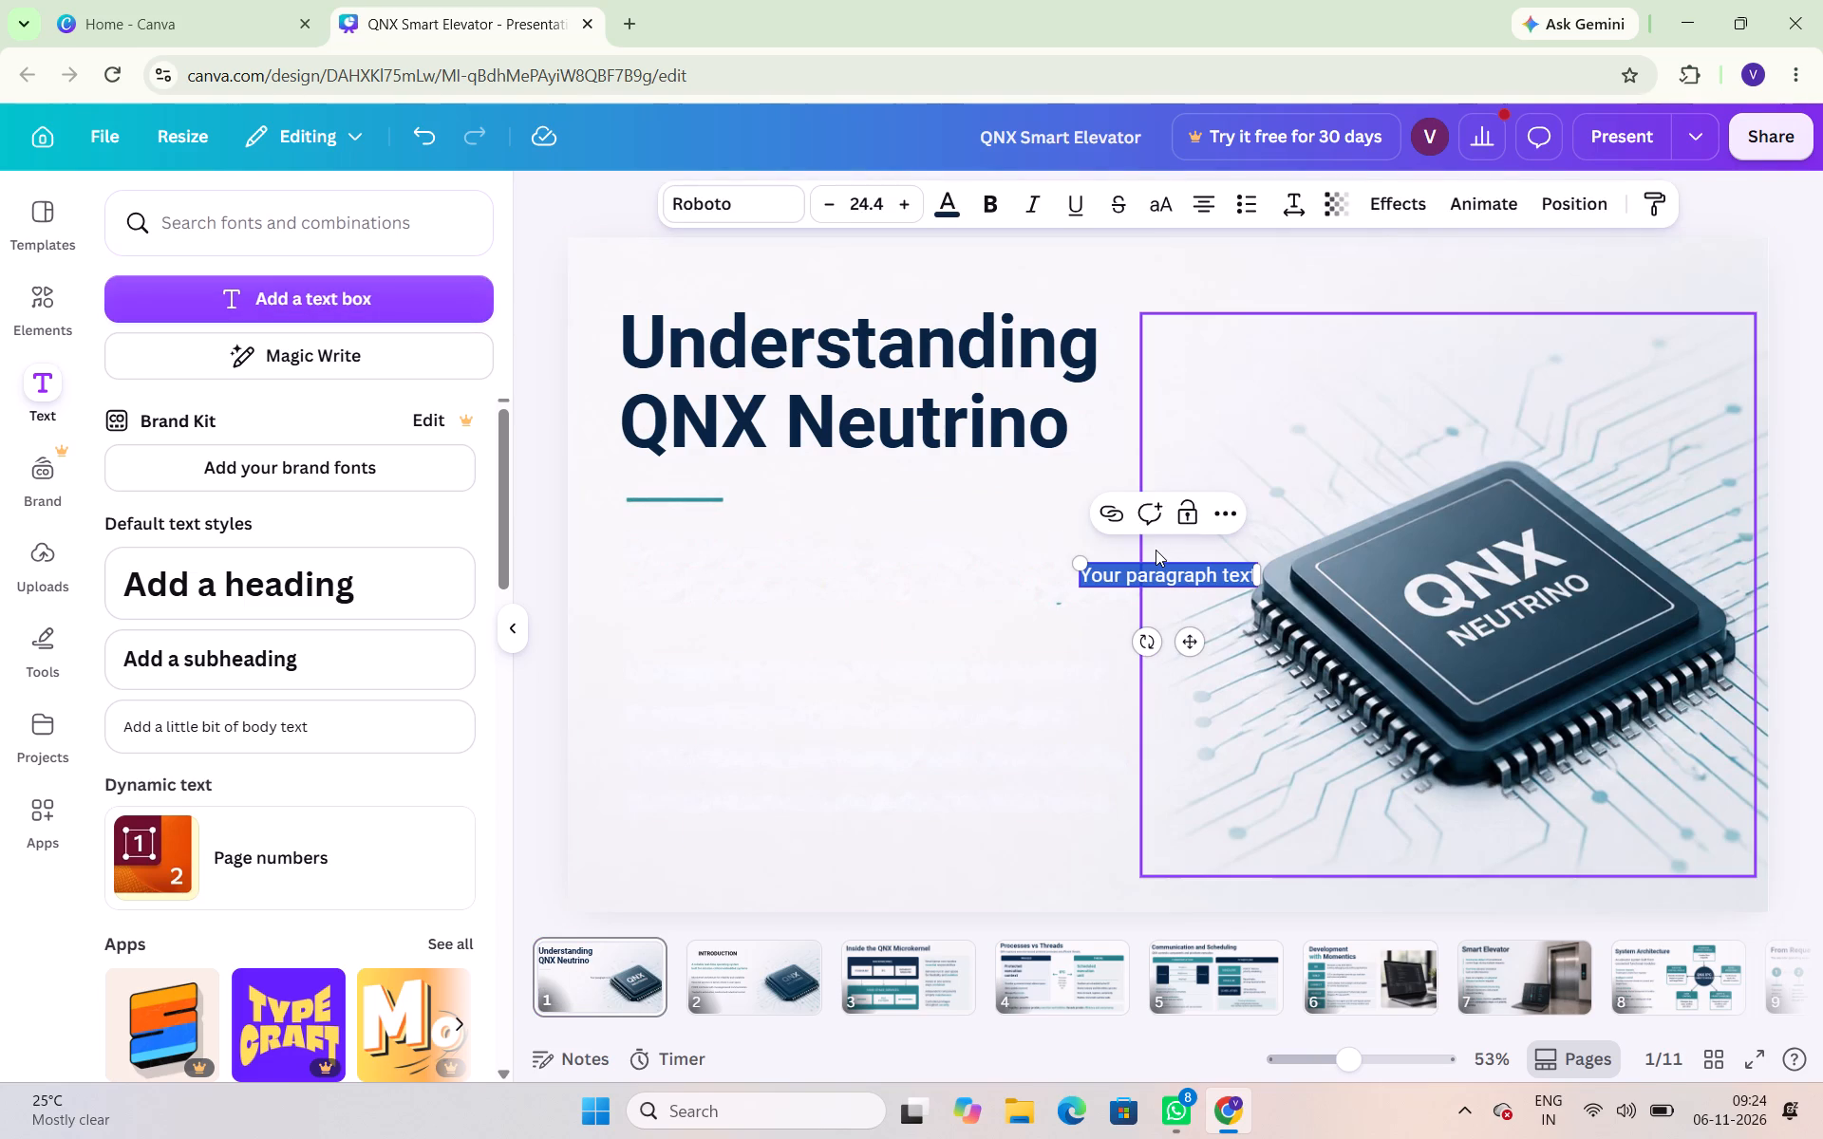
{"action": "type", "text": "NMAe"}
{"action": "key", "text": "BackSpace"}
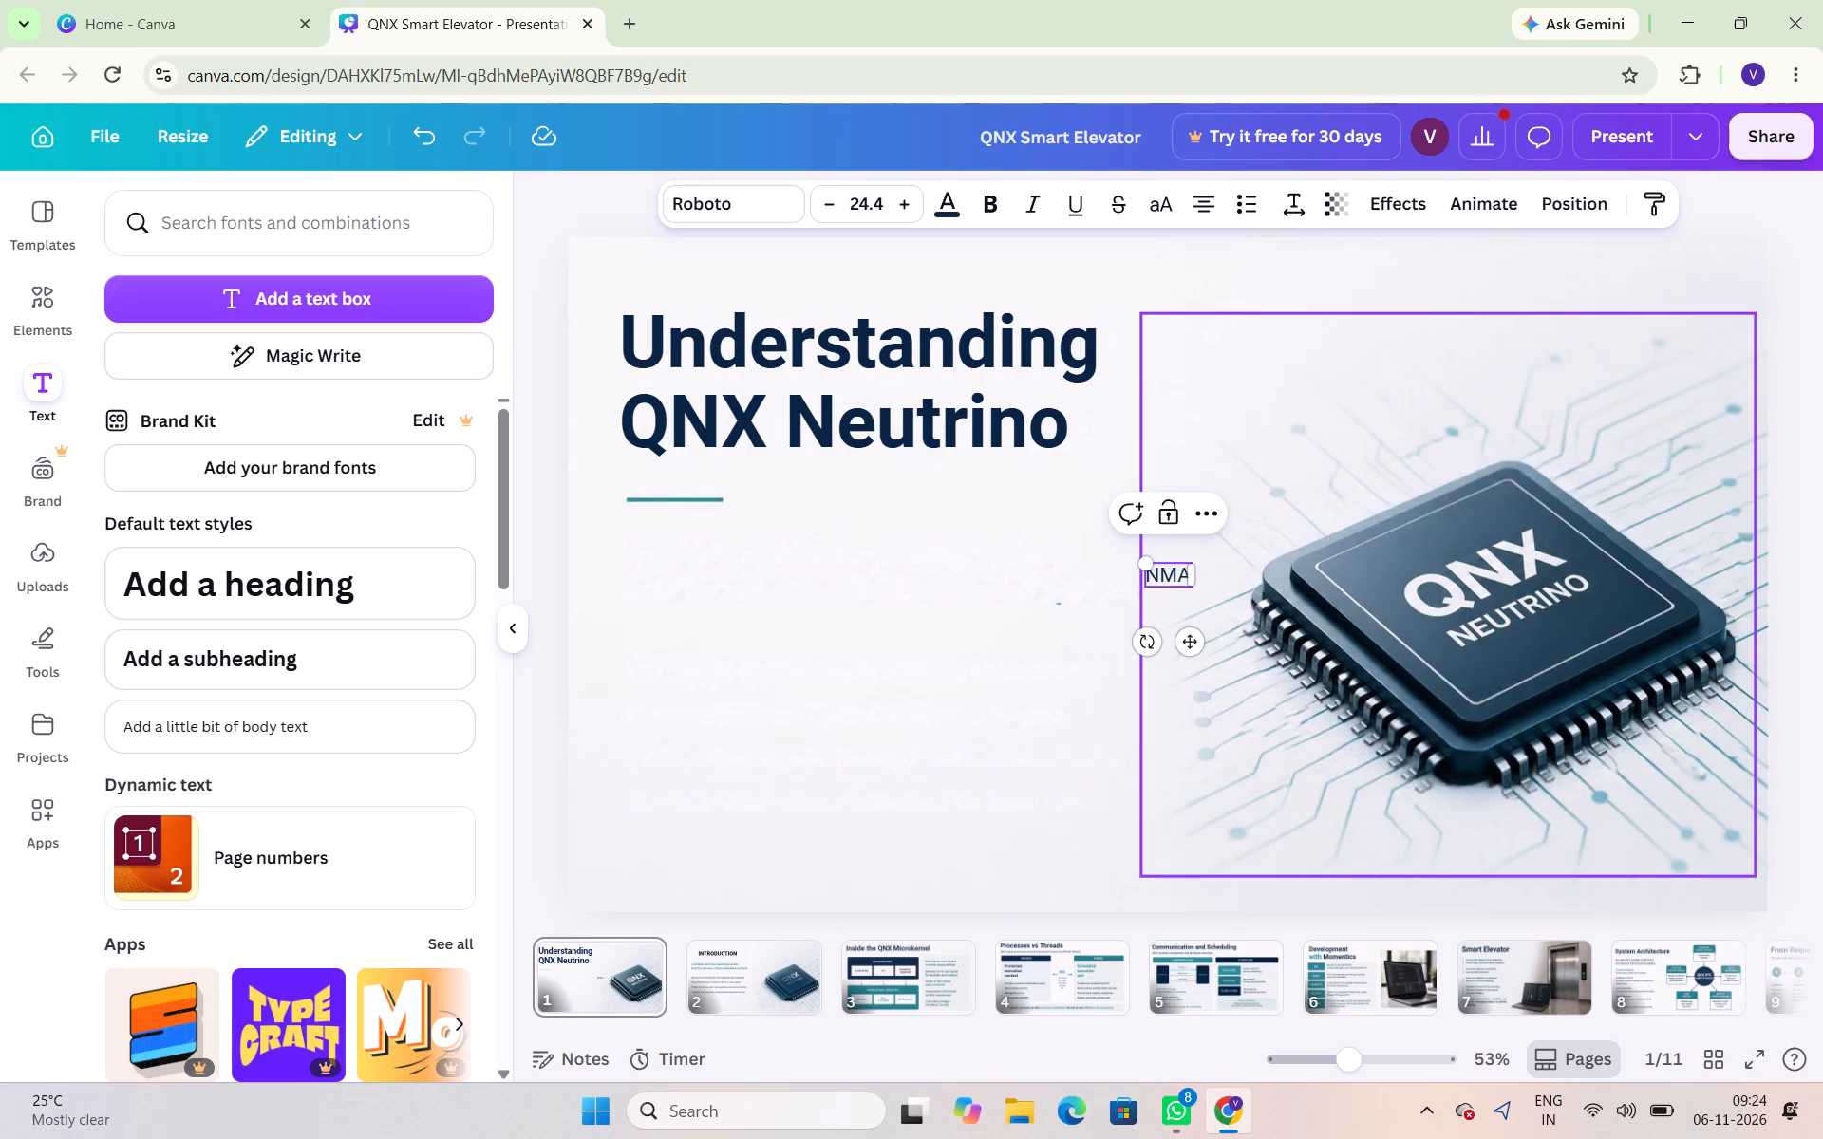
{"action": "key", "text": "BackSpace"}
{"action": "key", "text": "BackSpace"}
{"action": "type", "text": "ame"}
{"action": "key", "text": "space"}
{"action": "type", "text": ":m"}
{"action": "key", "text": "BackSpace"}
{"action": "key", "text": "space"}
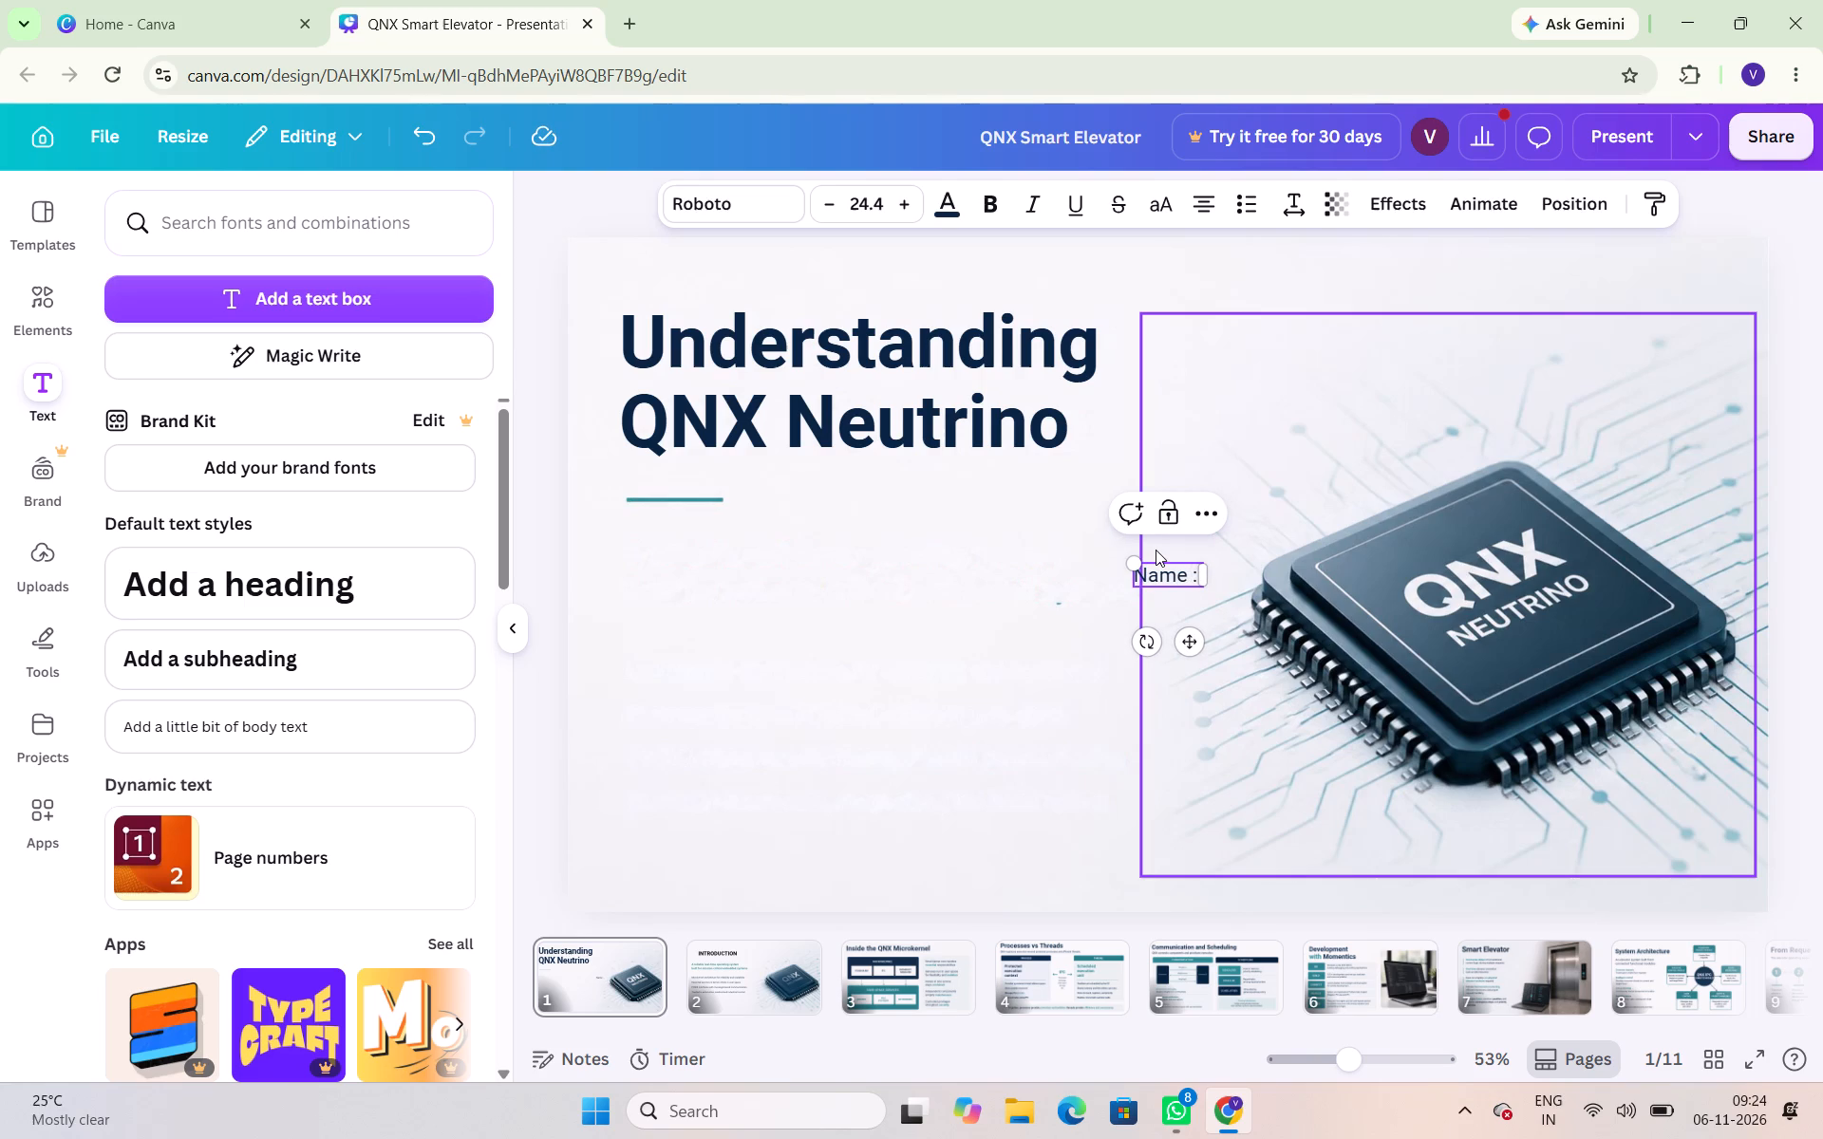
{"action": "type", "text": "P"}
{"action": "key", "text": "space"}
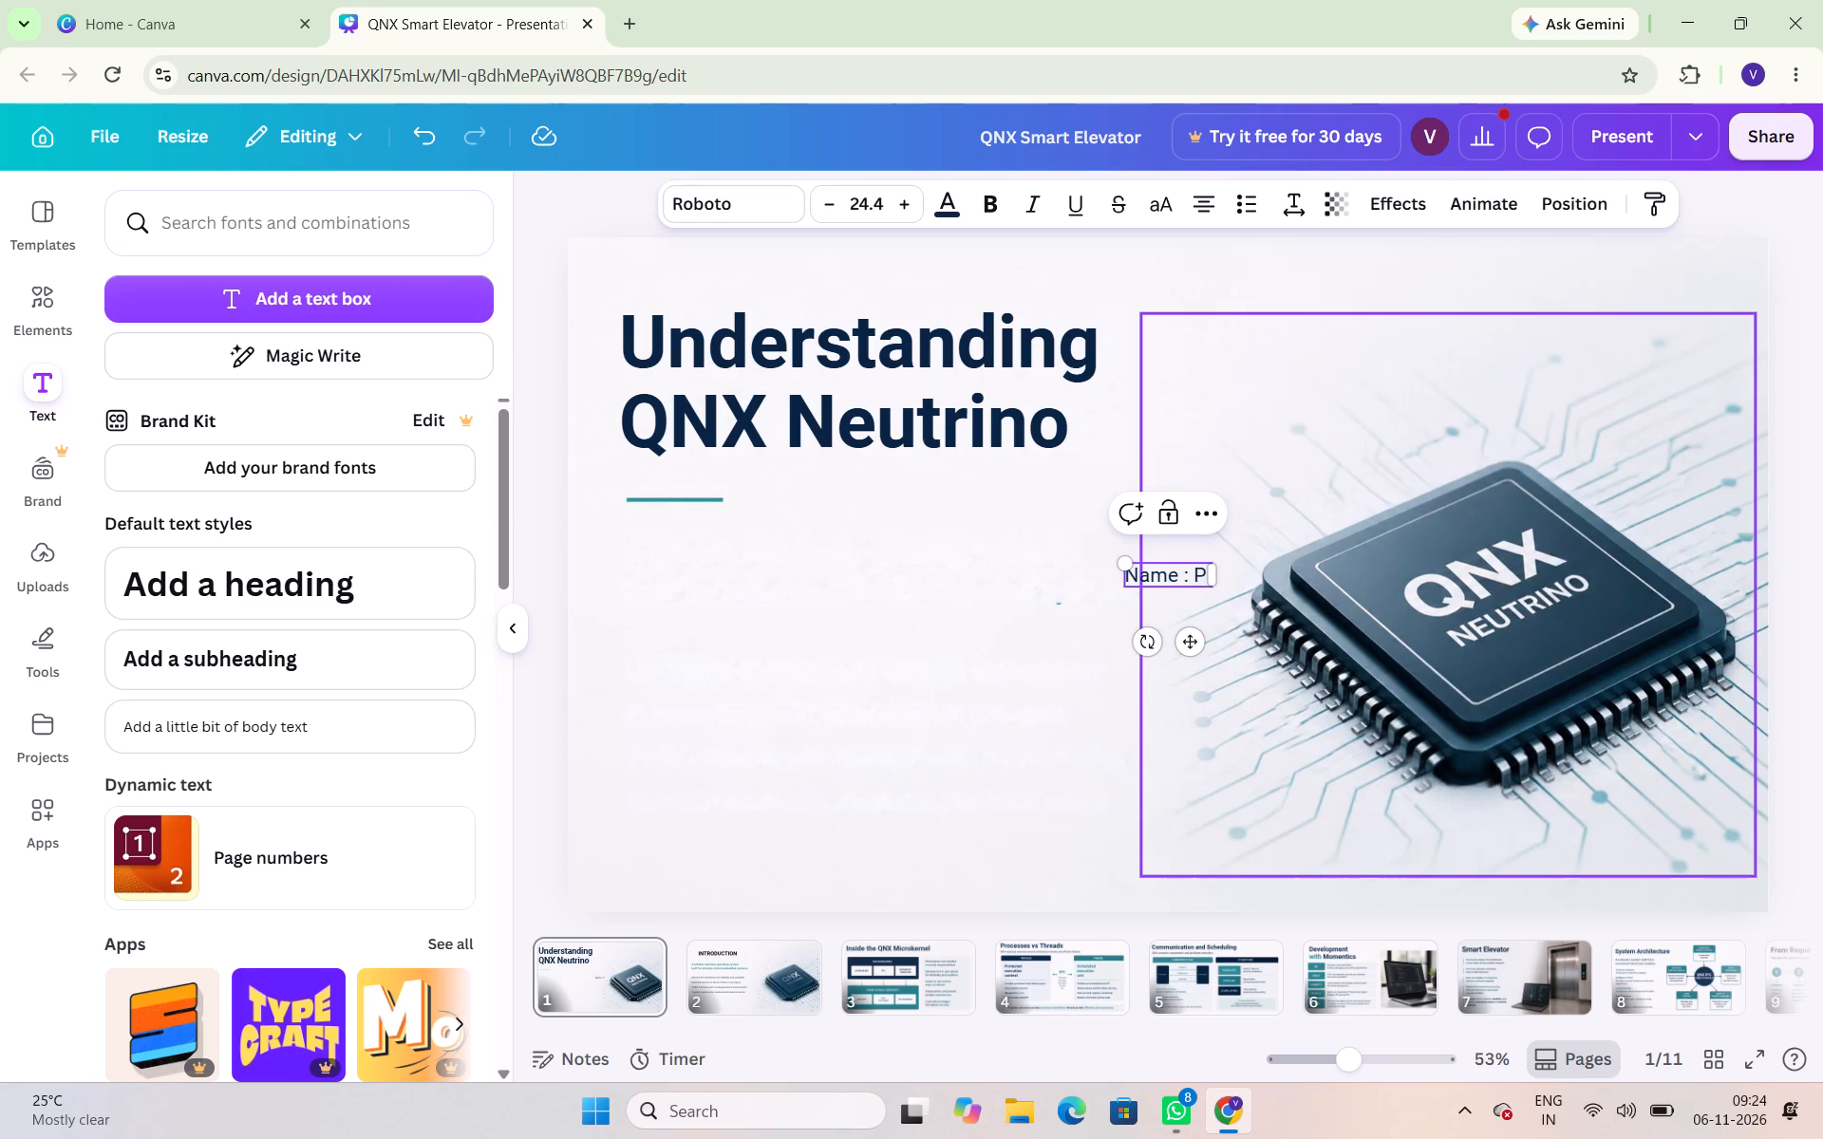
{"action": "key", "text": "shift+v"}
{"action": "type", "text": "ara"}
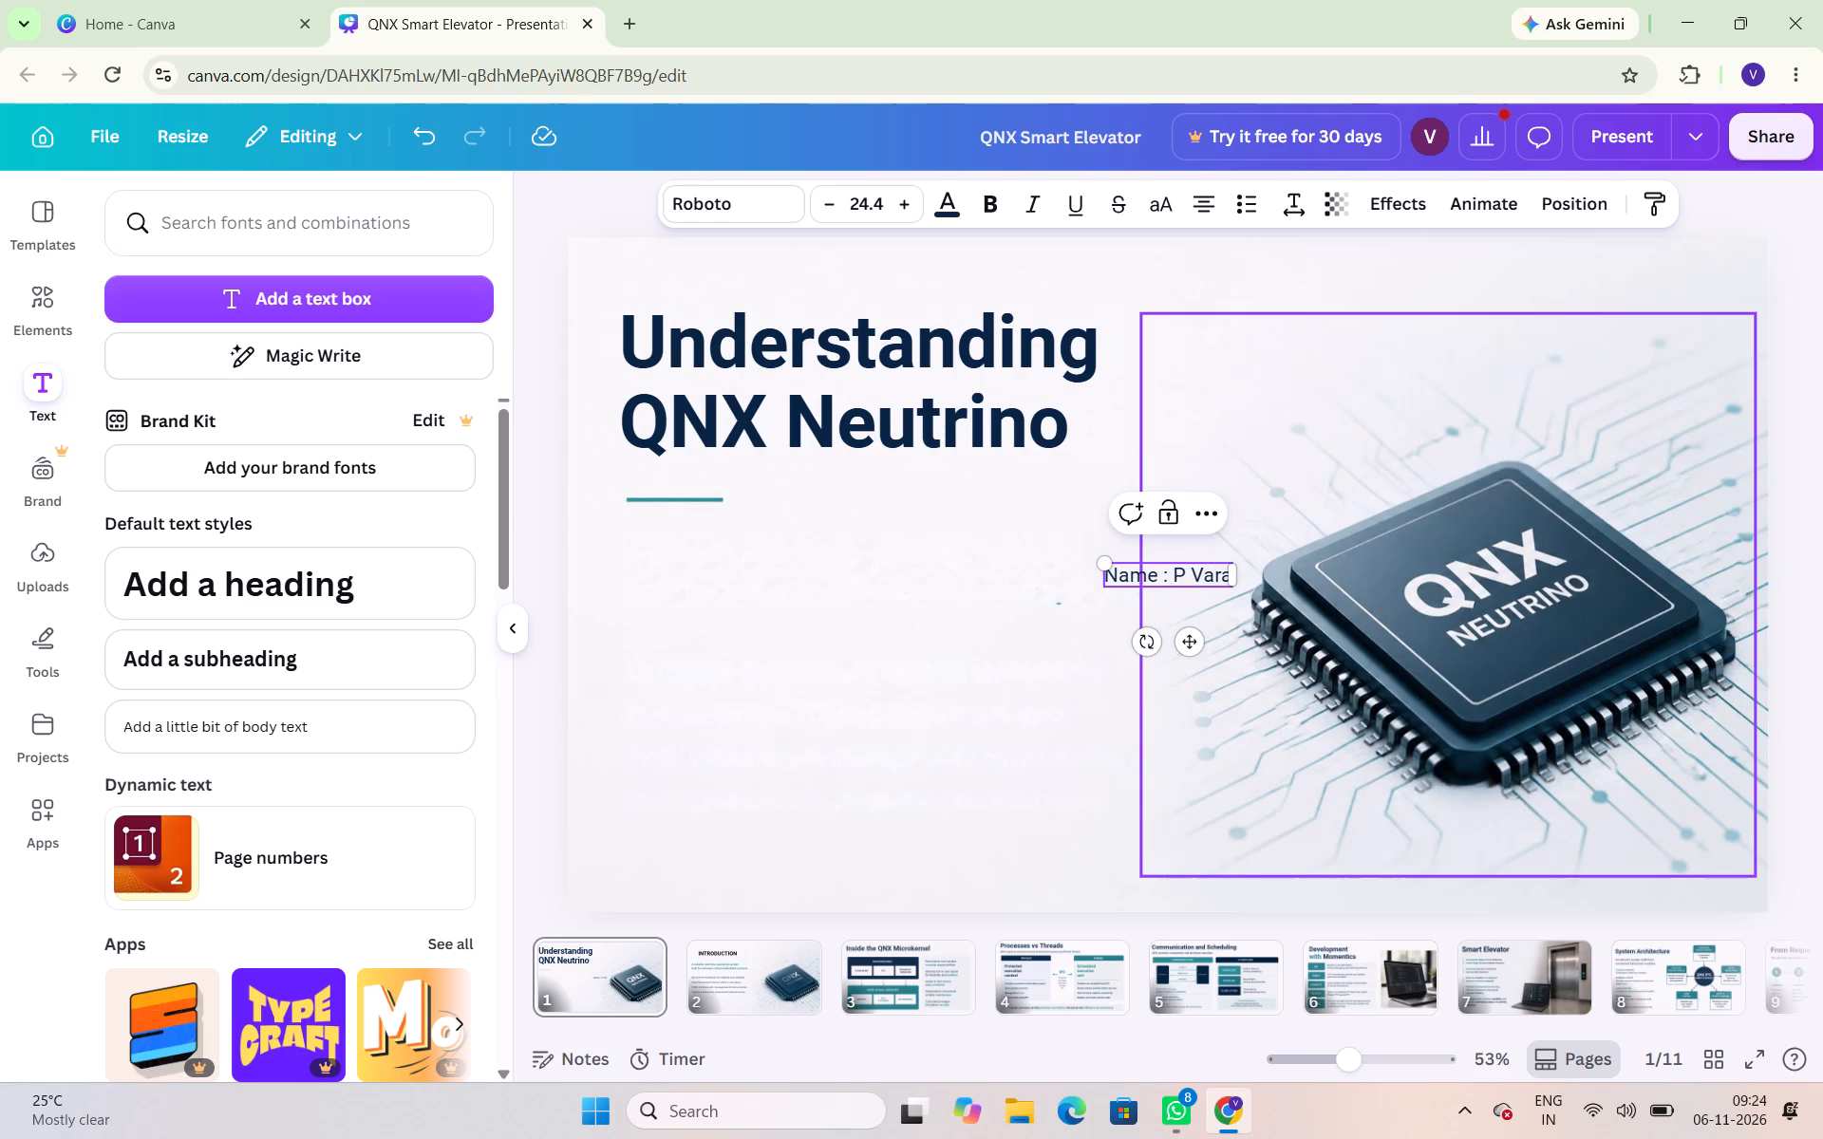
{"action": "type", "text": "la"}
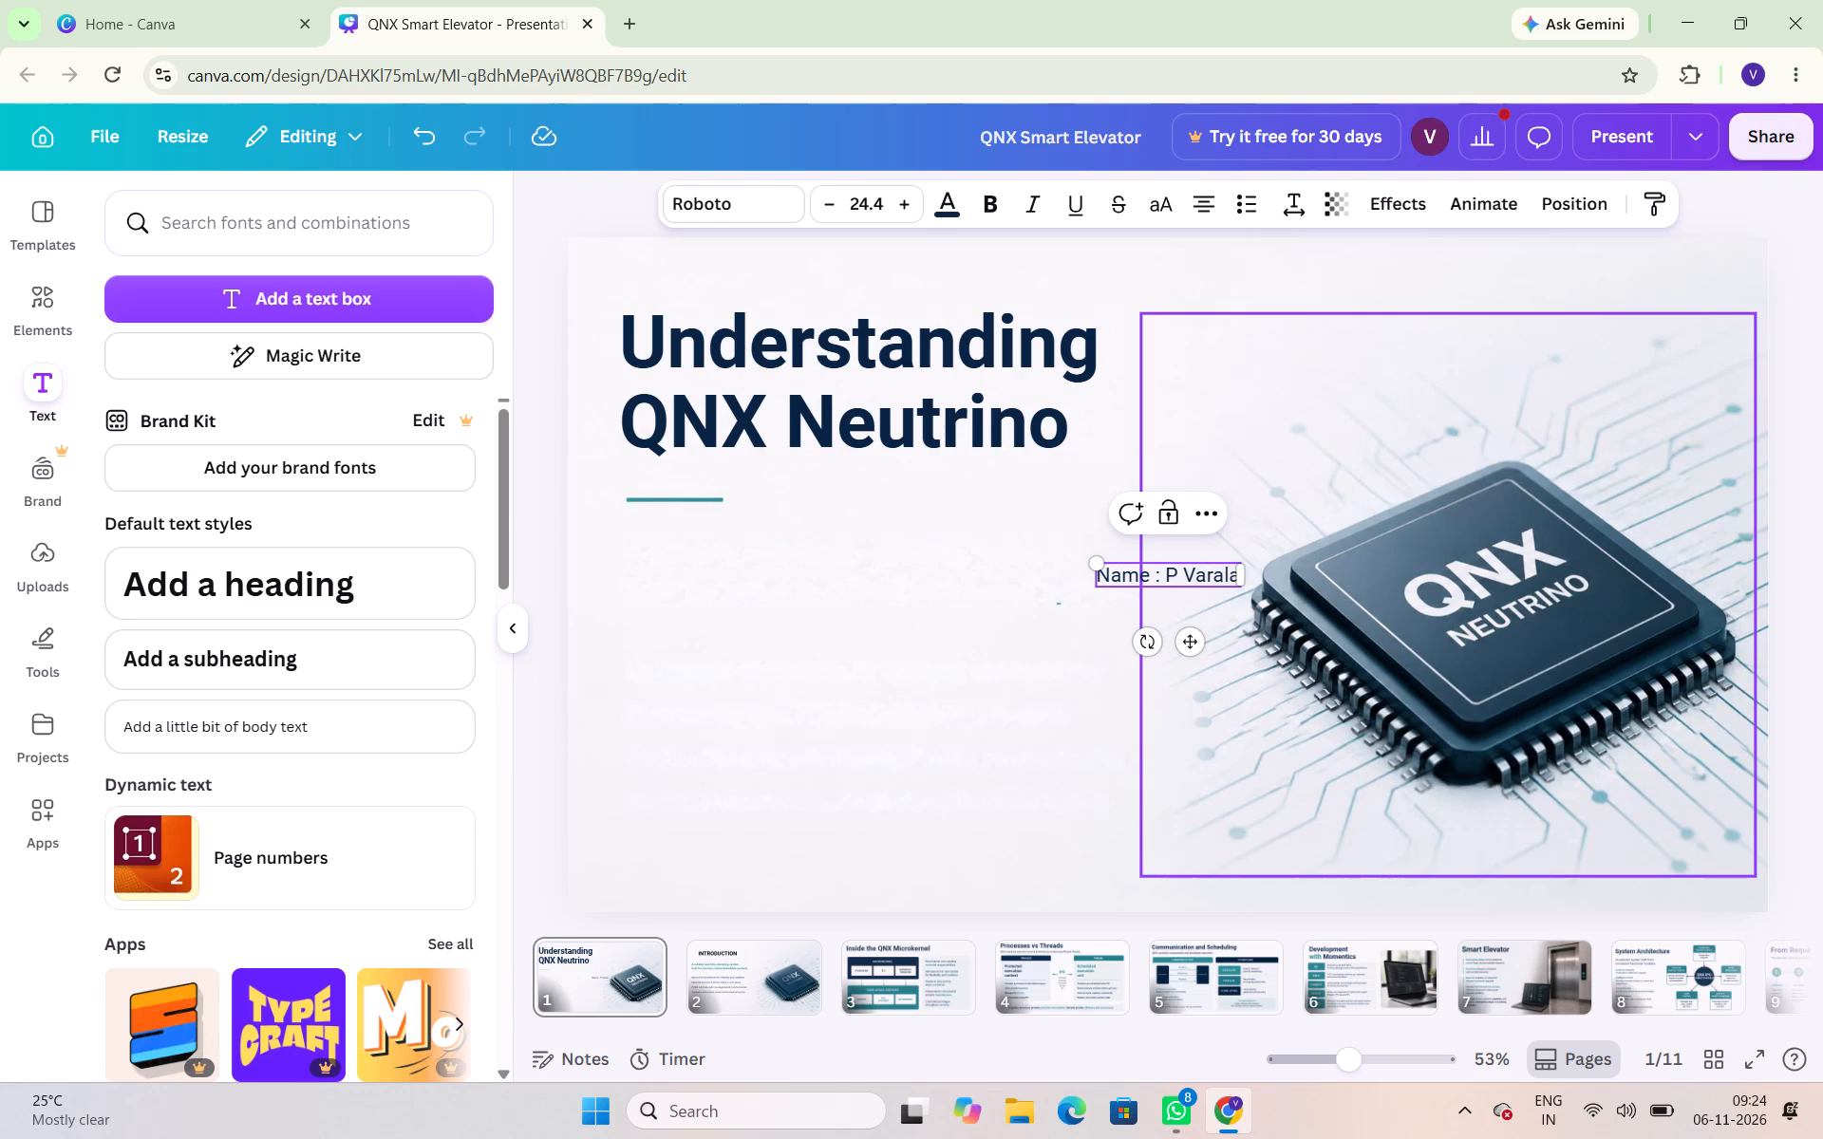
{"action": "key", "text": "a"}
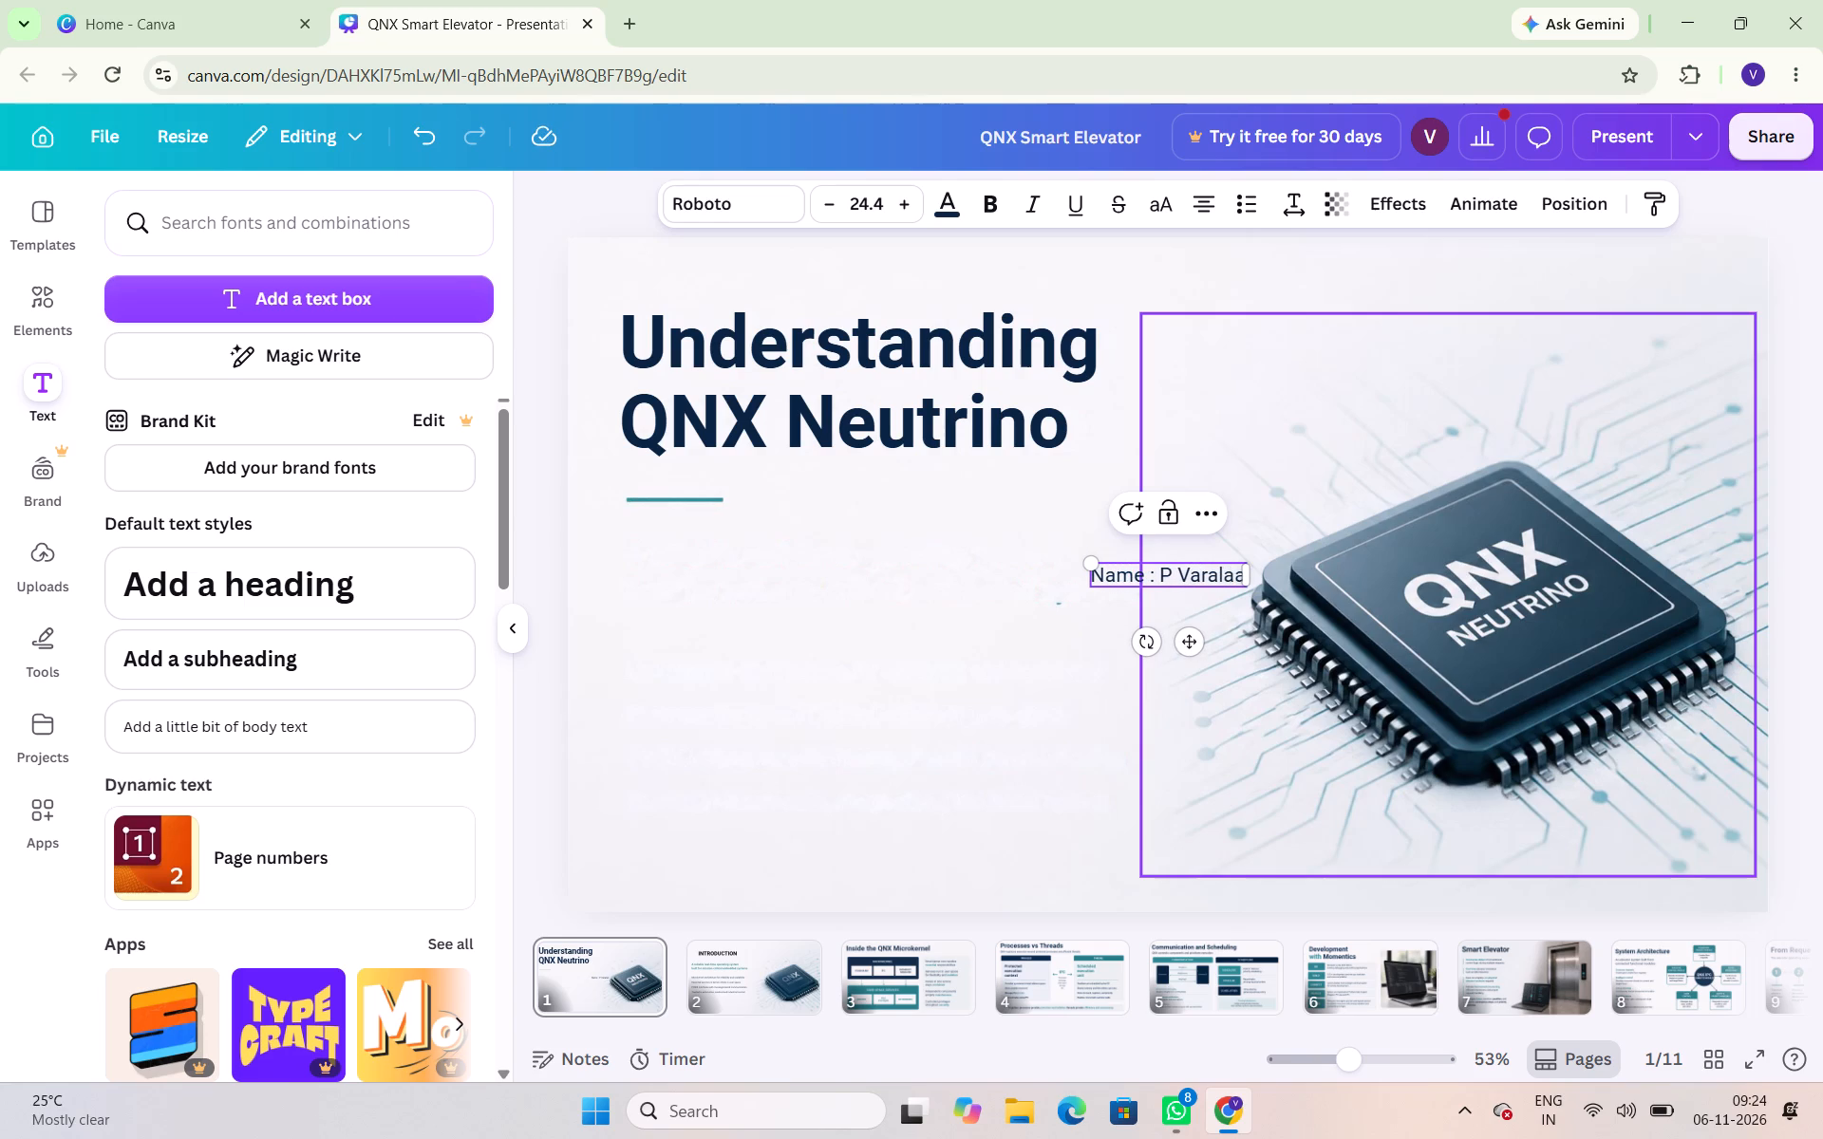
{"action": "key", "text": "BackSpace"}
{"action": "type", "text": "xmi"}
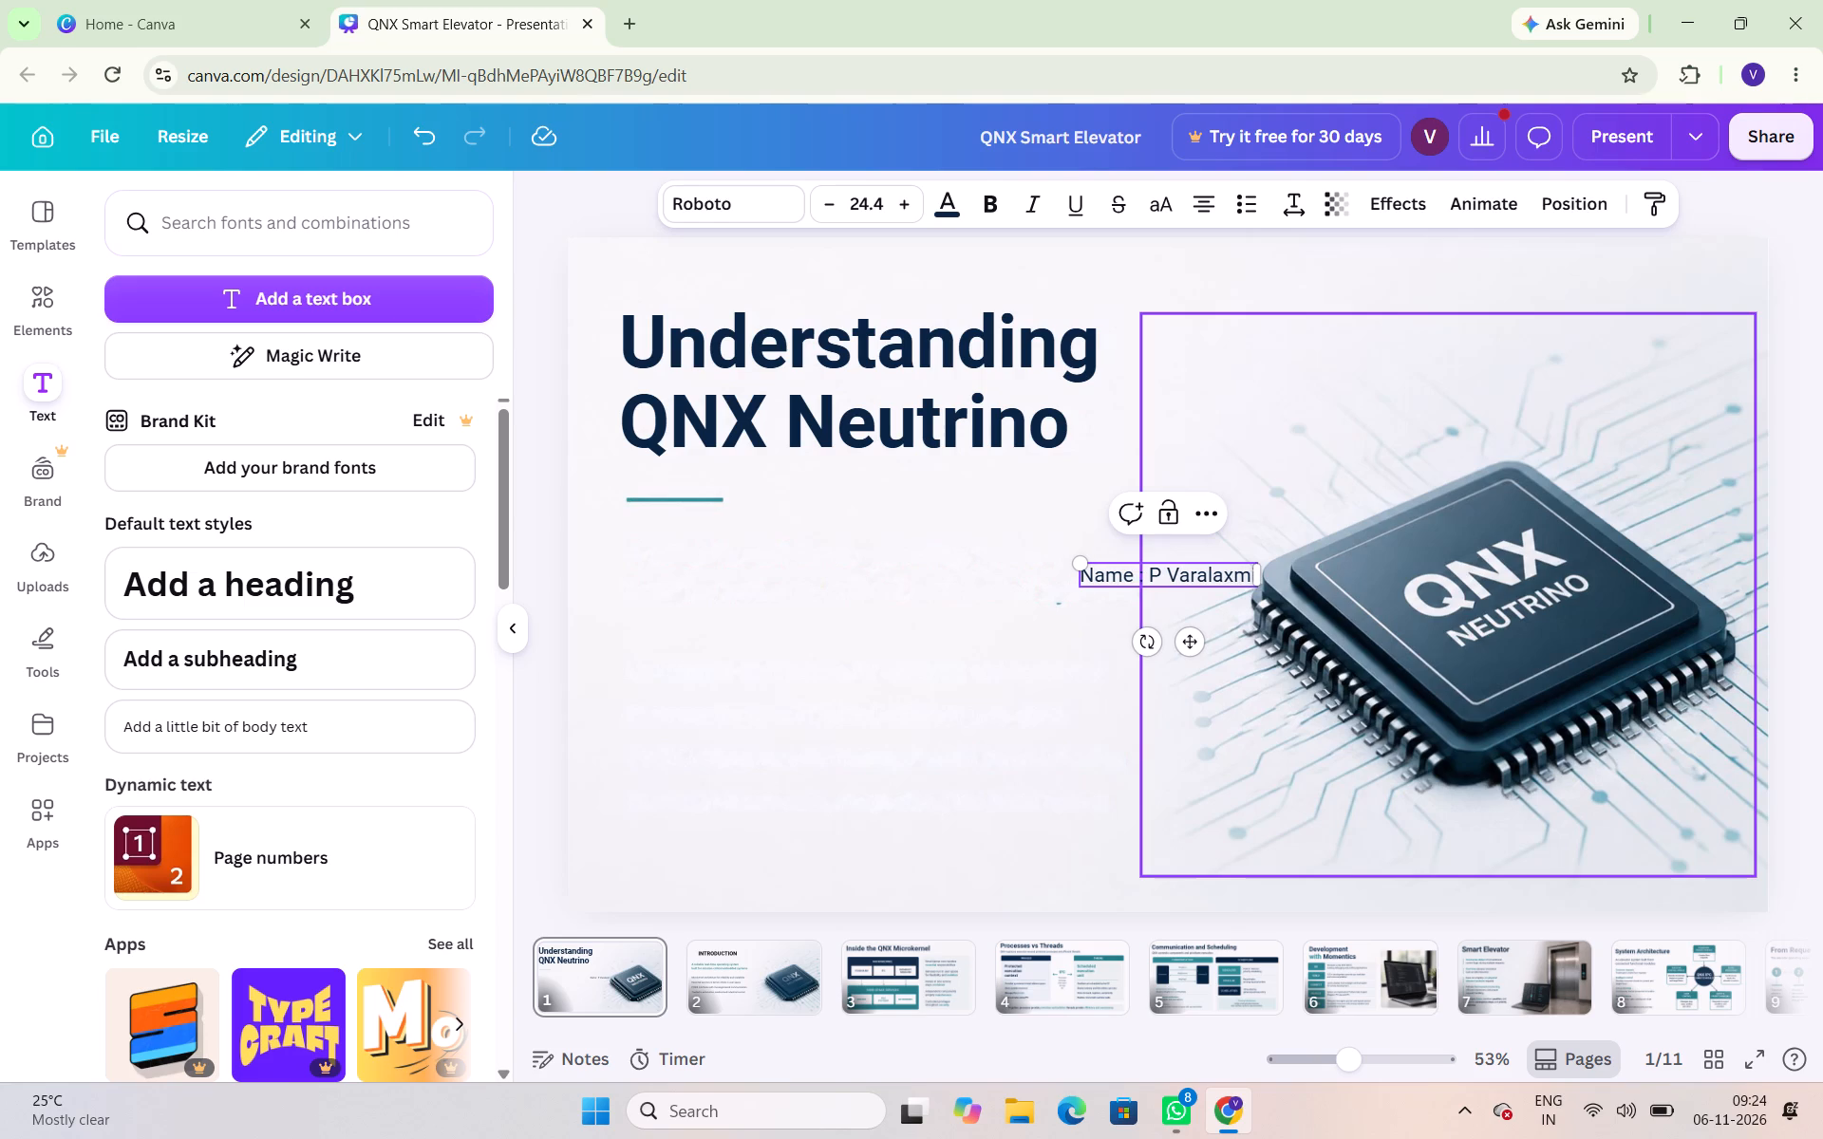
Add a second line to the text box reading "Roll No :" followed by the presenter's roll number.
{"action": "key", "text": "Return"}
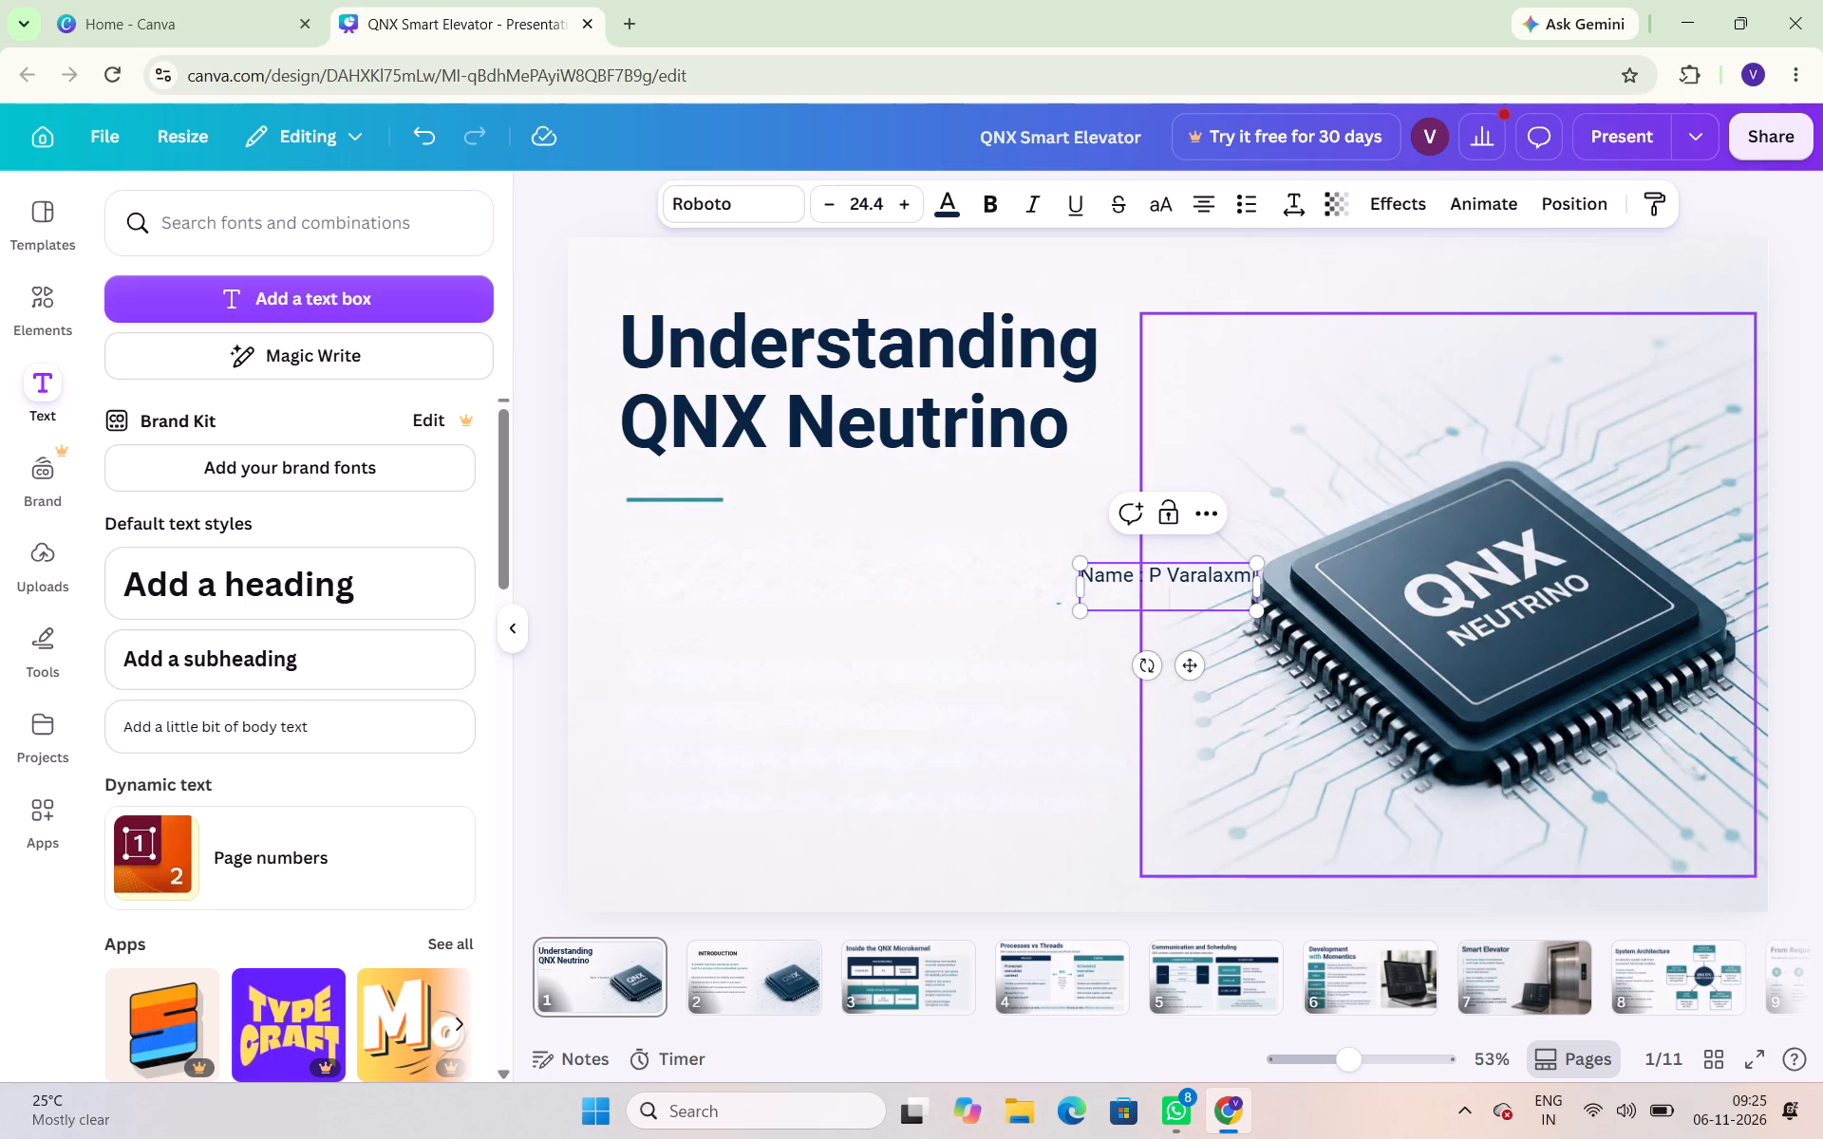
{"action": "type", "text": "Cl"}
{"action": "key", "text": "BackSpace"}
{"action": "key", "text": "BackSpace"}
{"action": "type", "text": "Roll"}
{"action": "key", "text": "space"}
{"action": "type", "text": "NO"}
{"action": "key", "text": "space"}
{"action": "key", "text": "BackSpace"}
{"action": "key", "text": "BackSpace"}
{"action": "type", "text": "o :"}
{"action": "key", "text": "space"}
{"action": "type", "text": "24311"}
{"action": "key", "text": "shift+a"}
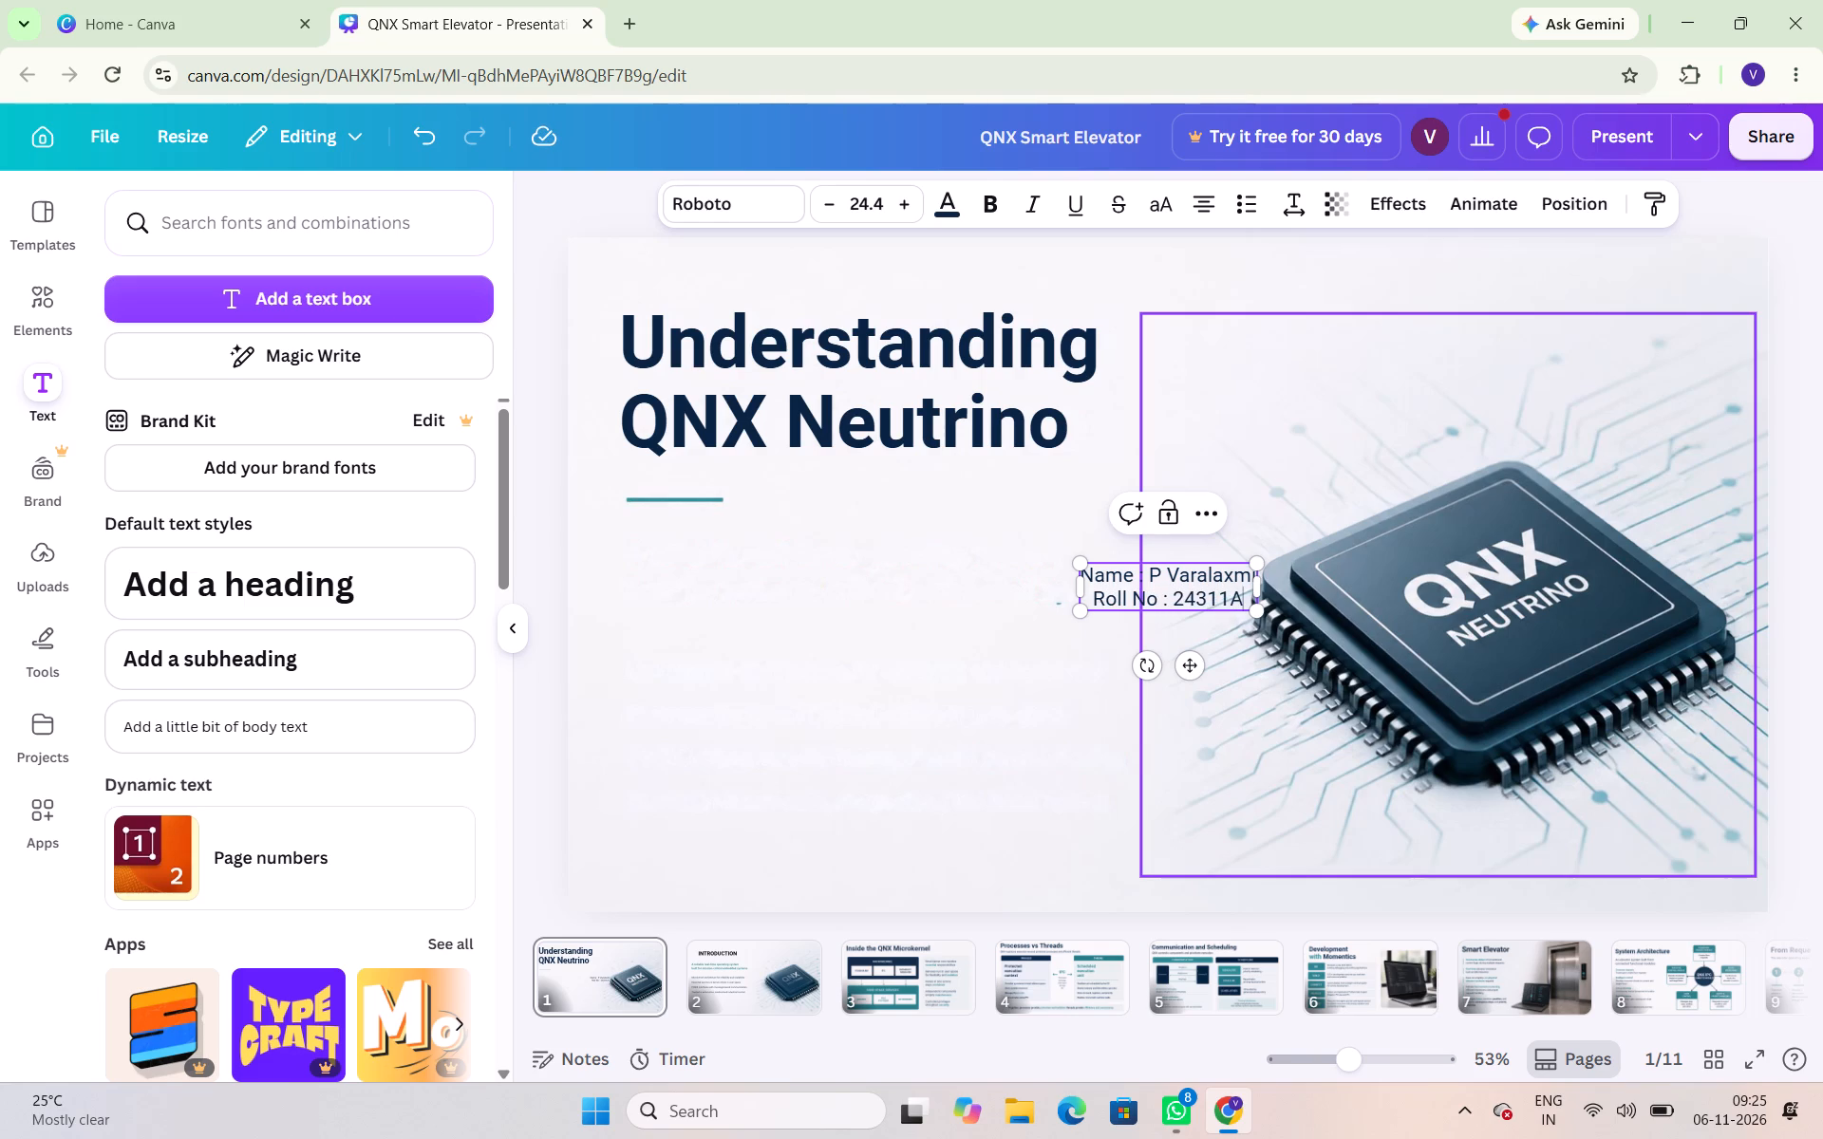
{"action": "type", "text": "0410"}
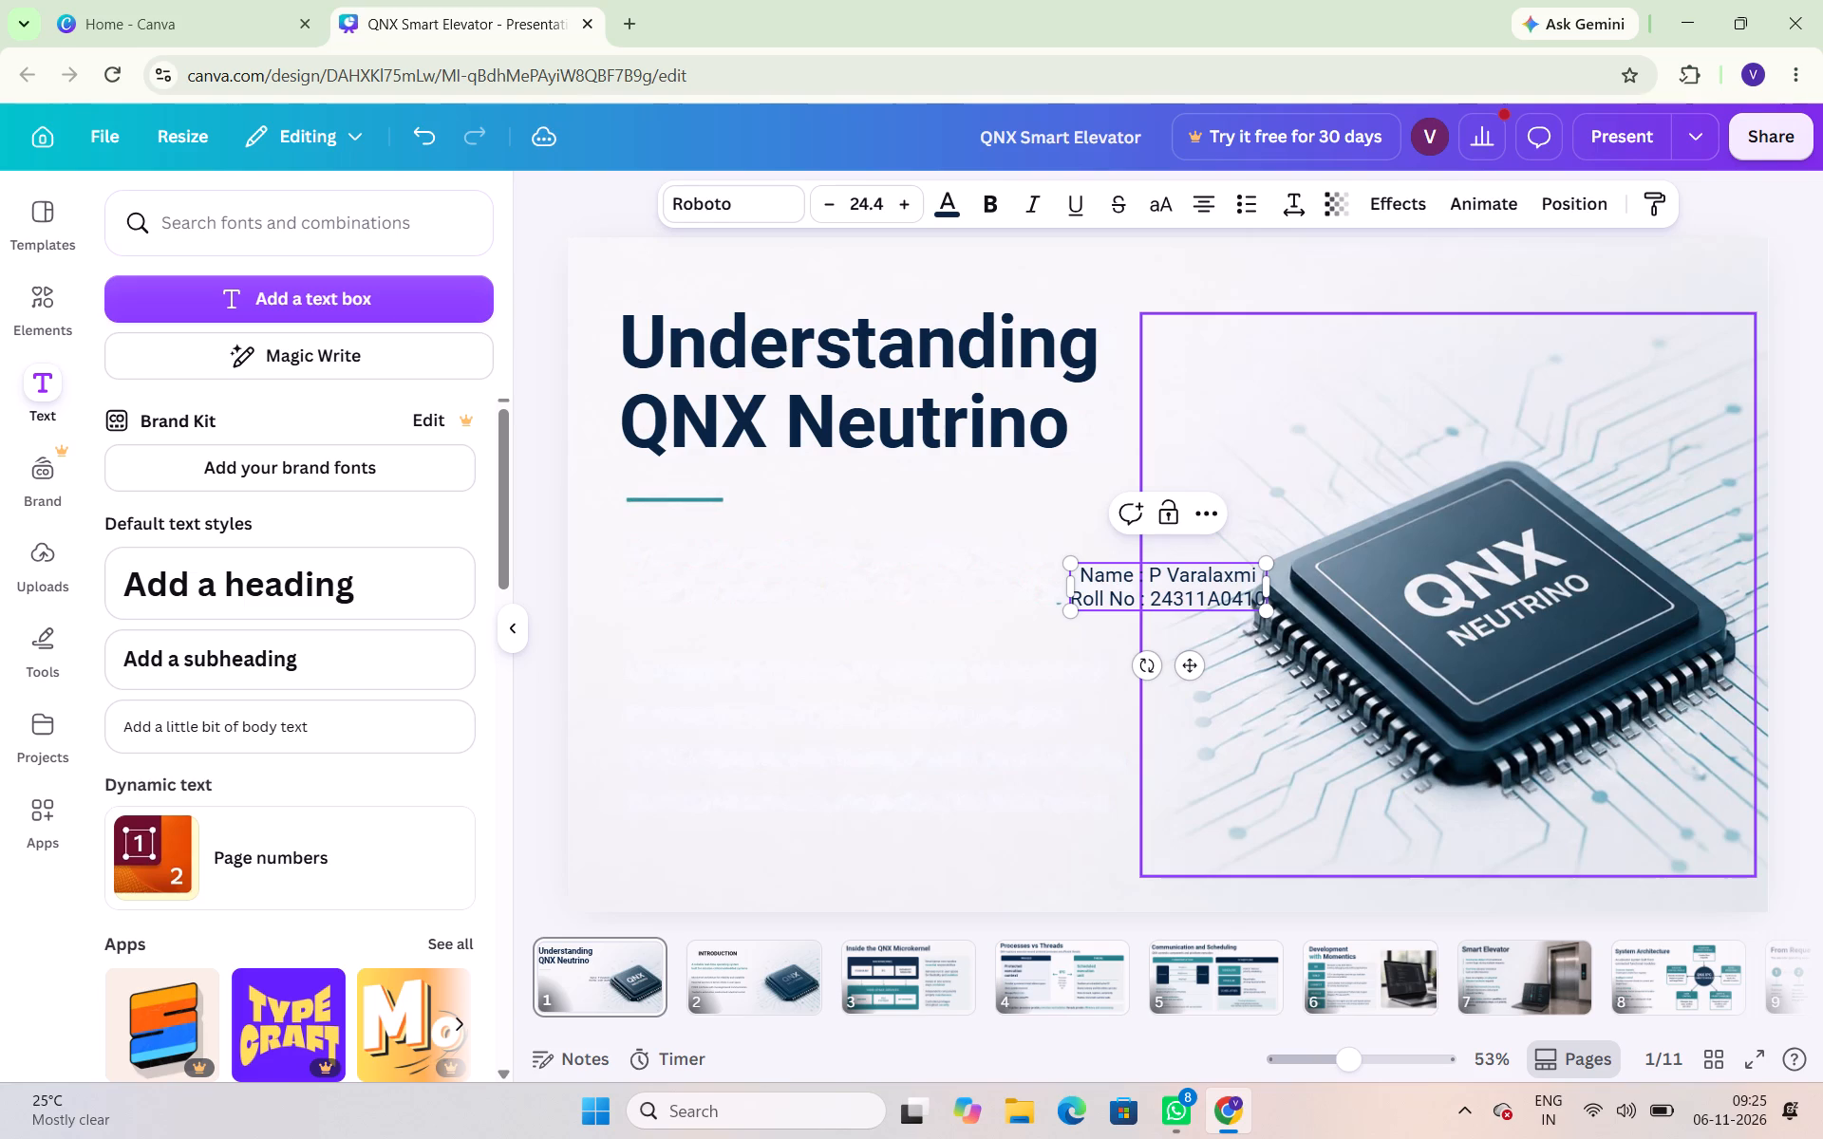
Add a third line to the text box reading "Class : ECE - A".
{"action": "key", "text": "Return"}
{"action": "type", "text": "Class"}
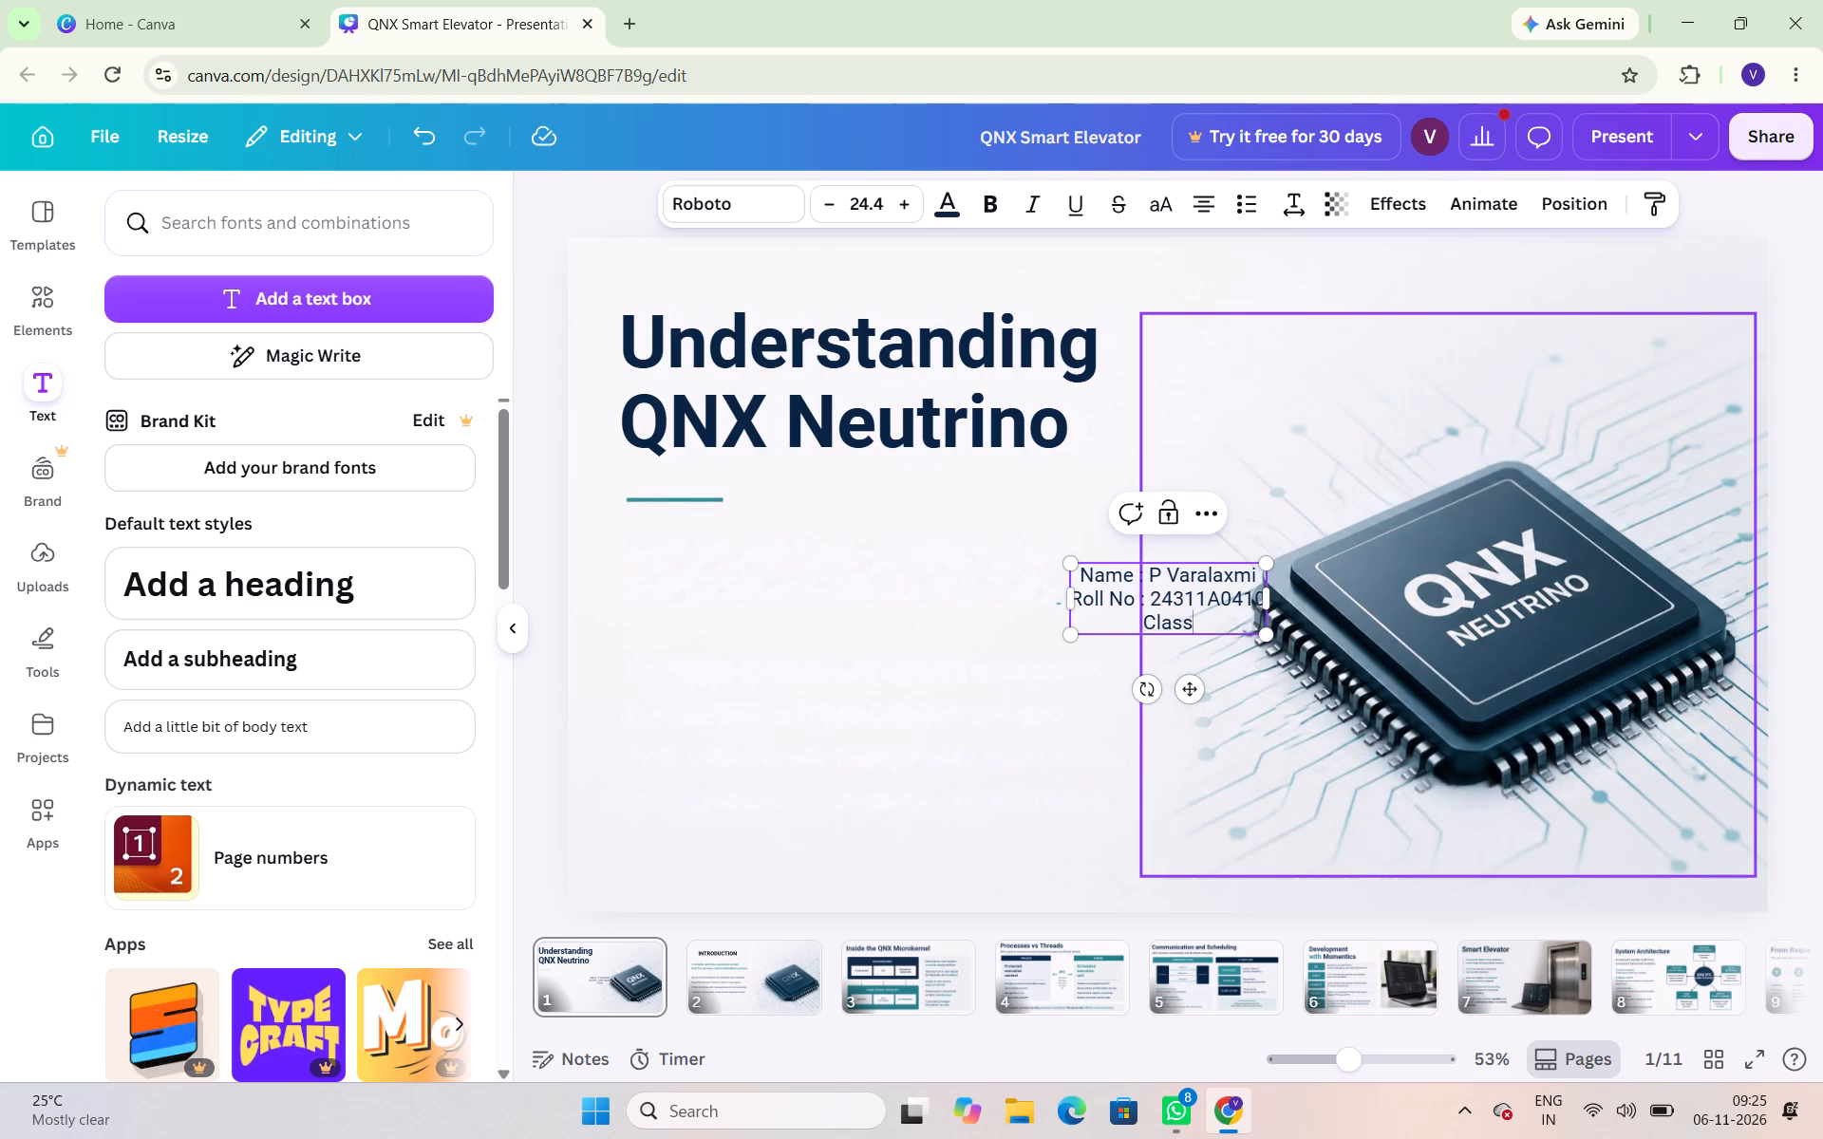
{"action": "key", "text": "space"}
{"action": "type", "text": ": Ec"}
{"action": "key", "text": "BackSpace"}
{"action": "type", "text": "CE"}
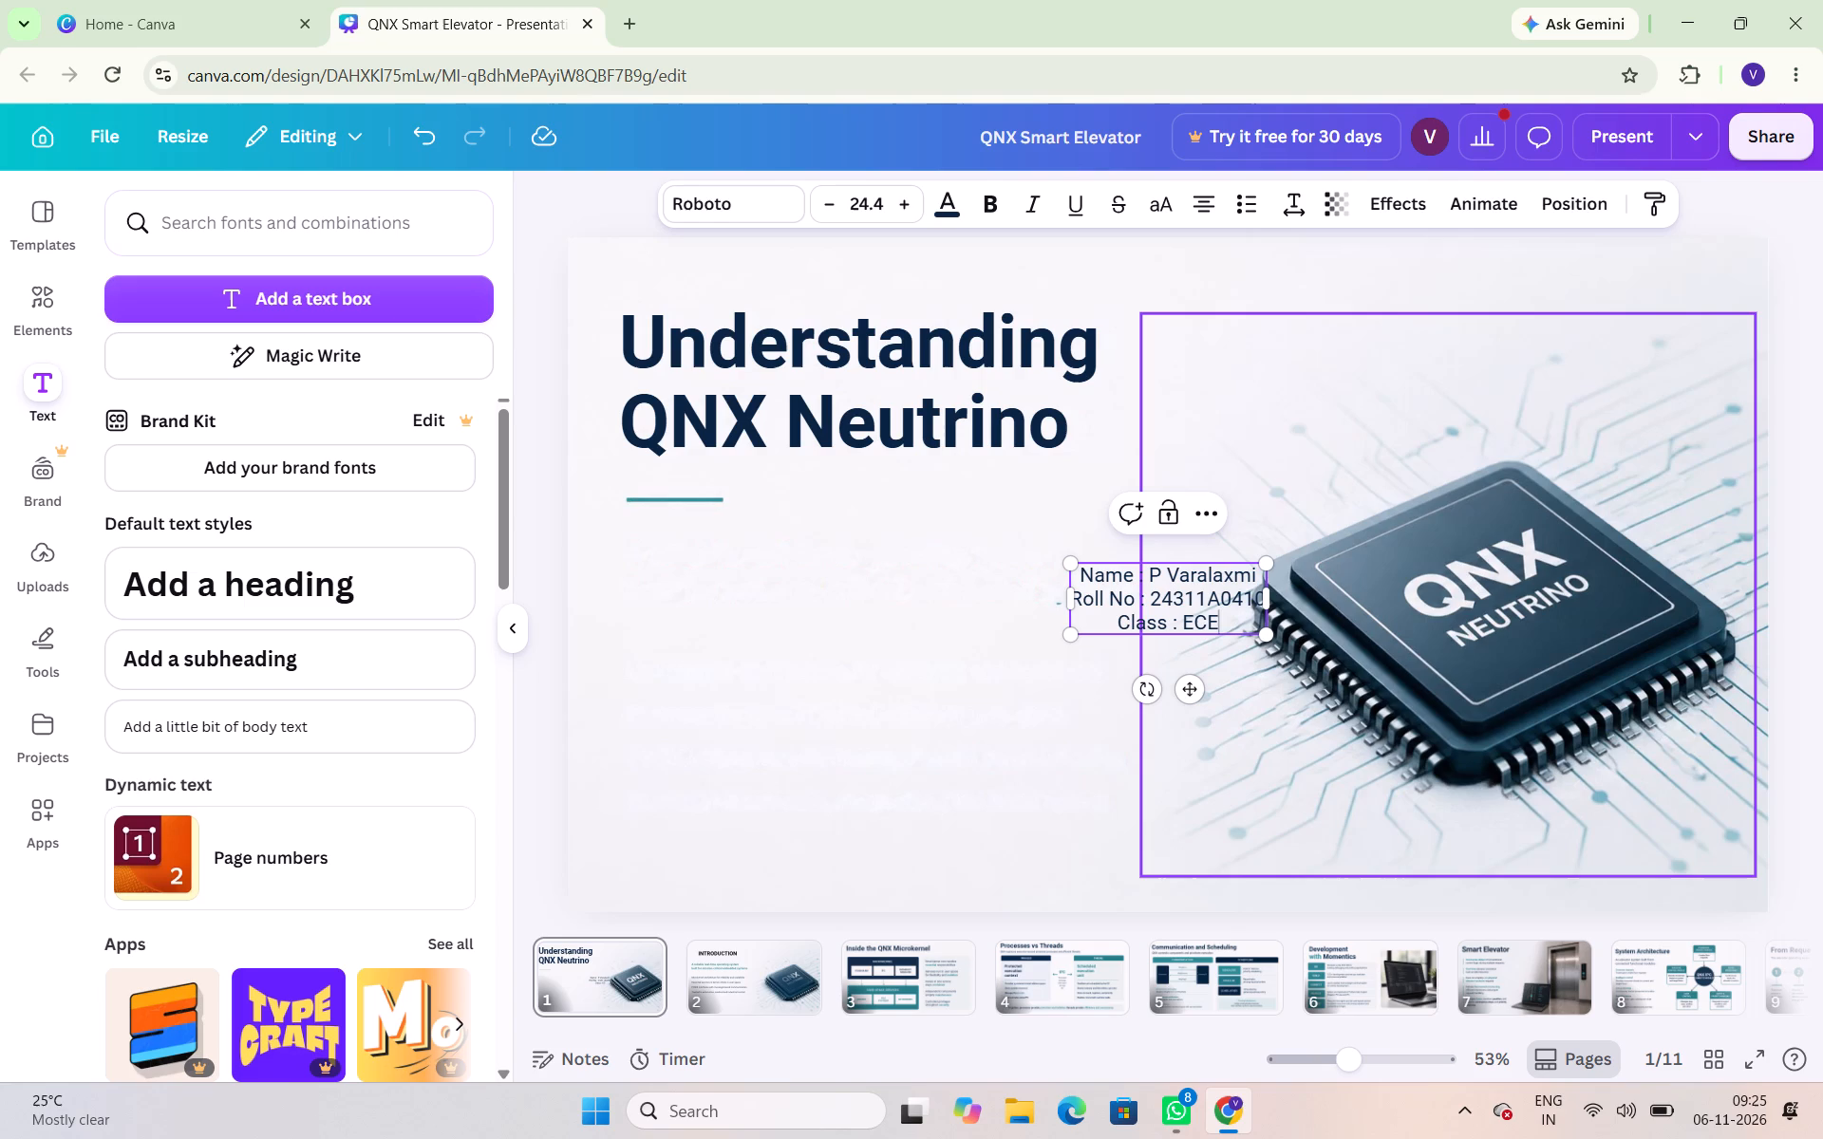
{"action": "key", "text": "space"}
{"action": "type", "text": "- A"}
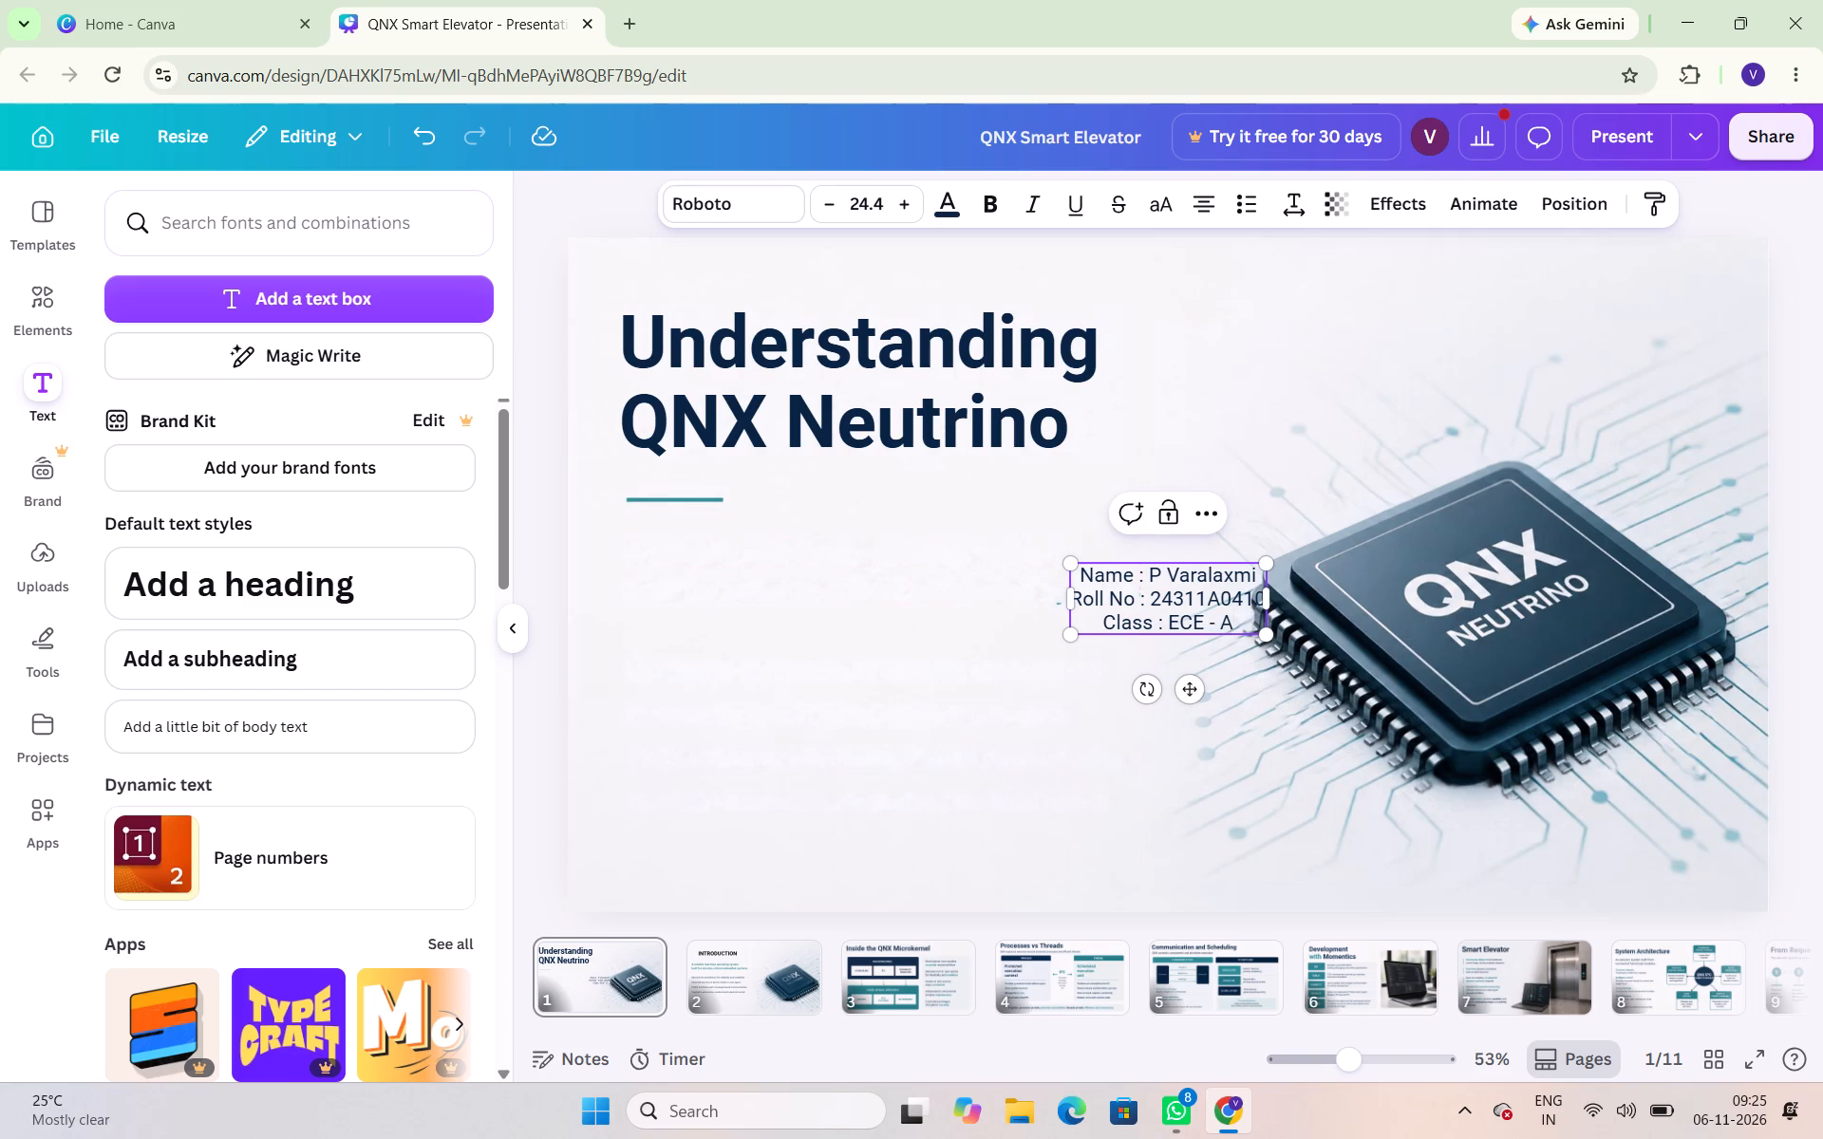
Left-align the name, roll number and class lines in the new text box.
{"action": "left_click", "coordinate": [1188, 200]}
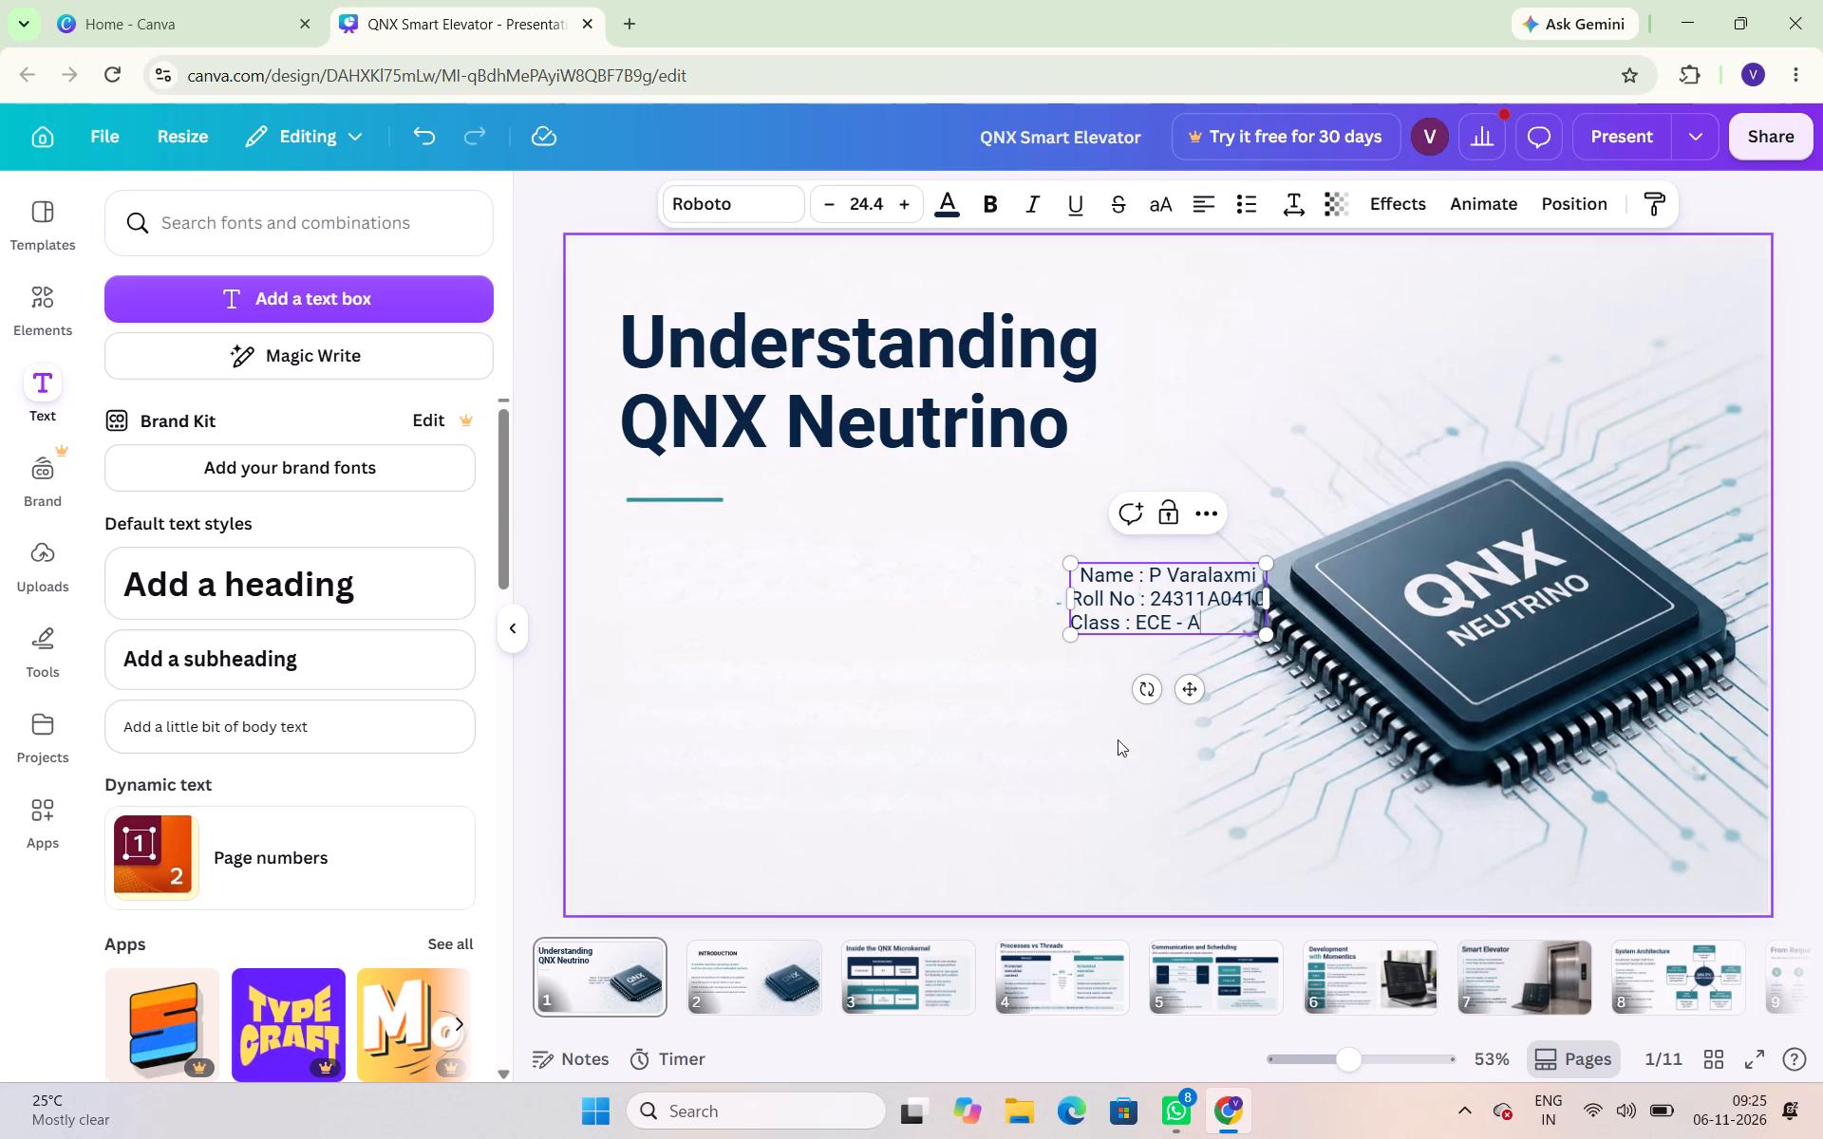
{"action": "left_click", "coordinate": [1093, 590]}
{"action": "left_click", "coordinate": [1093, 576]}
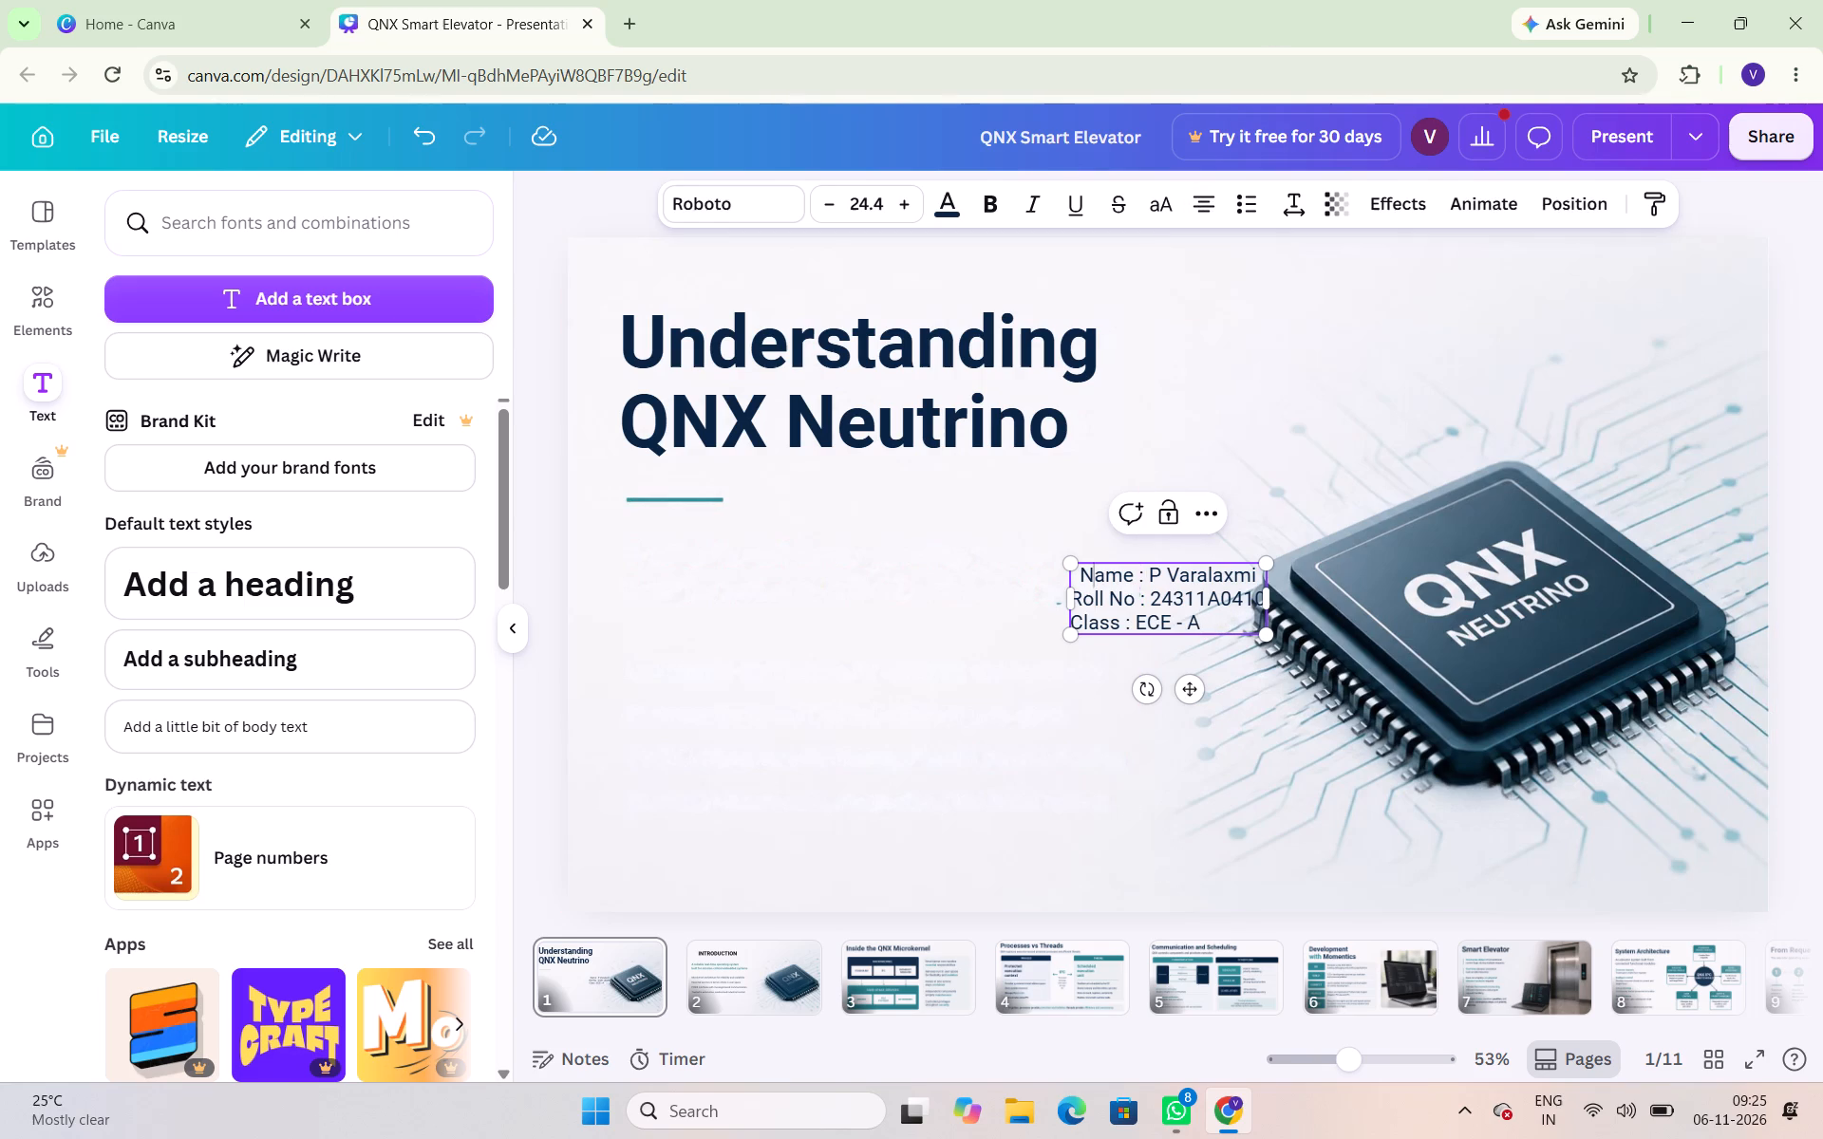
{"action": "left_click", "coordinate": [1201, 191]}
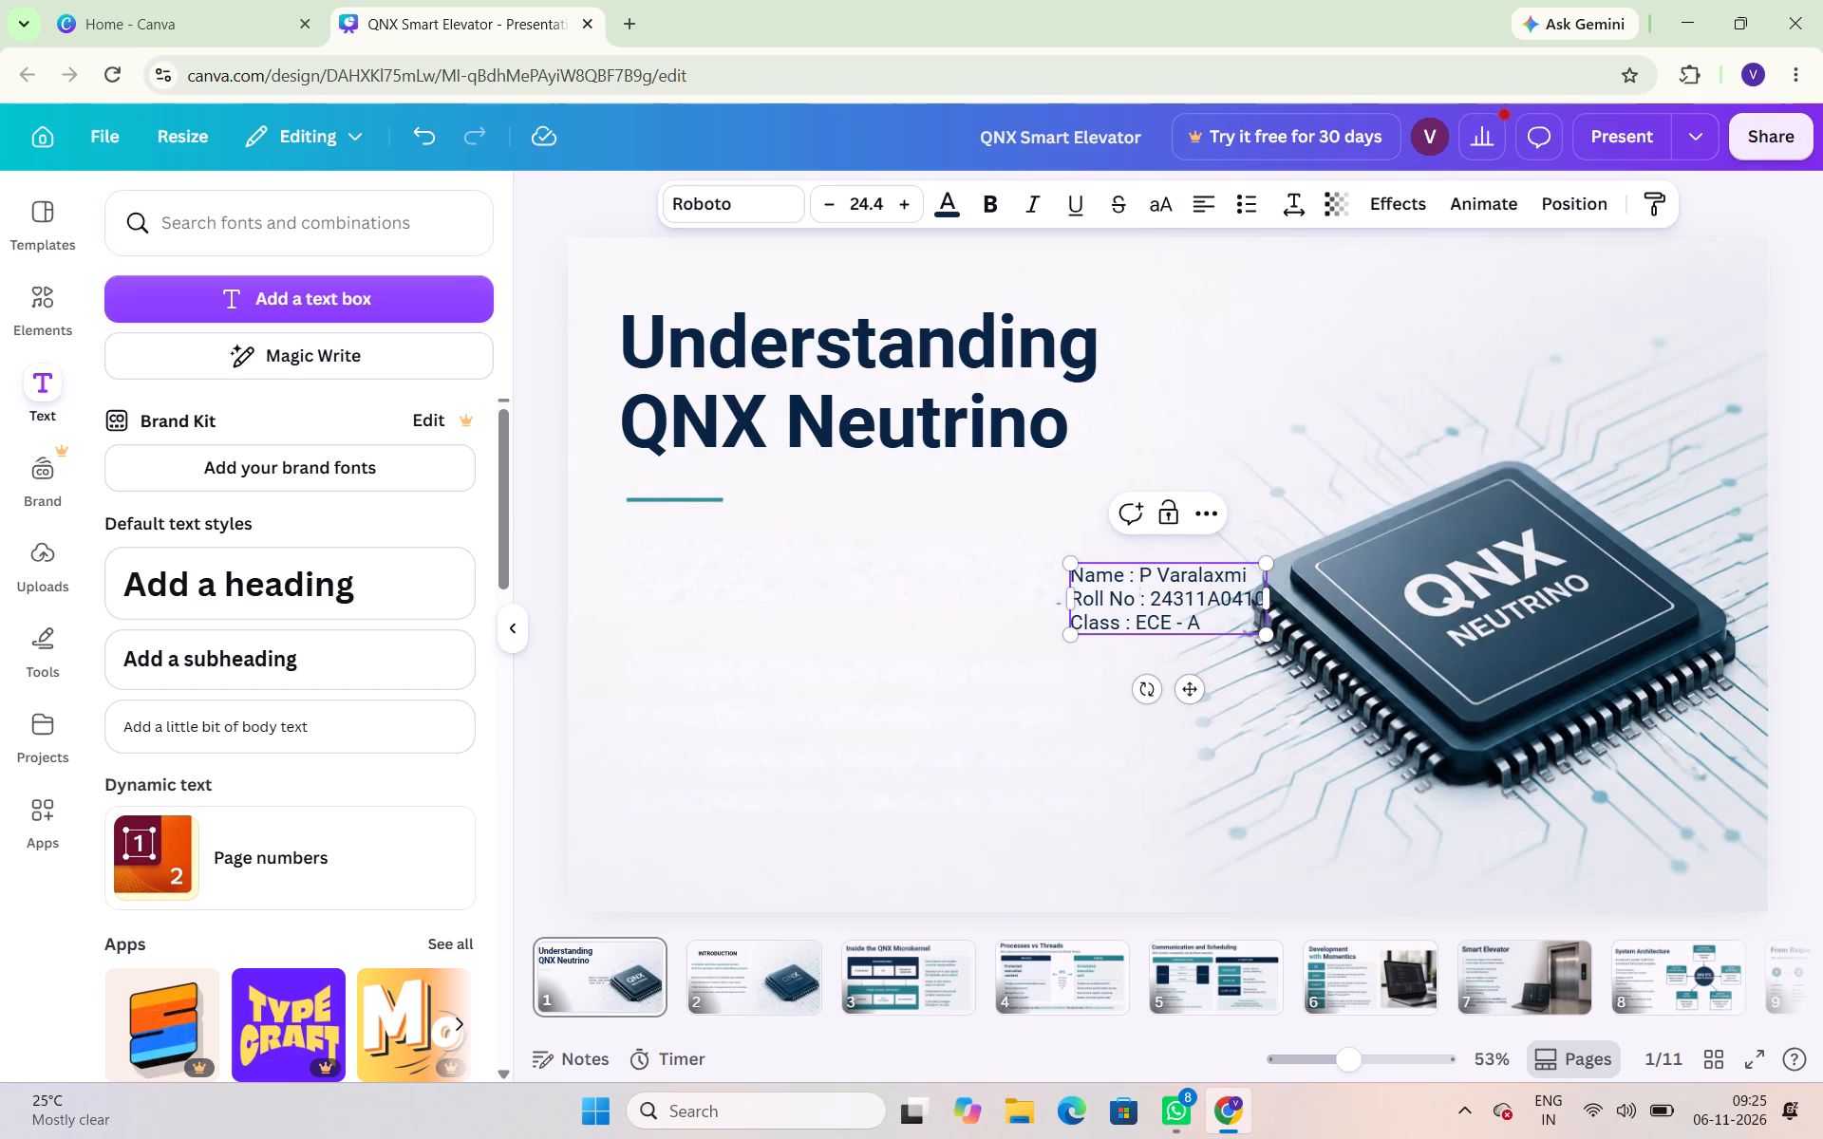
{"action": "left_click", "coordinate": [1097, 601]}
{"action": "left_click_drag", "start_coordinate": [1201, 216], "coordinate": [1222, 460]}
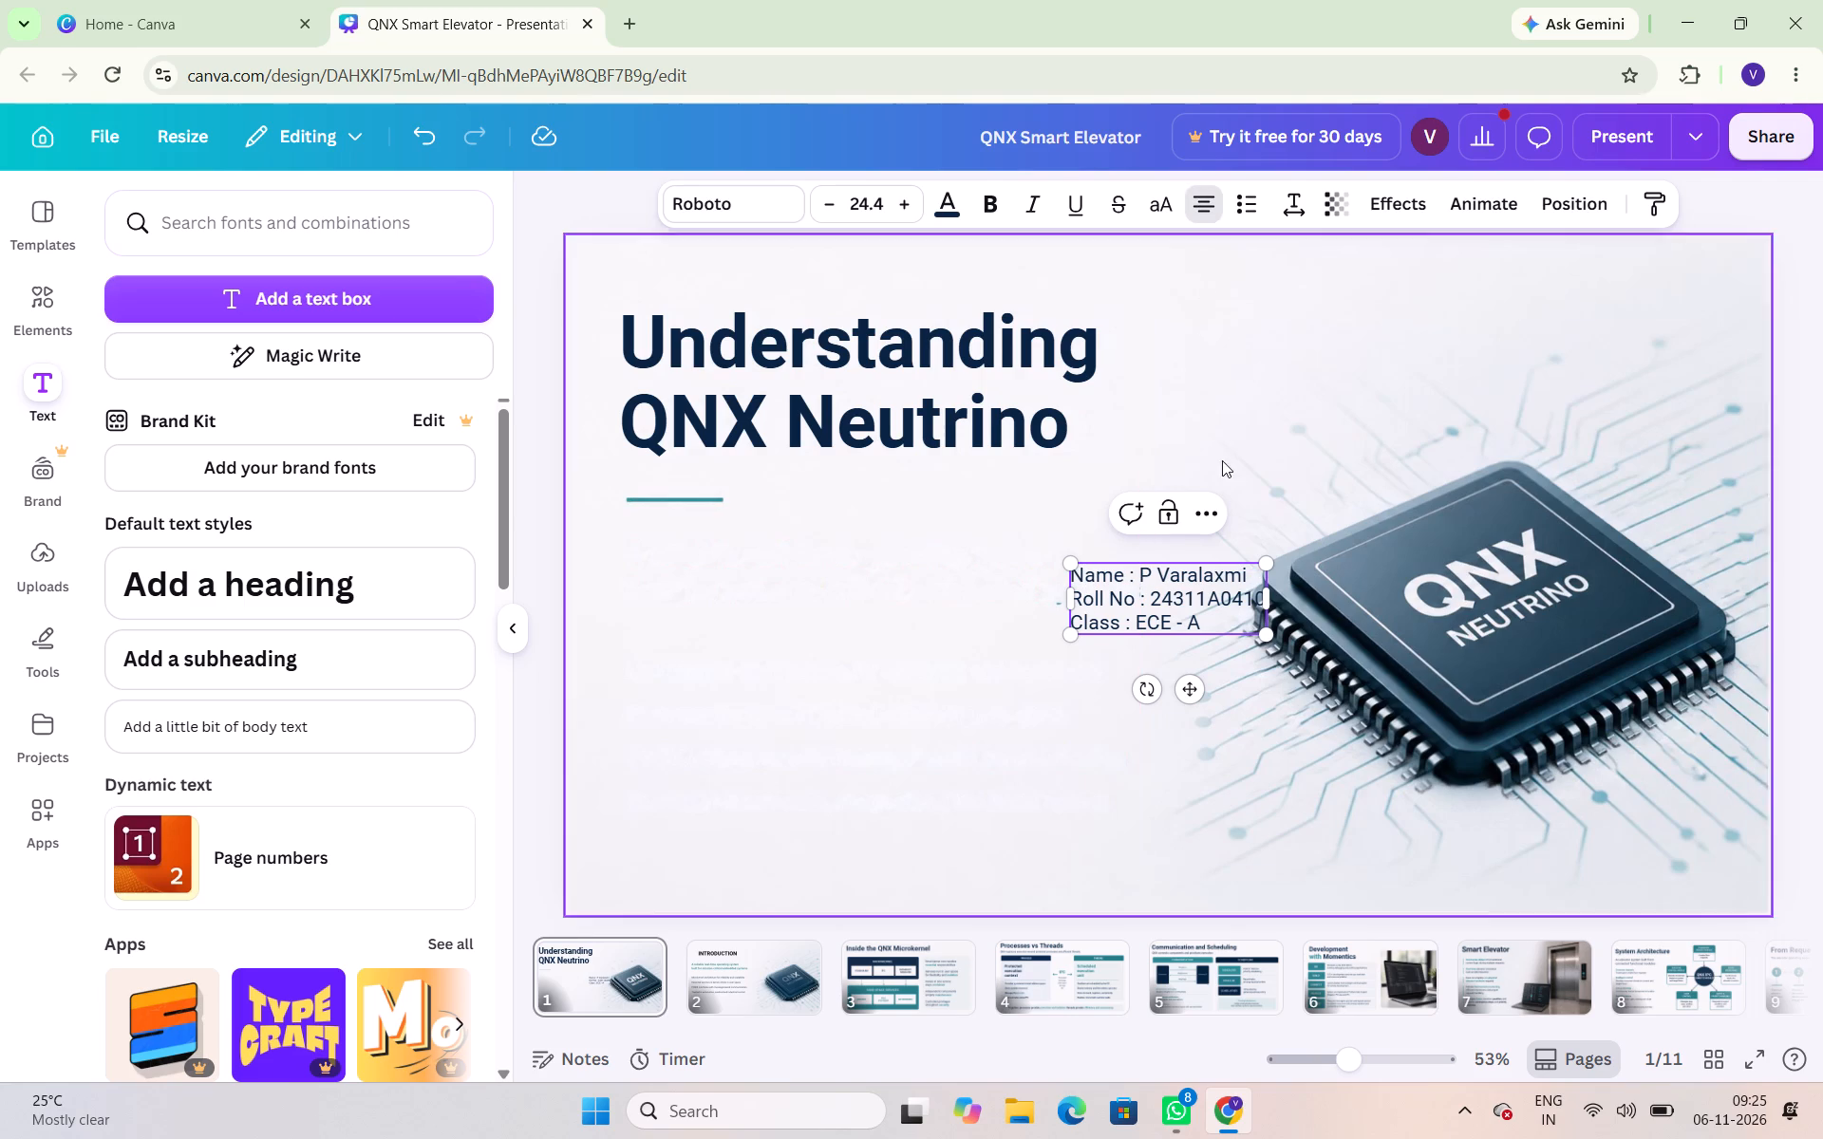
Move the details text box off the chip artwork into the empty area below the page 1 title.
{"action": "left_click_drag", "start_coordinate": [1222, 460], "coordinate": [1199, 626]}
{"action": "left_click_drag", "start_coordinate": [1199, 626], "coordinate": [1057, 553]}
{"action": "left_click_drag", "start_coordinate": [1078, 784], "coordinate": [1088, 682]}
{"action": "left_click_drag", "start_coordinate": [1102, 613], "coordinate": [903, 655]}
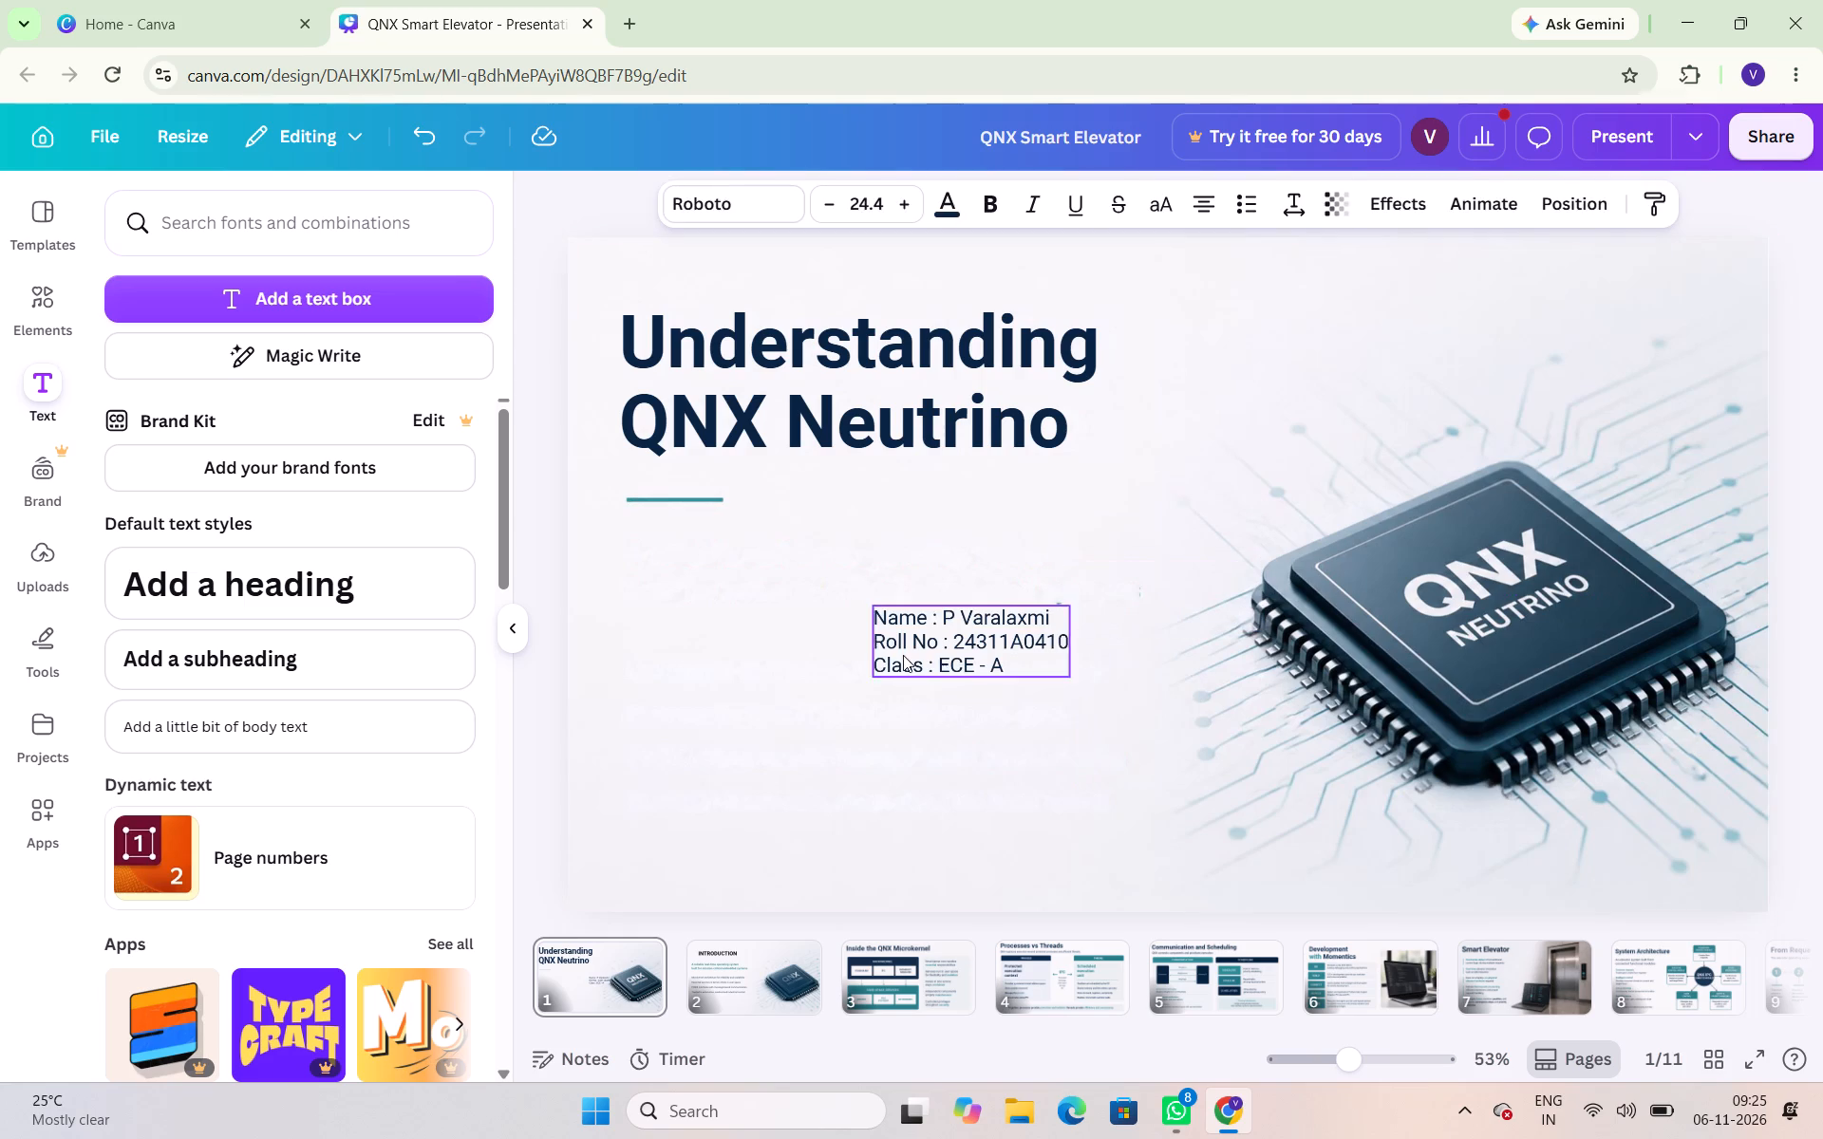
Increase the font size of all three detail lines to 46.4.
{"action": "triple_click", "coordinate": [936, 659]}
{"action": "left_click", "coordinate": [936, 659]}
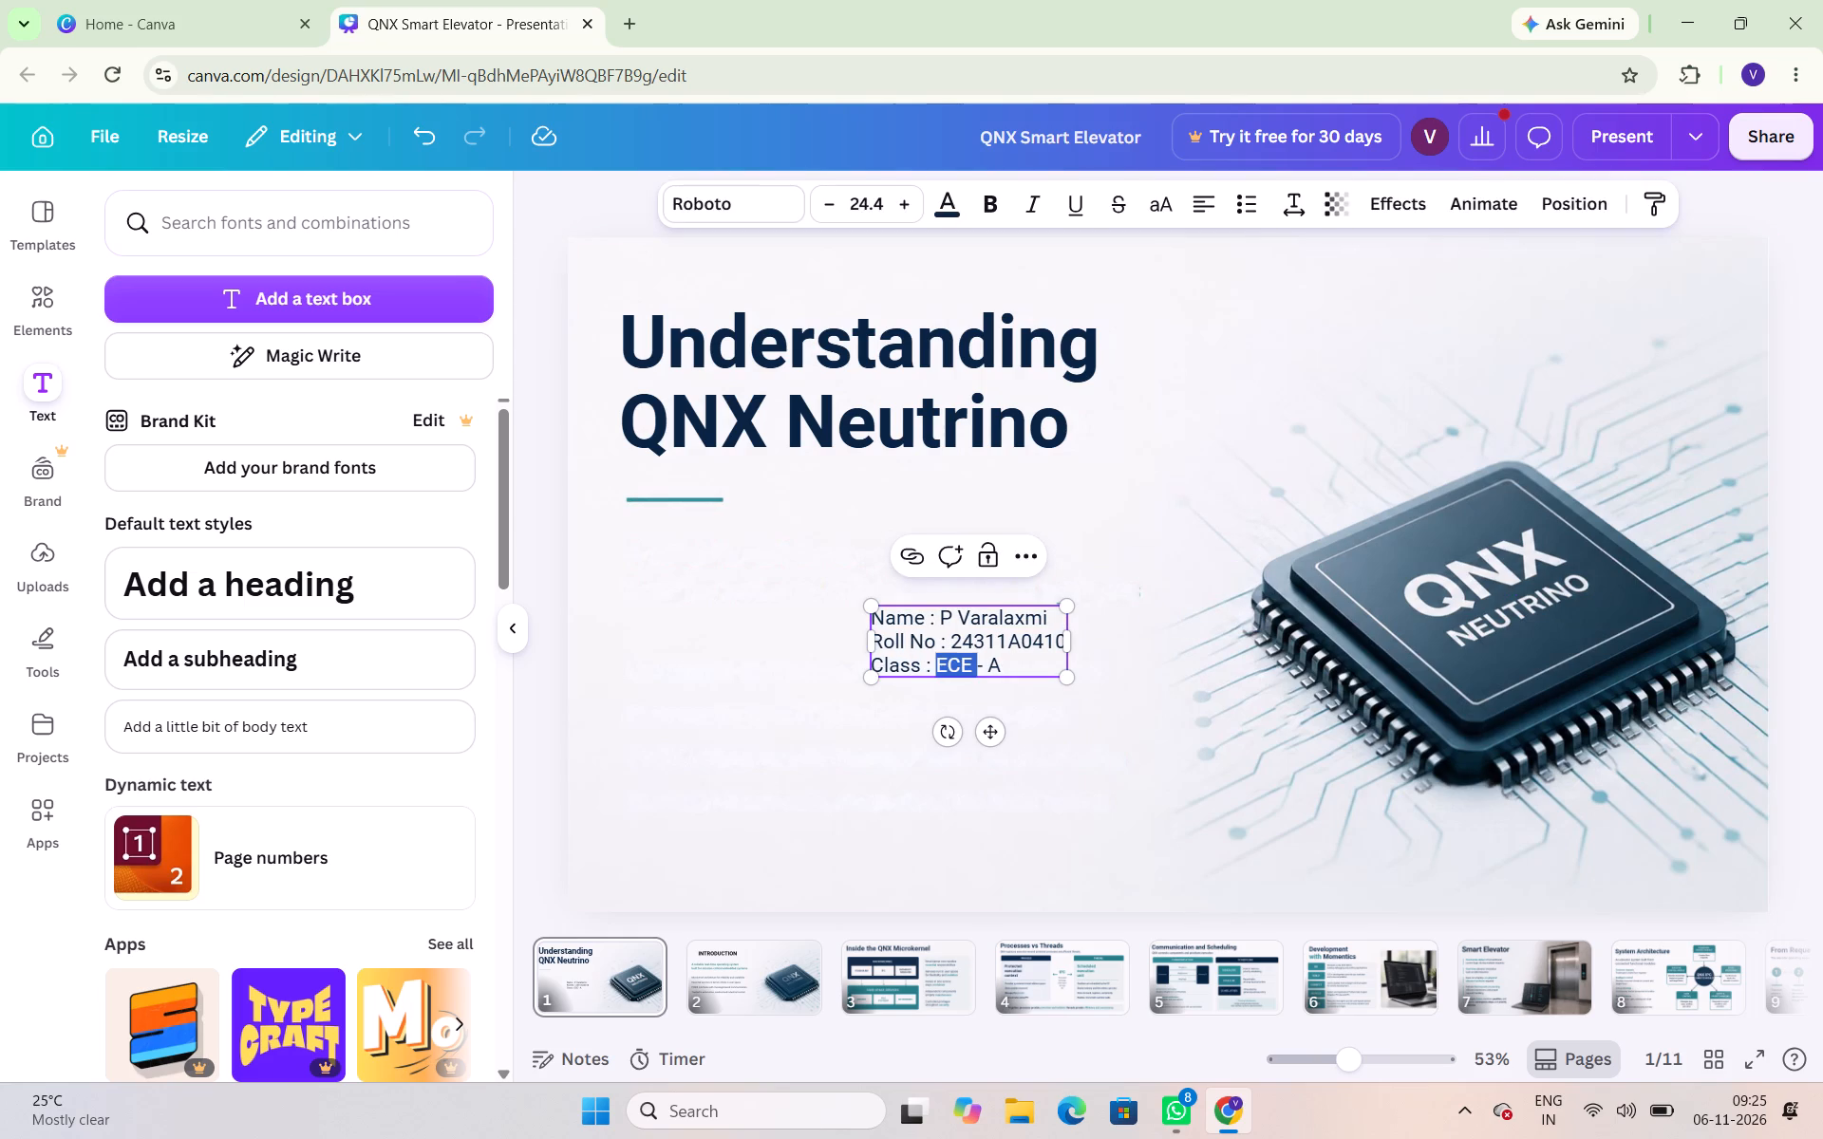
{"action": "left_click", "coordinate": [1018, 651]}
{"action": "left_click", "coordinate": [1018, 651]}
{"action": "left_click", "coordinate": [1012, 674]}
{"action": "left_click_drag", "start_coordinate": [1012, 674], "coordinate": [877, 583]}
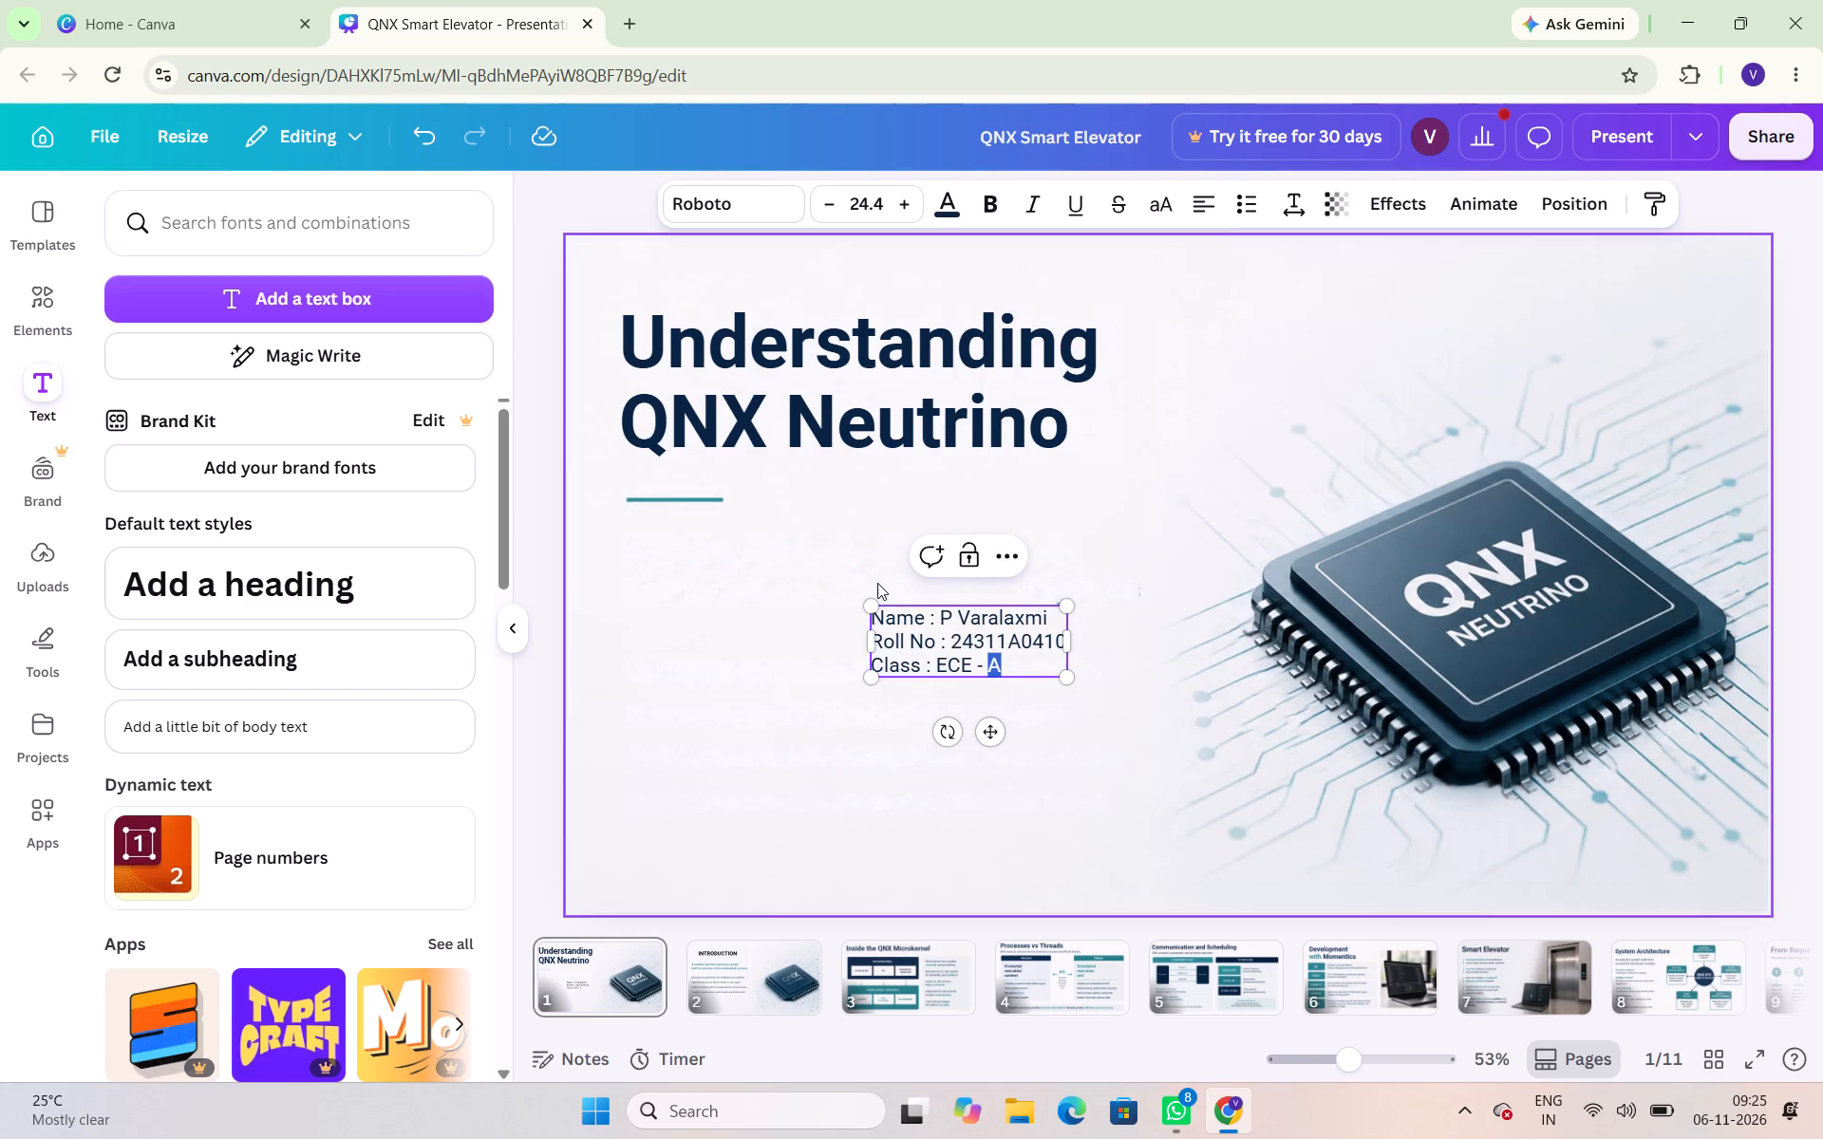
{"action": "left_click_drag", "start_coordinate": [877, 583], "coordinate": [882, 612]}
{"action": "triple_click", "coordinate": [909, 212]}
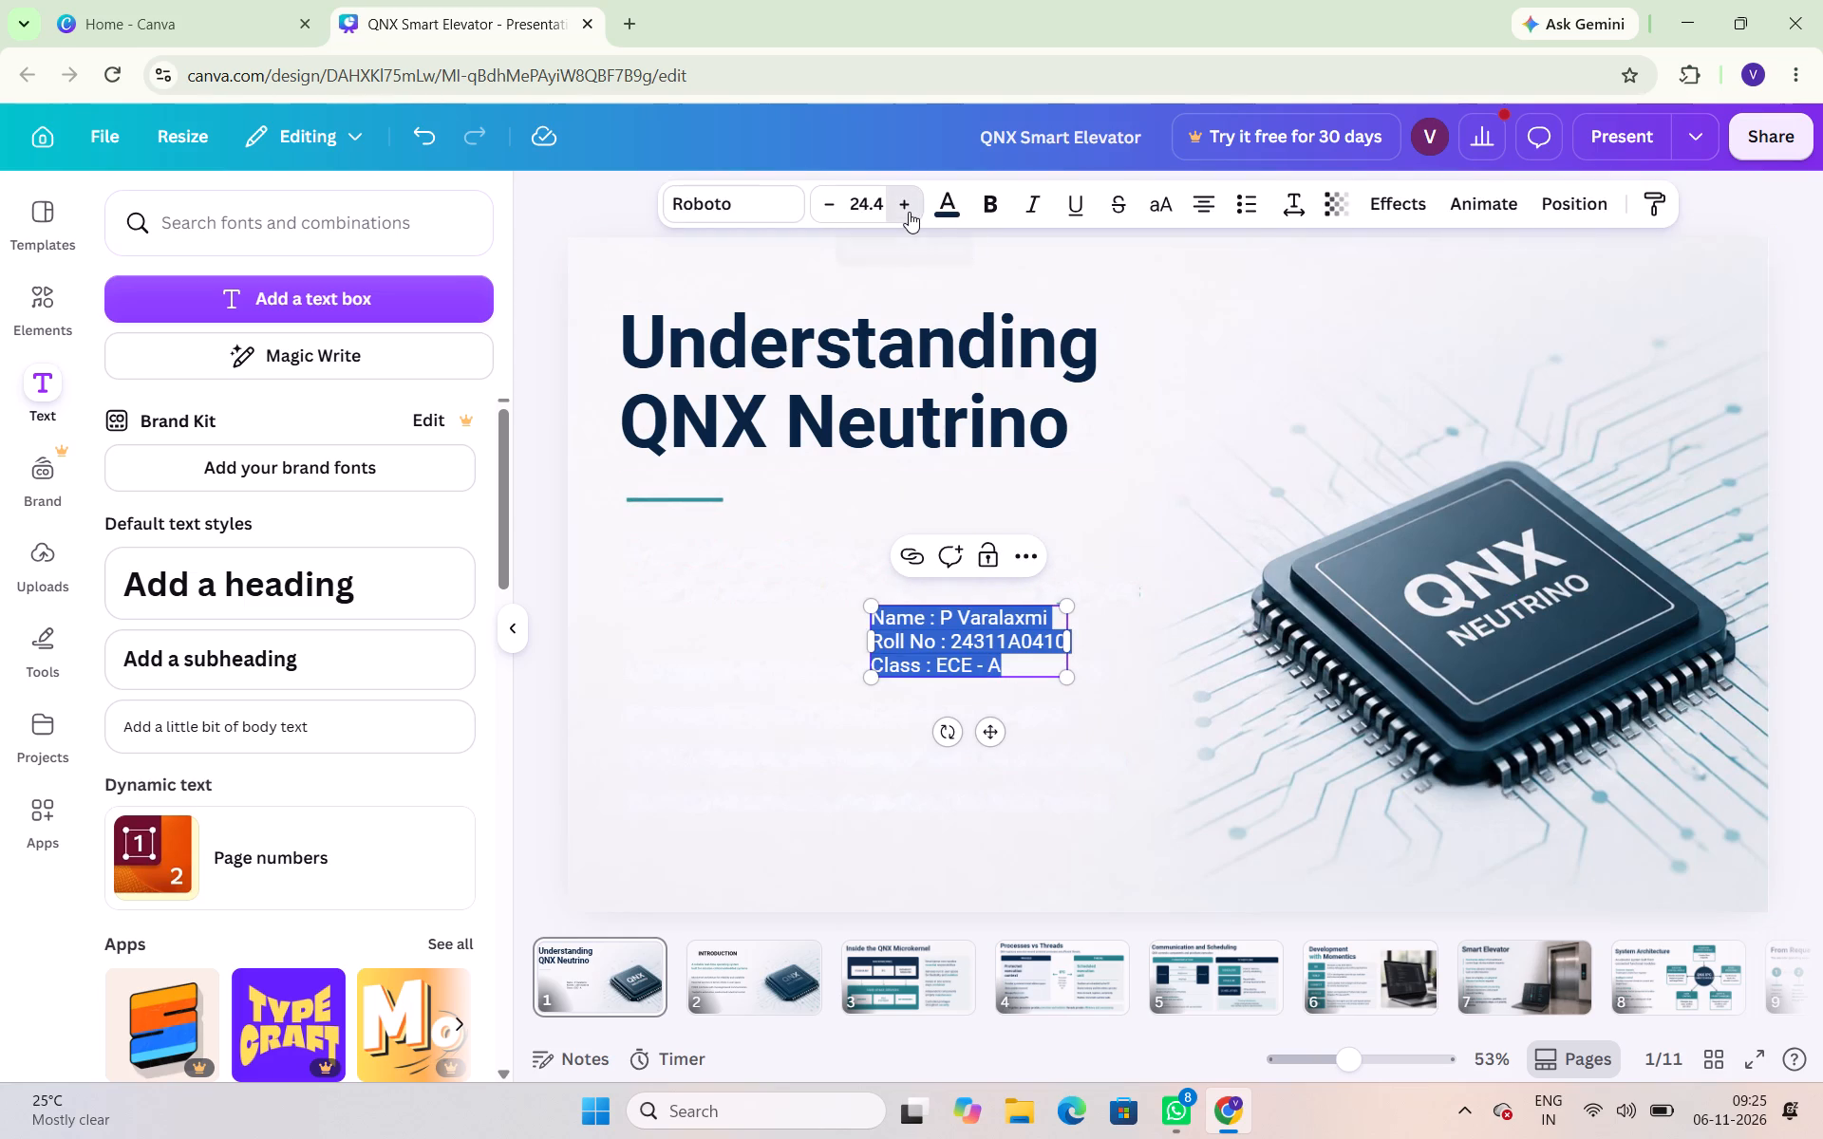
{"action": "triple_click", "coordinate": [909, 212]}
{"action": "triple_click", "coordinate": [909, 212]}
{"action": "triple_click", "coordinate": [909, 212]}
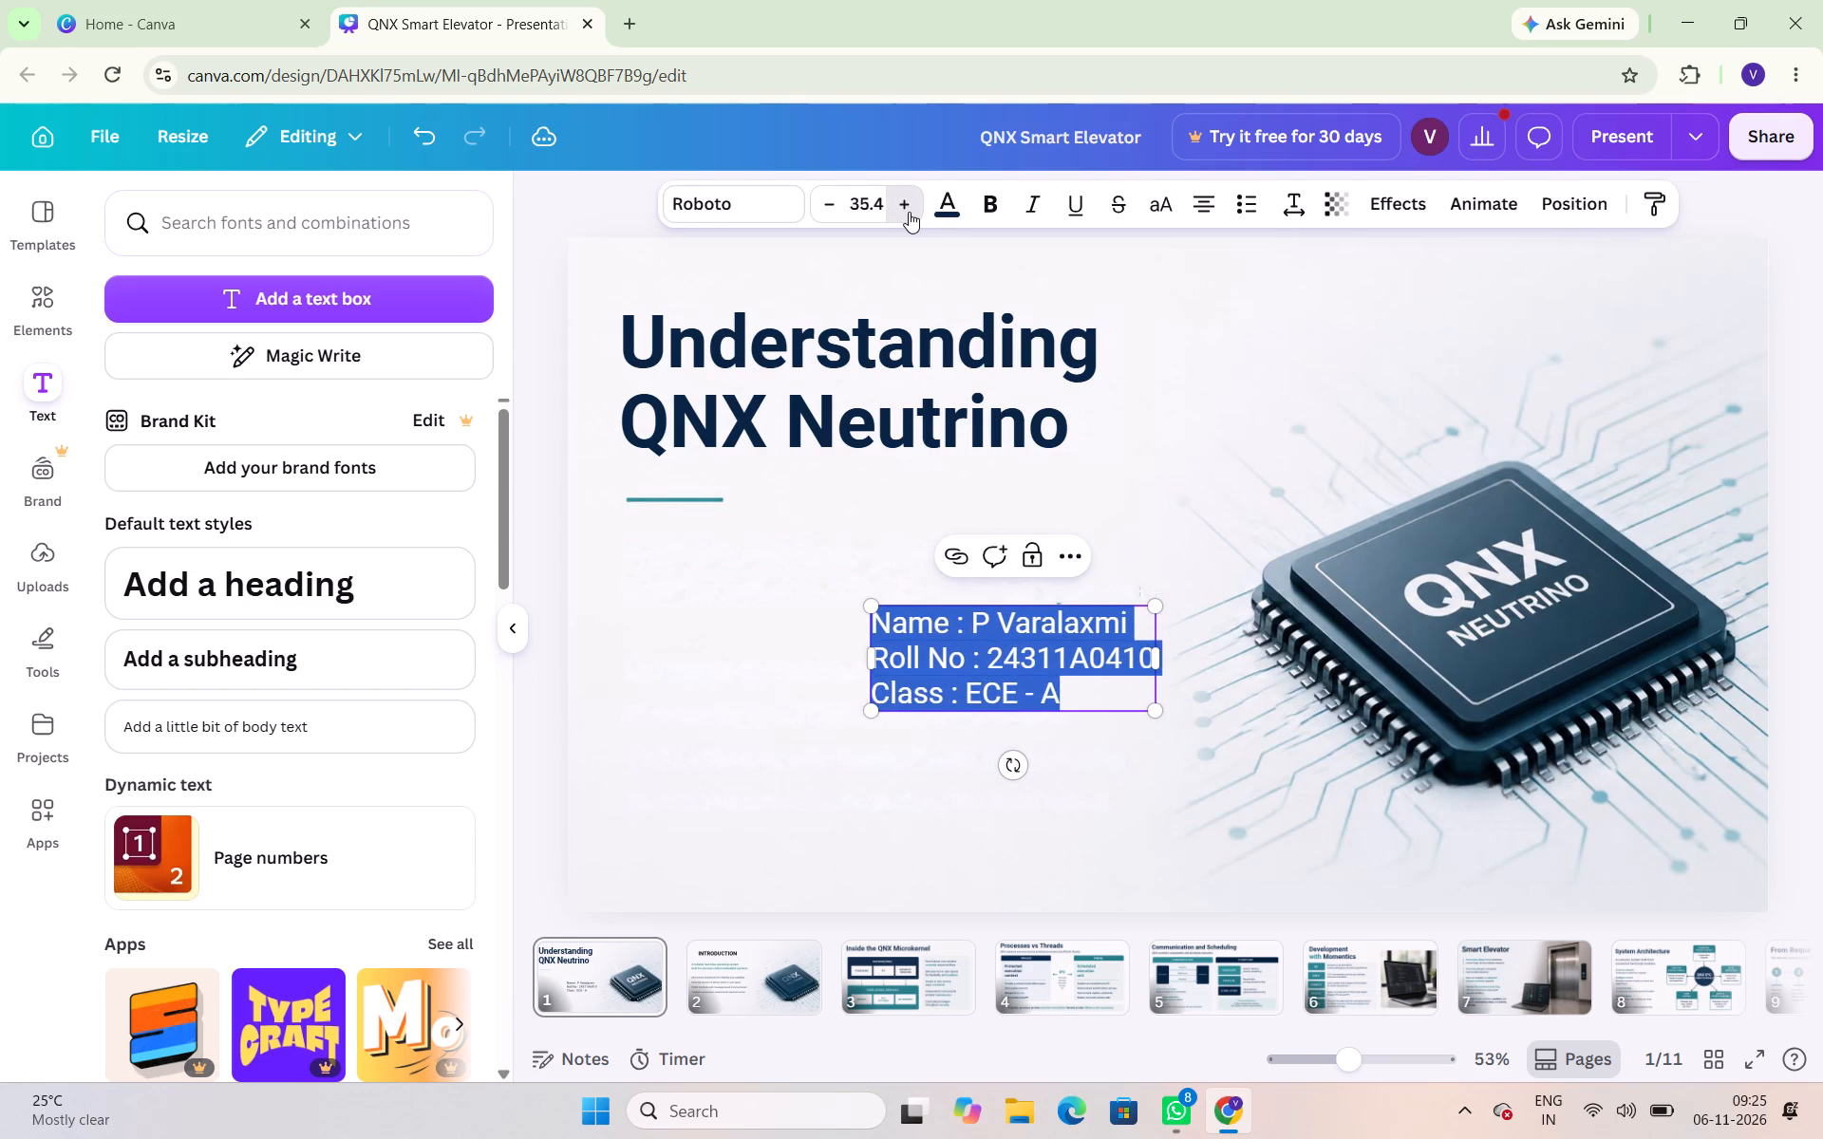
{"action": "triple_click", "coordinate": [909, 212]}
{"action": "triple_click", "coordinate": [909, 212]}
{"action": "triple_click", "coordinate": [909, 212]}
{"action": "left_click", "coordinate": [909, 212]}
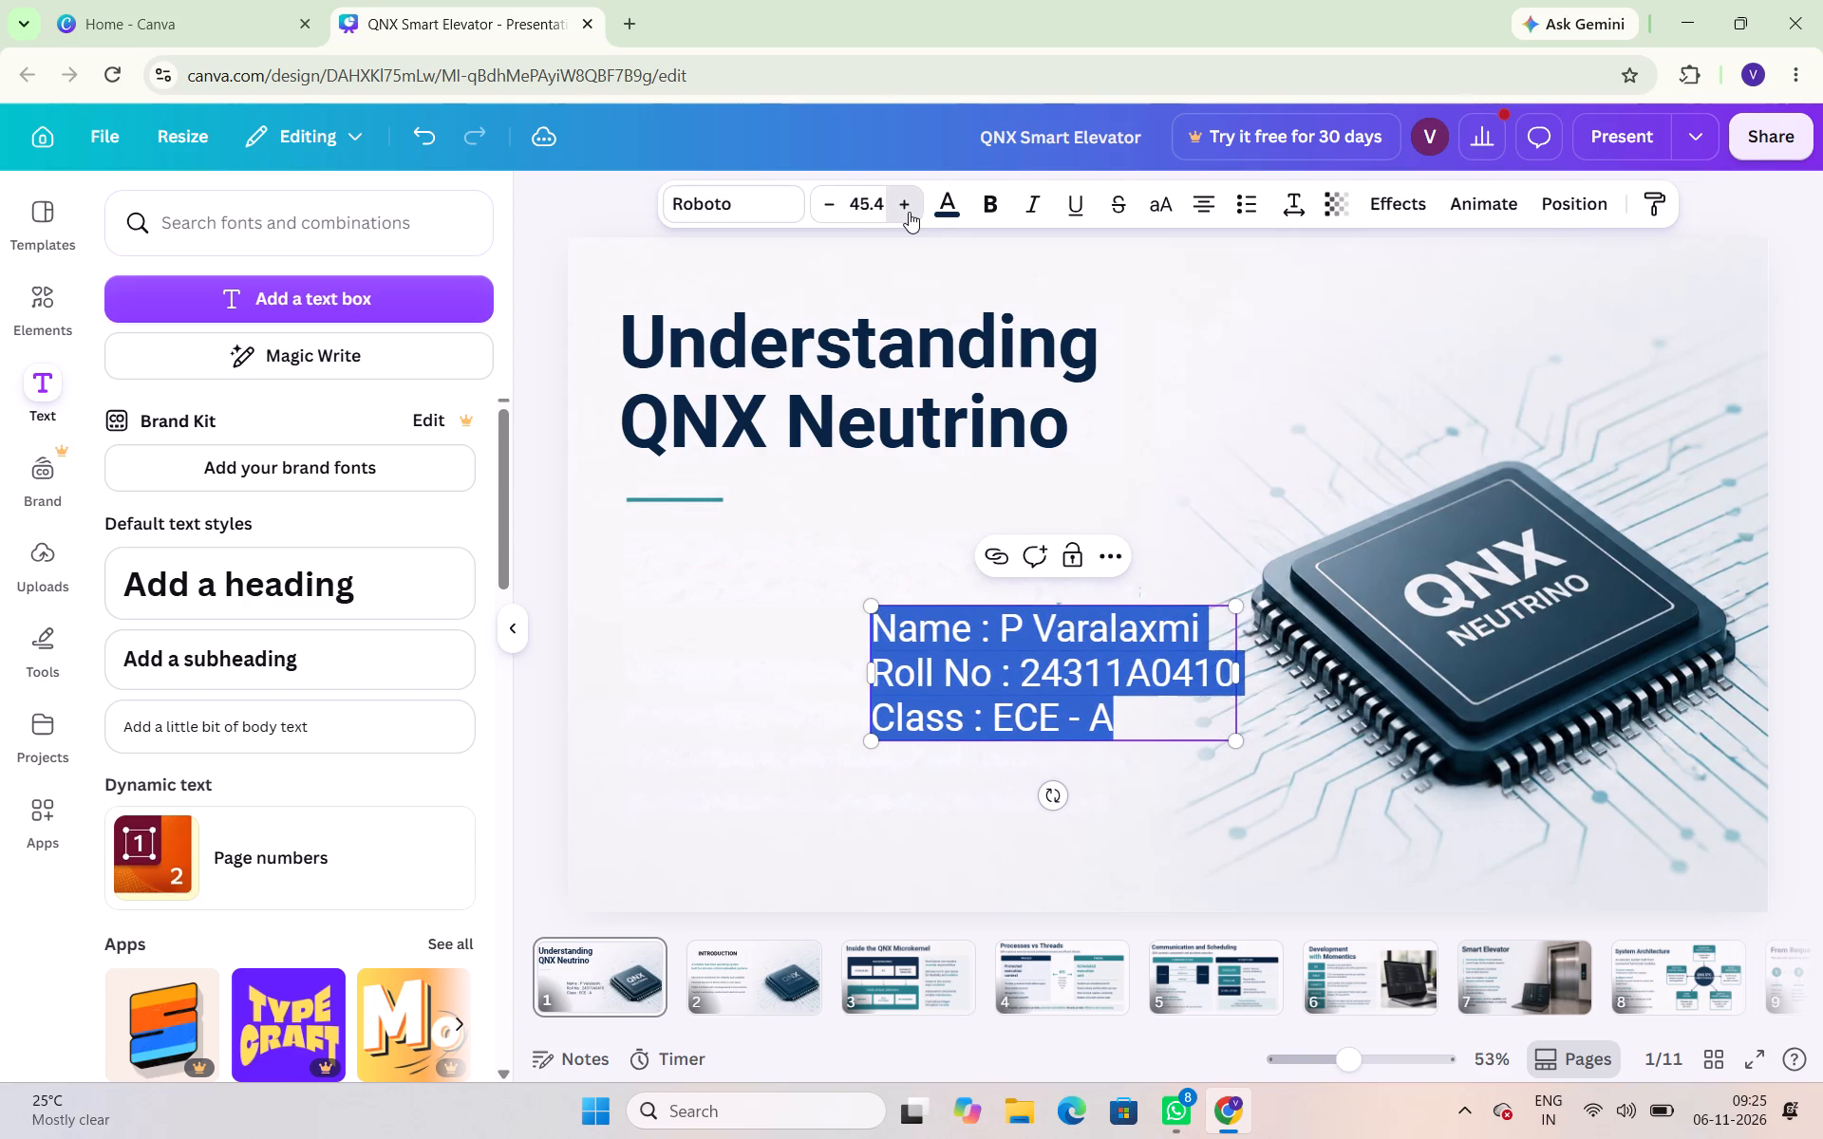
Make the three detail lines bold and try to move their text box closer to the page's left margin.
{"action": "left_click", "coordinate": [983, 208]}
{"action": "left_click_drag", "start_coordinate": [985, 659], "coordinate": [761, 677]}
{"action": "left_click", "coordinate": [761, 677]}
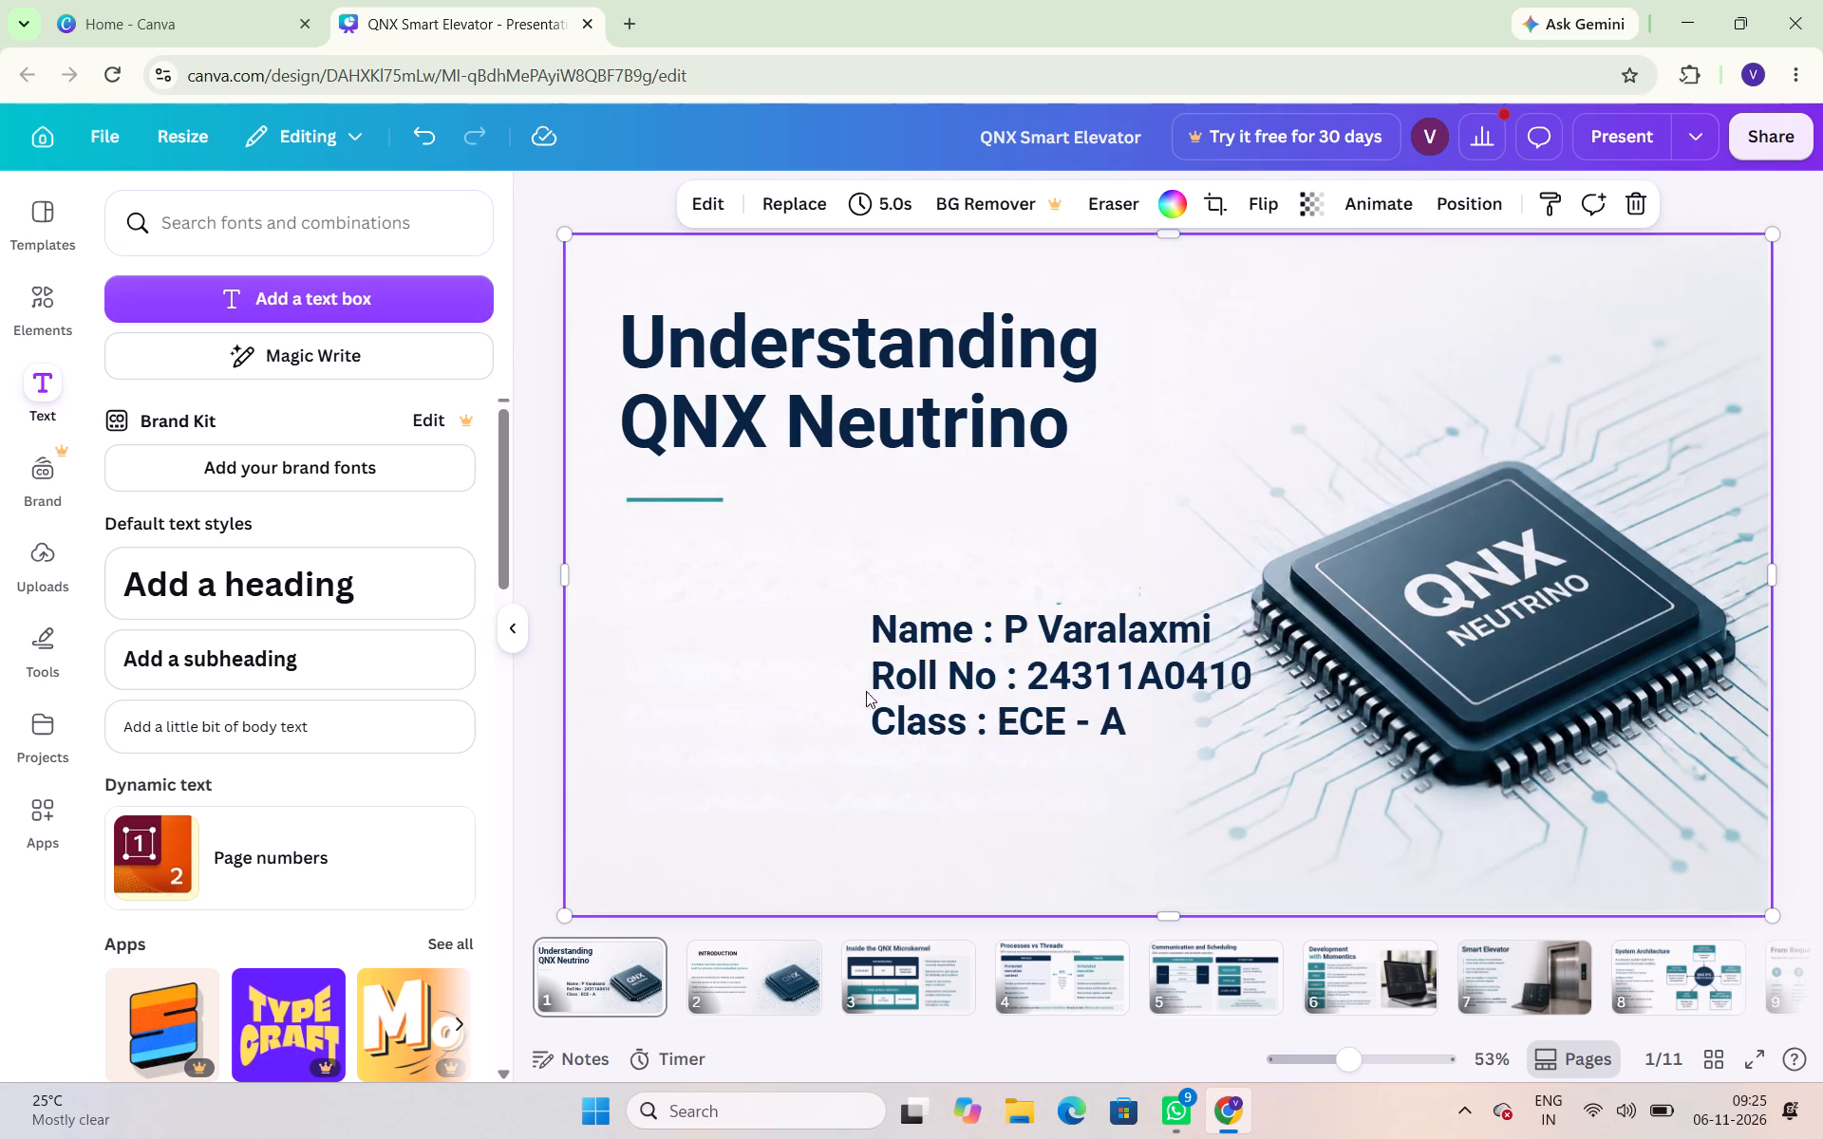
Remove the bold from the three detail lines and increase their font size to 49.4.
{"action": "triple_click", "coordinate": [943, 693]}
{"action": "left_click", "coordinate": [943, 693]}
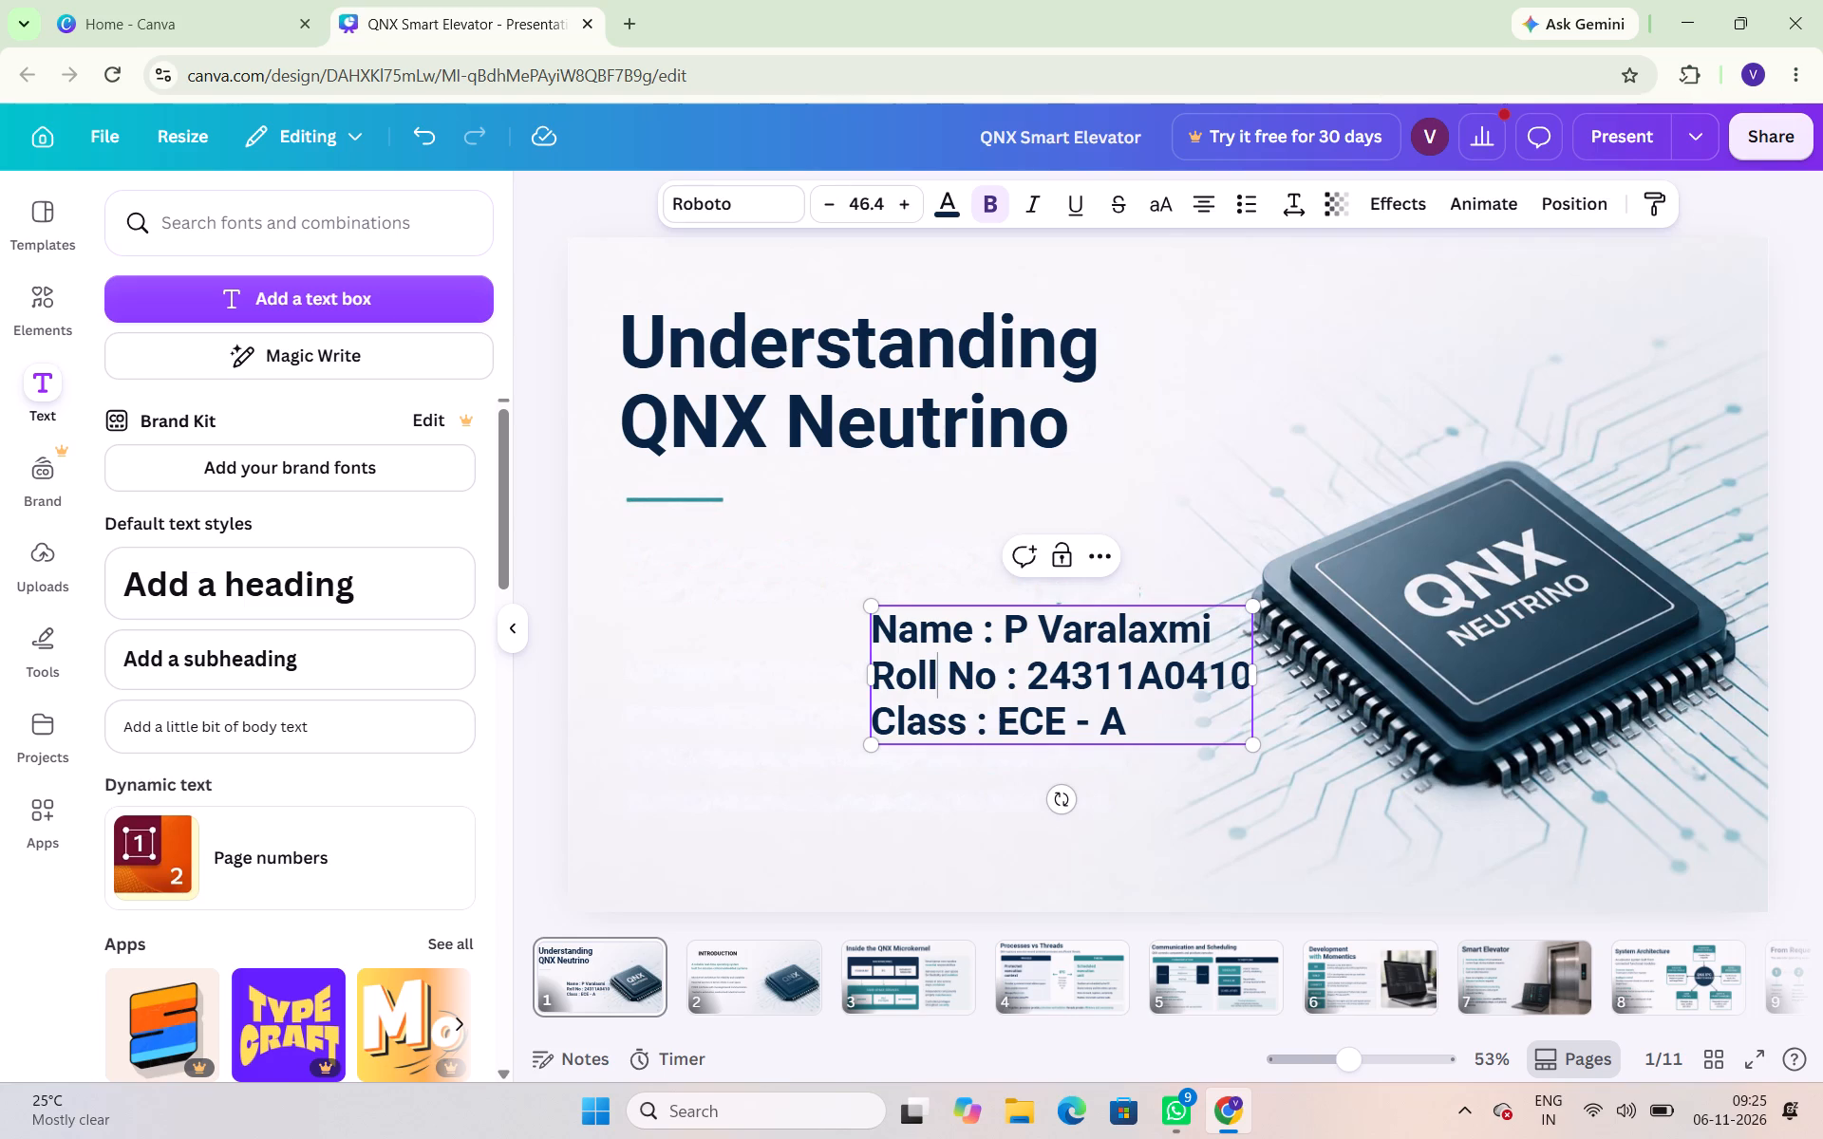
{"action": "left_click_drag", "start_coordinate": [1121, 725], "coordinate": [855, 636]}
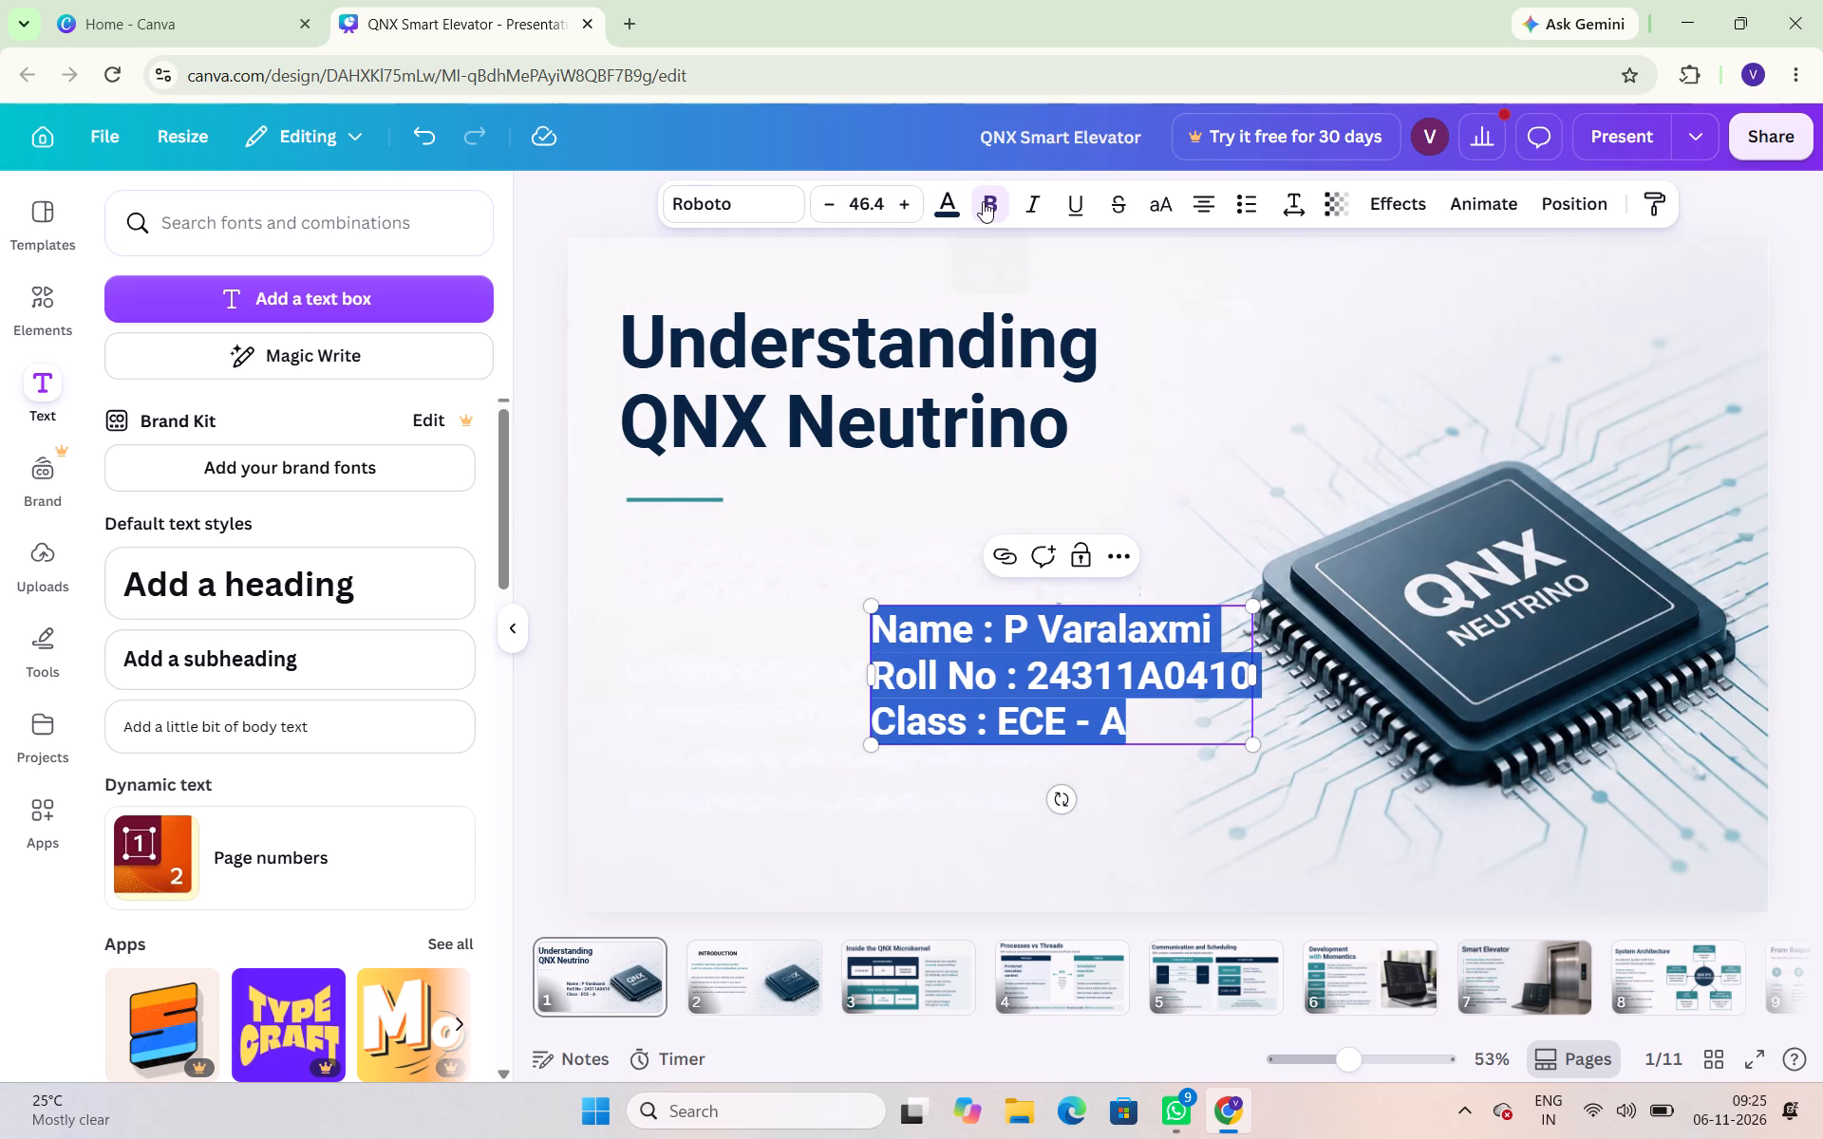
{"action": "left_click", "coordinate": [983, 201]}
{"action": "triple_click", "coordinate": [891, 201]}
{"action": "triple_click", "coordinate": [891, 201]}
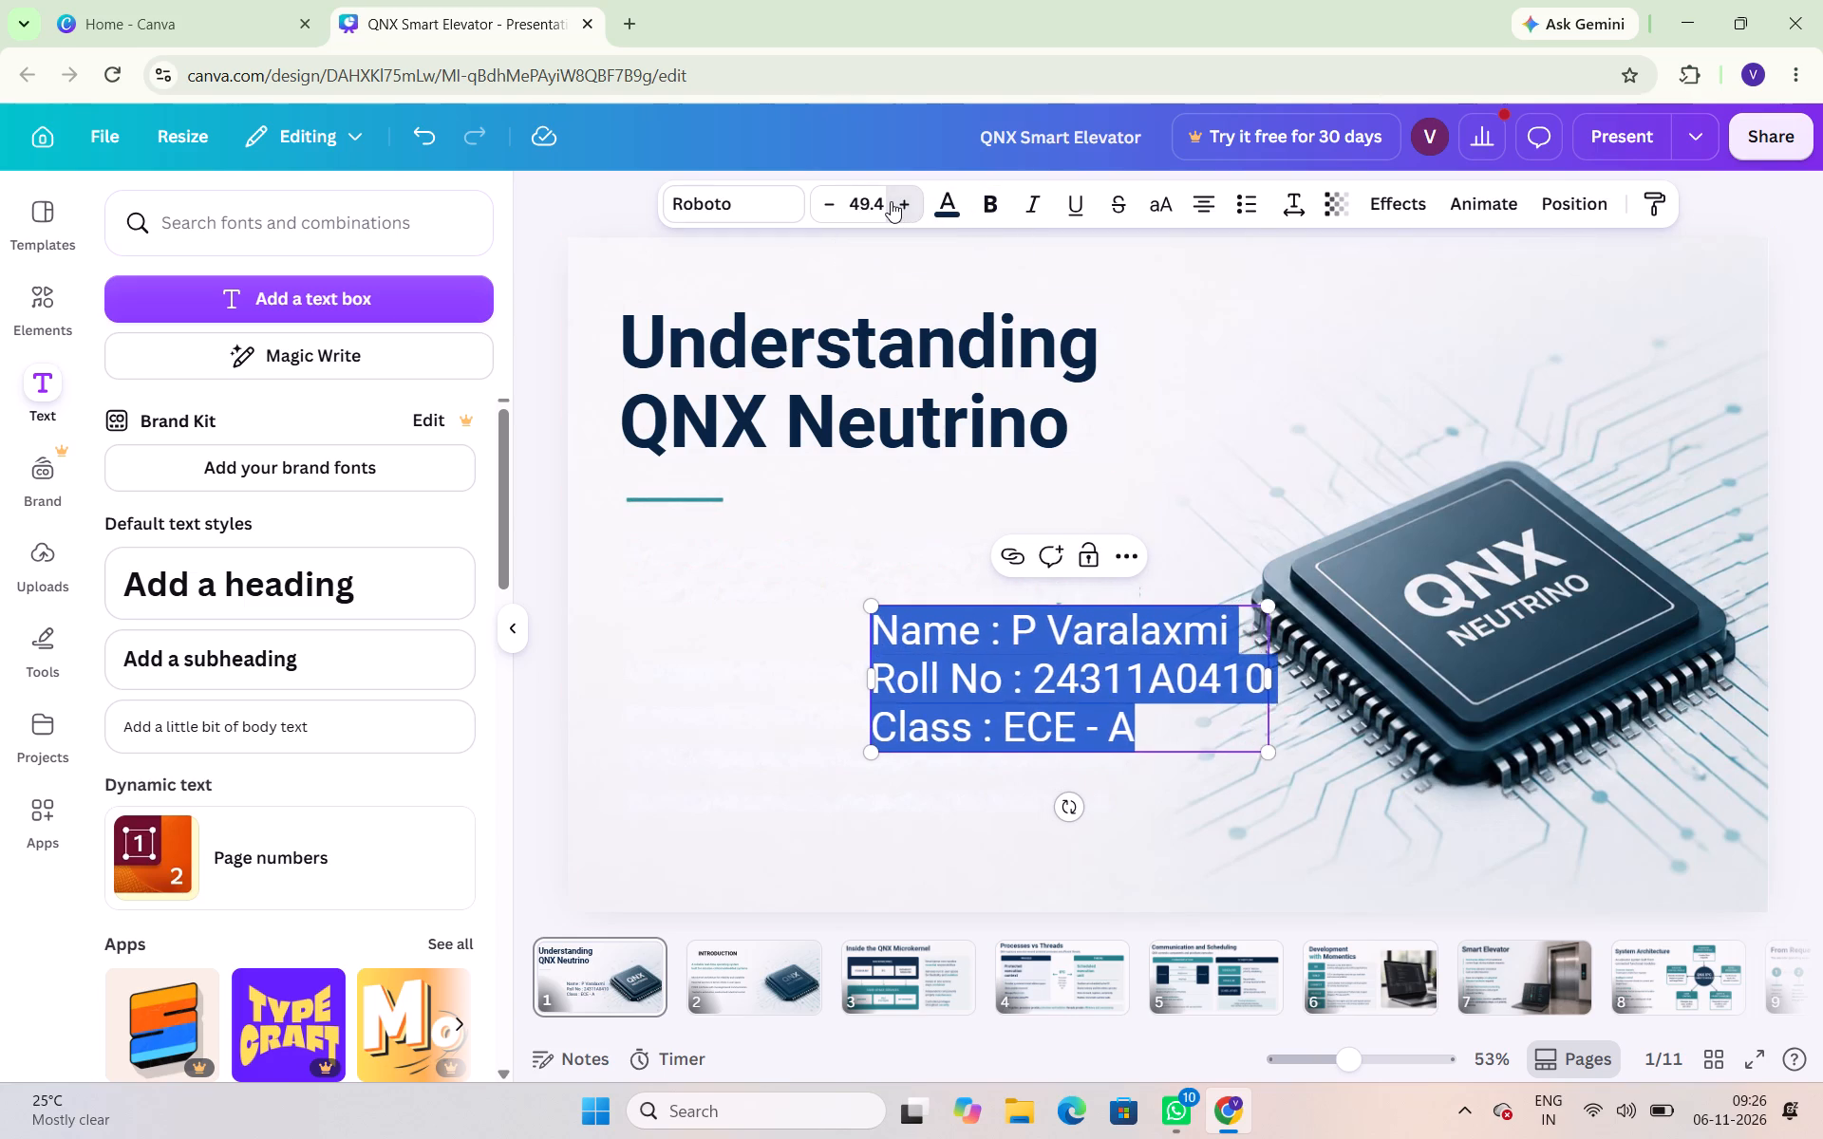
Increase the font size of all three detail lines to 56.4.
{"action": "triple_click", "coordinate": [891, 201]}
{"action": "left_click", "coordinate": [891, 201]}
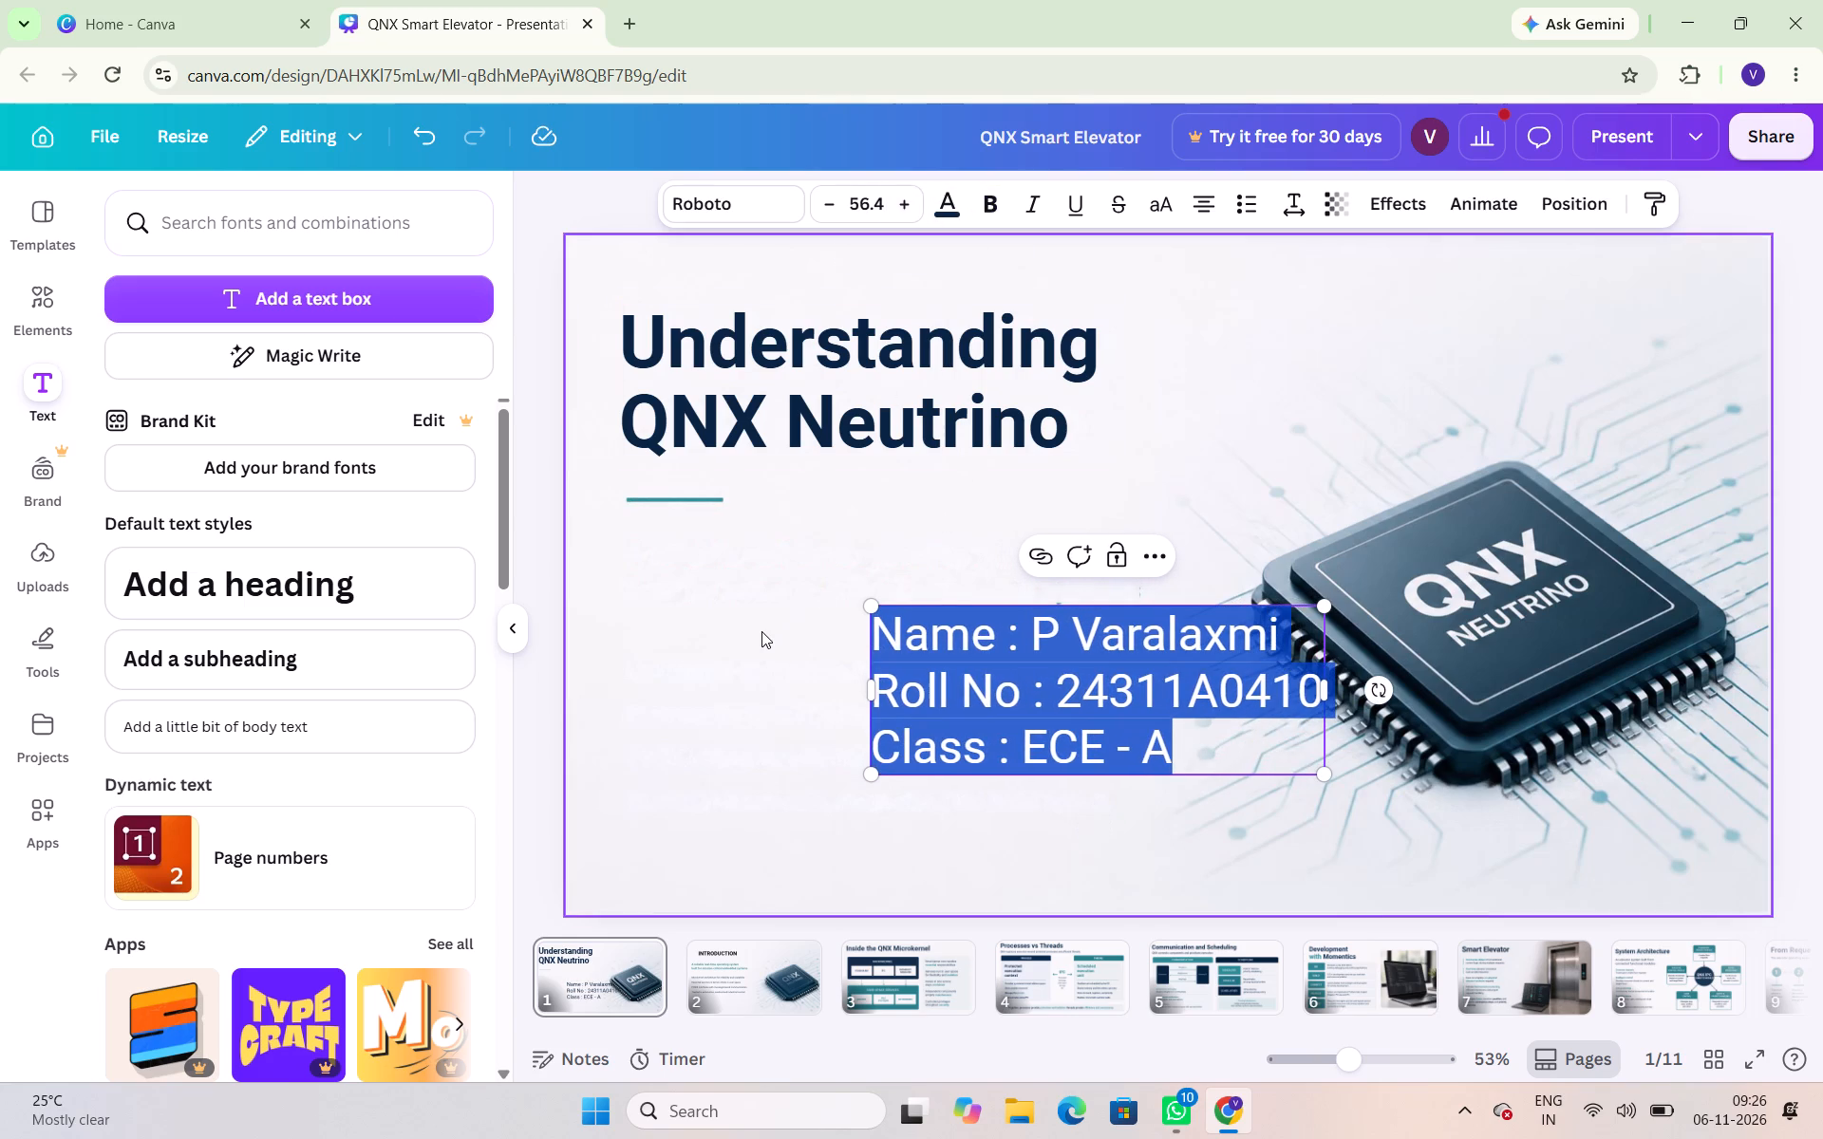
{"action": "left_click", "coordinate": [761, 631]}
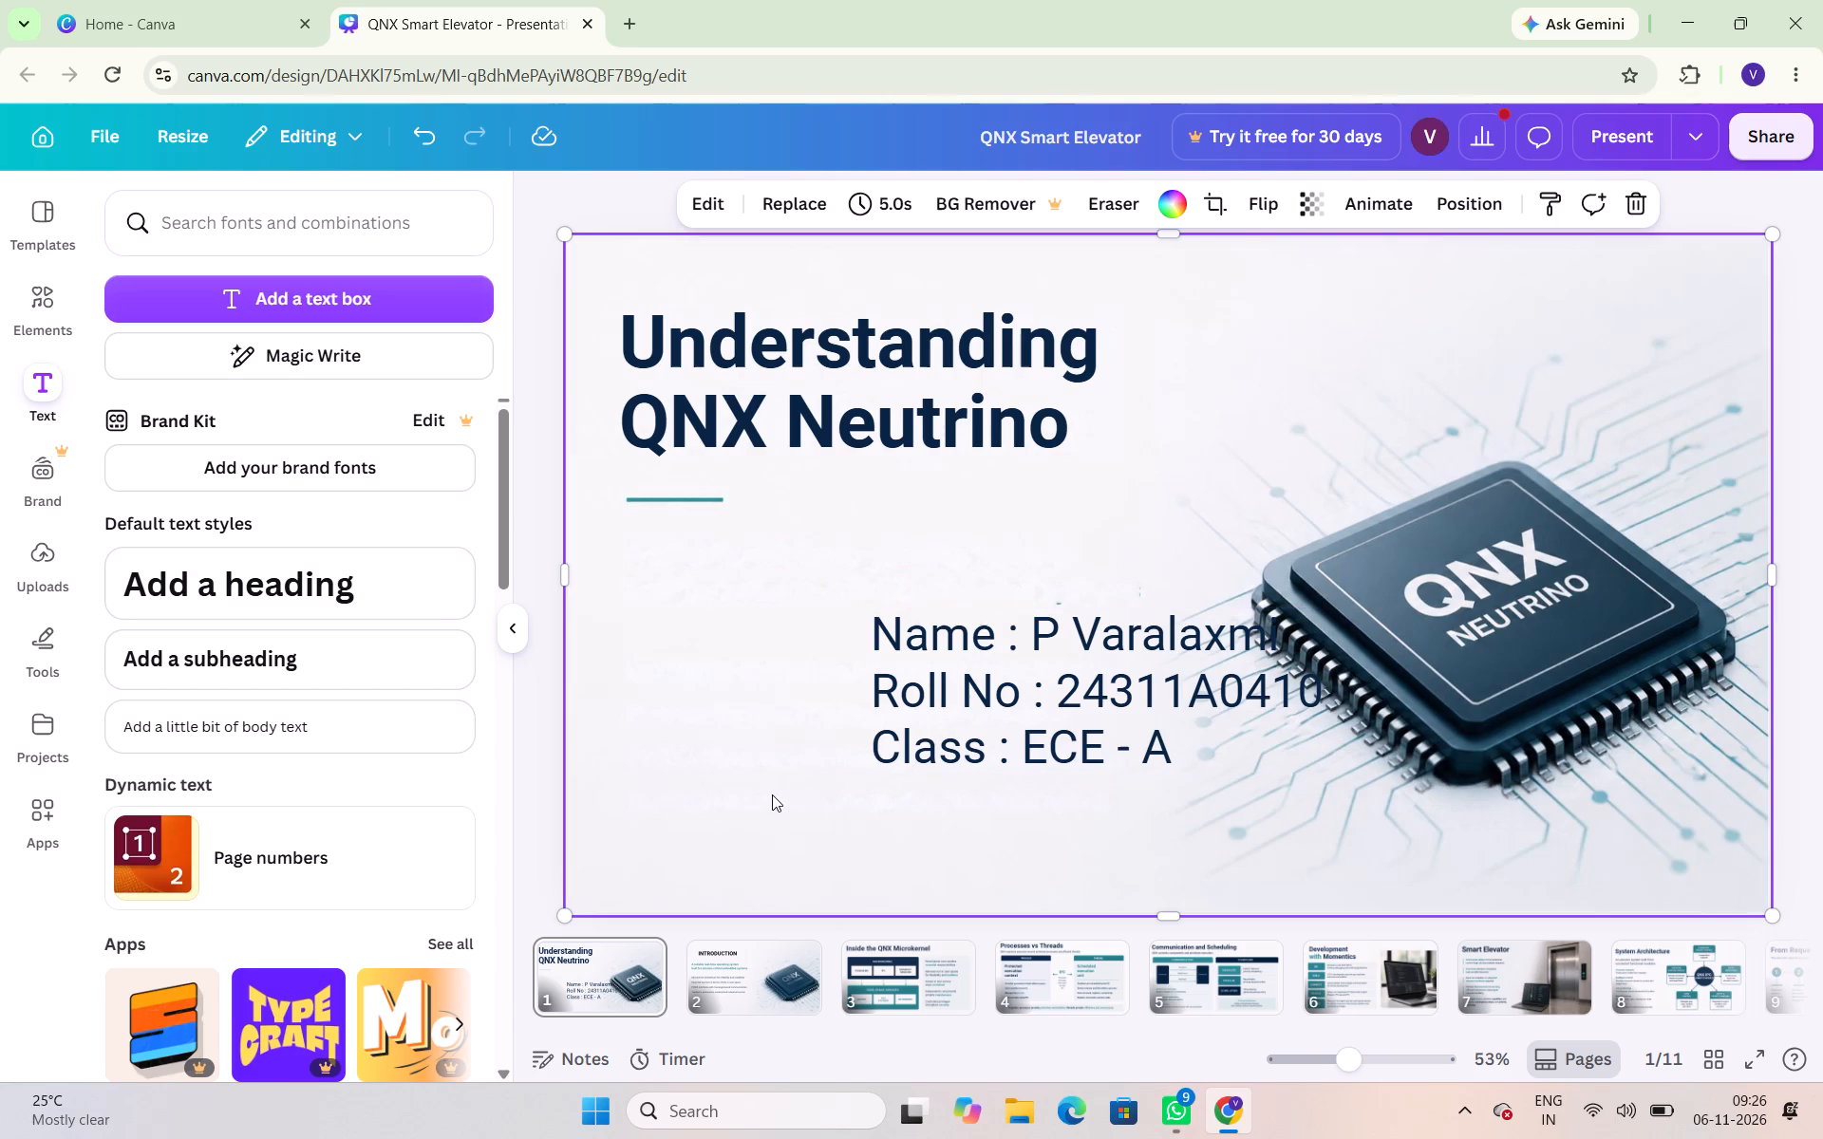
{"action": "left_click", "coordinate": [772, 794]}
Move the details text box off the chip artwork to below the title's accent line, nearly aligned with the title's left edge.
{"action": "left_click_drag", "start_coordinate": [939, 709], "coordinate": [687, 661]}
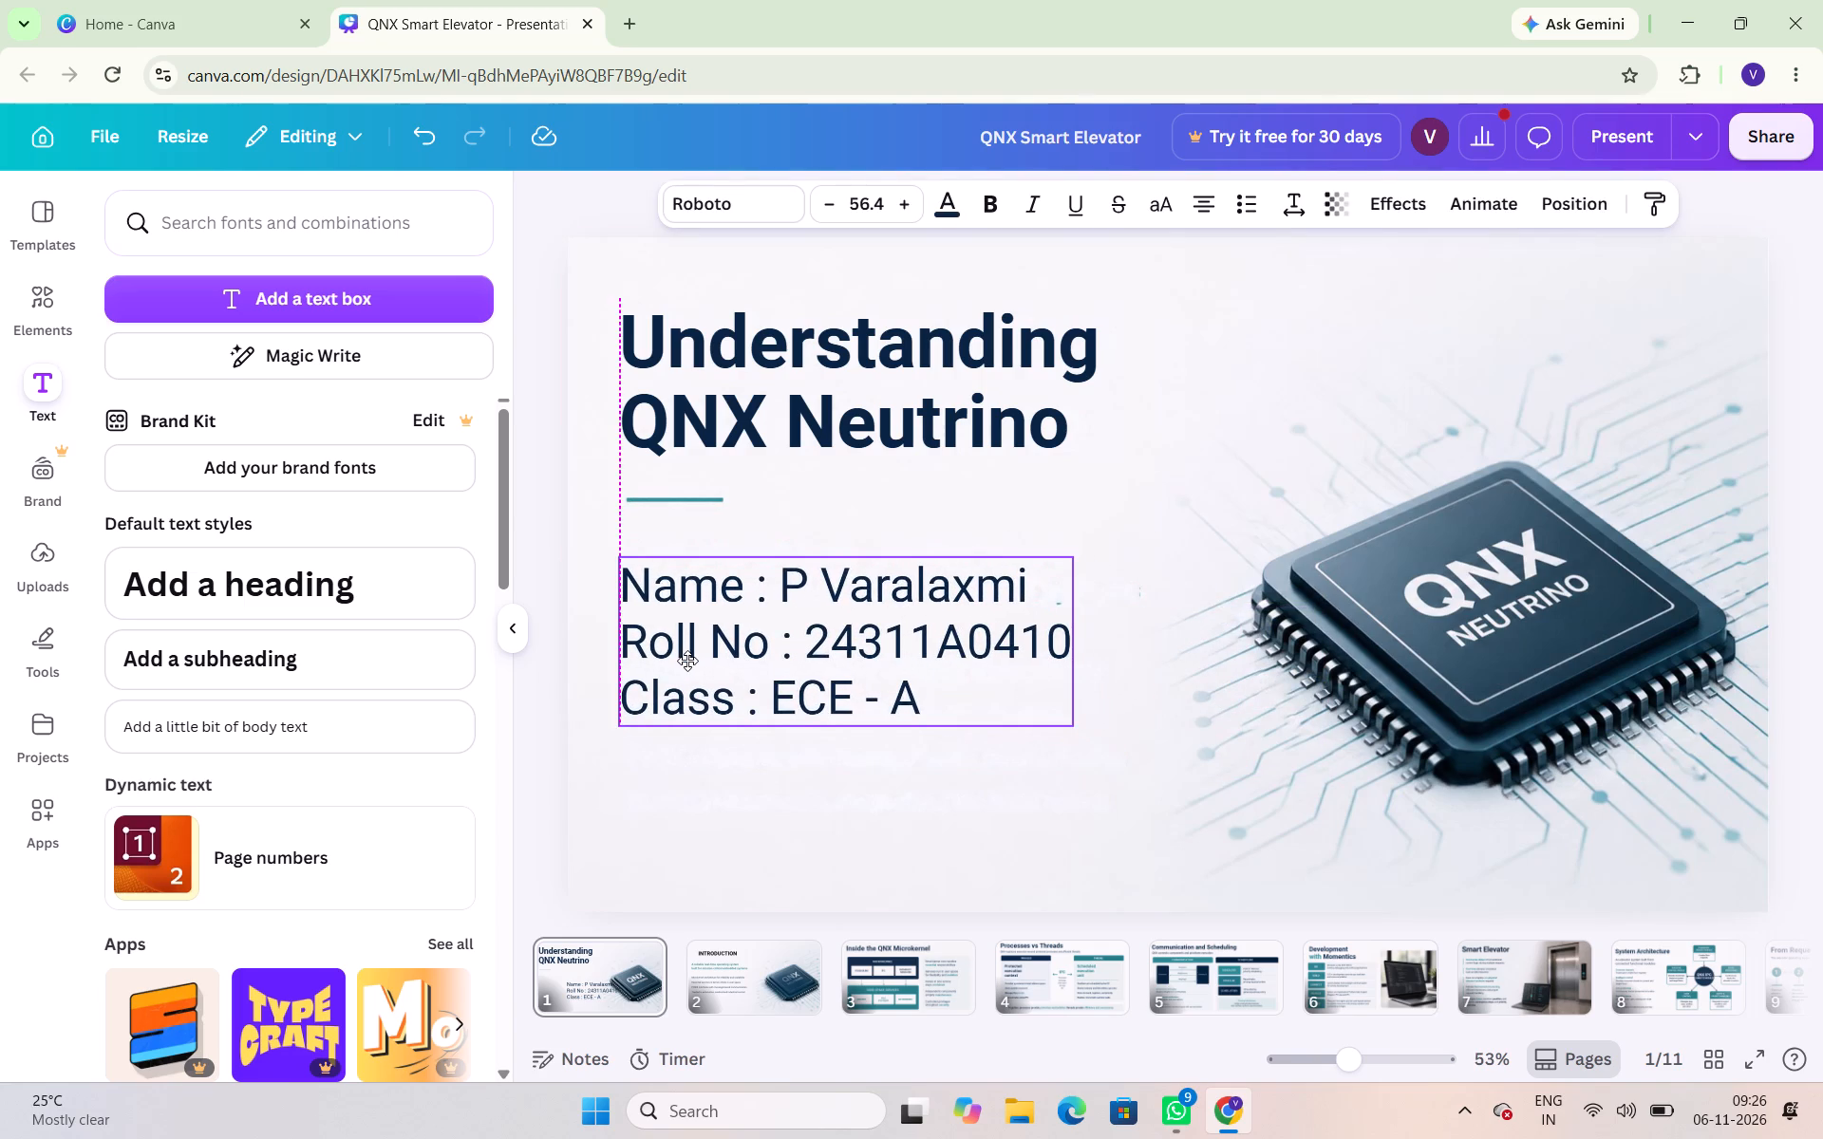
{"action": "left_click_drag", "start_coordinate": [687, 661], "coordinate": [700, 667]}
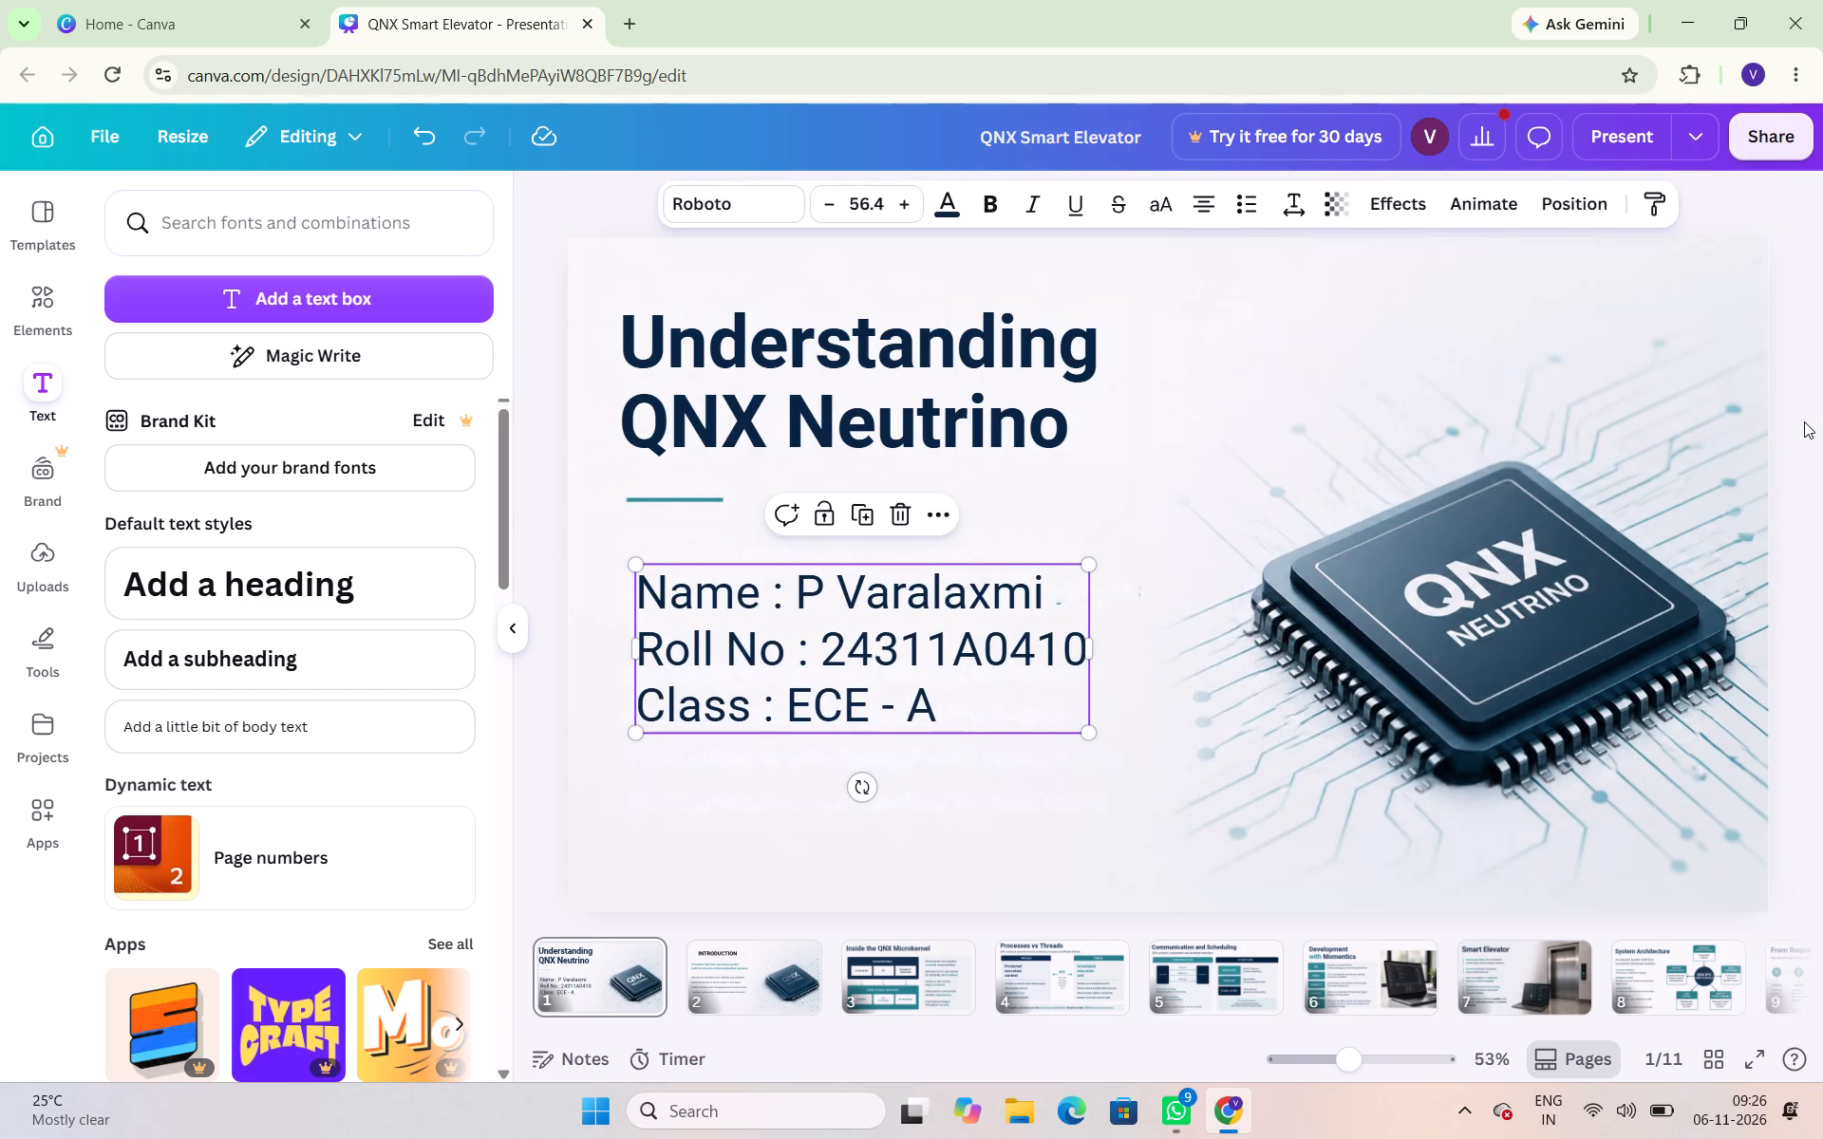
{"action": "left_click", "coordinate": [1804, 421]}
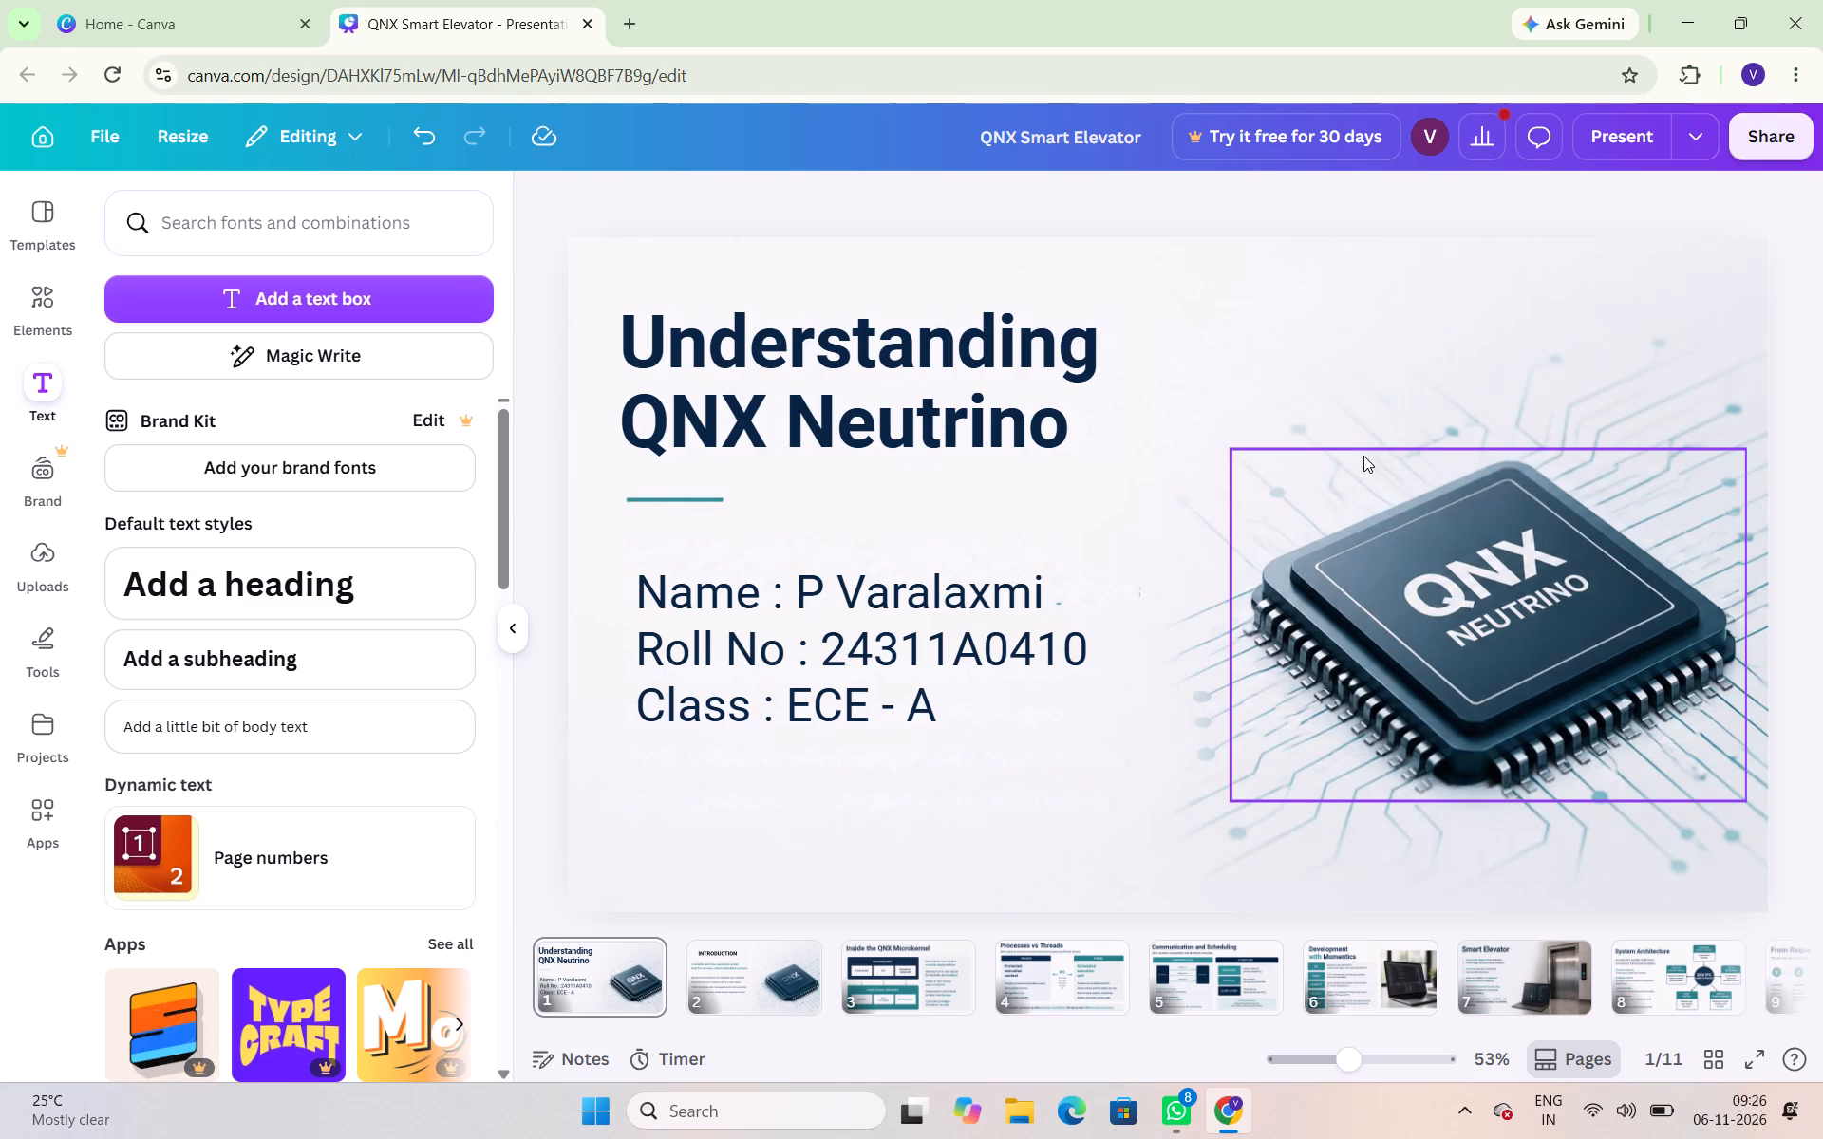
Add spaces before the colons in the Name and Class lines so they line up with the Roll No colon.
{"action": "left_click", "coordinate": [769, 605]}
{"action": "left_click", "coordinate": [773, 592]}
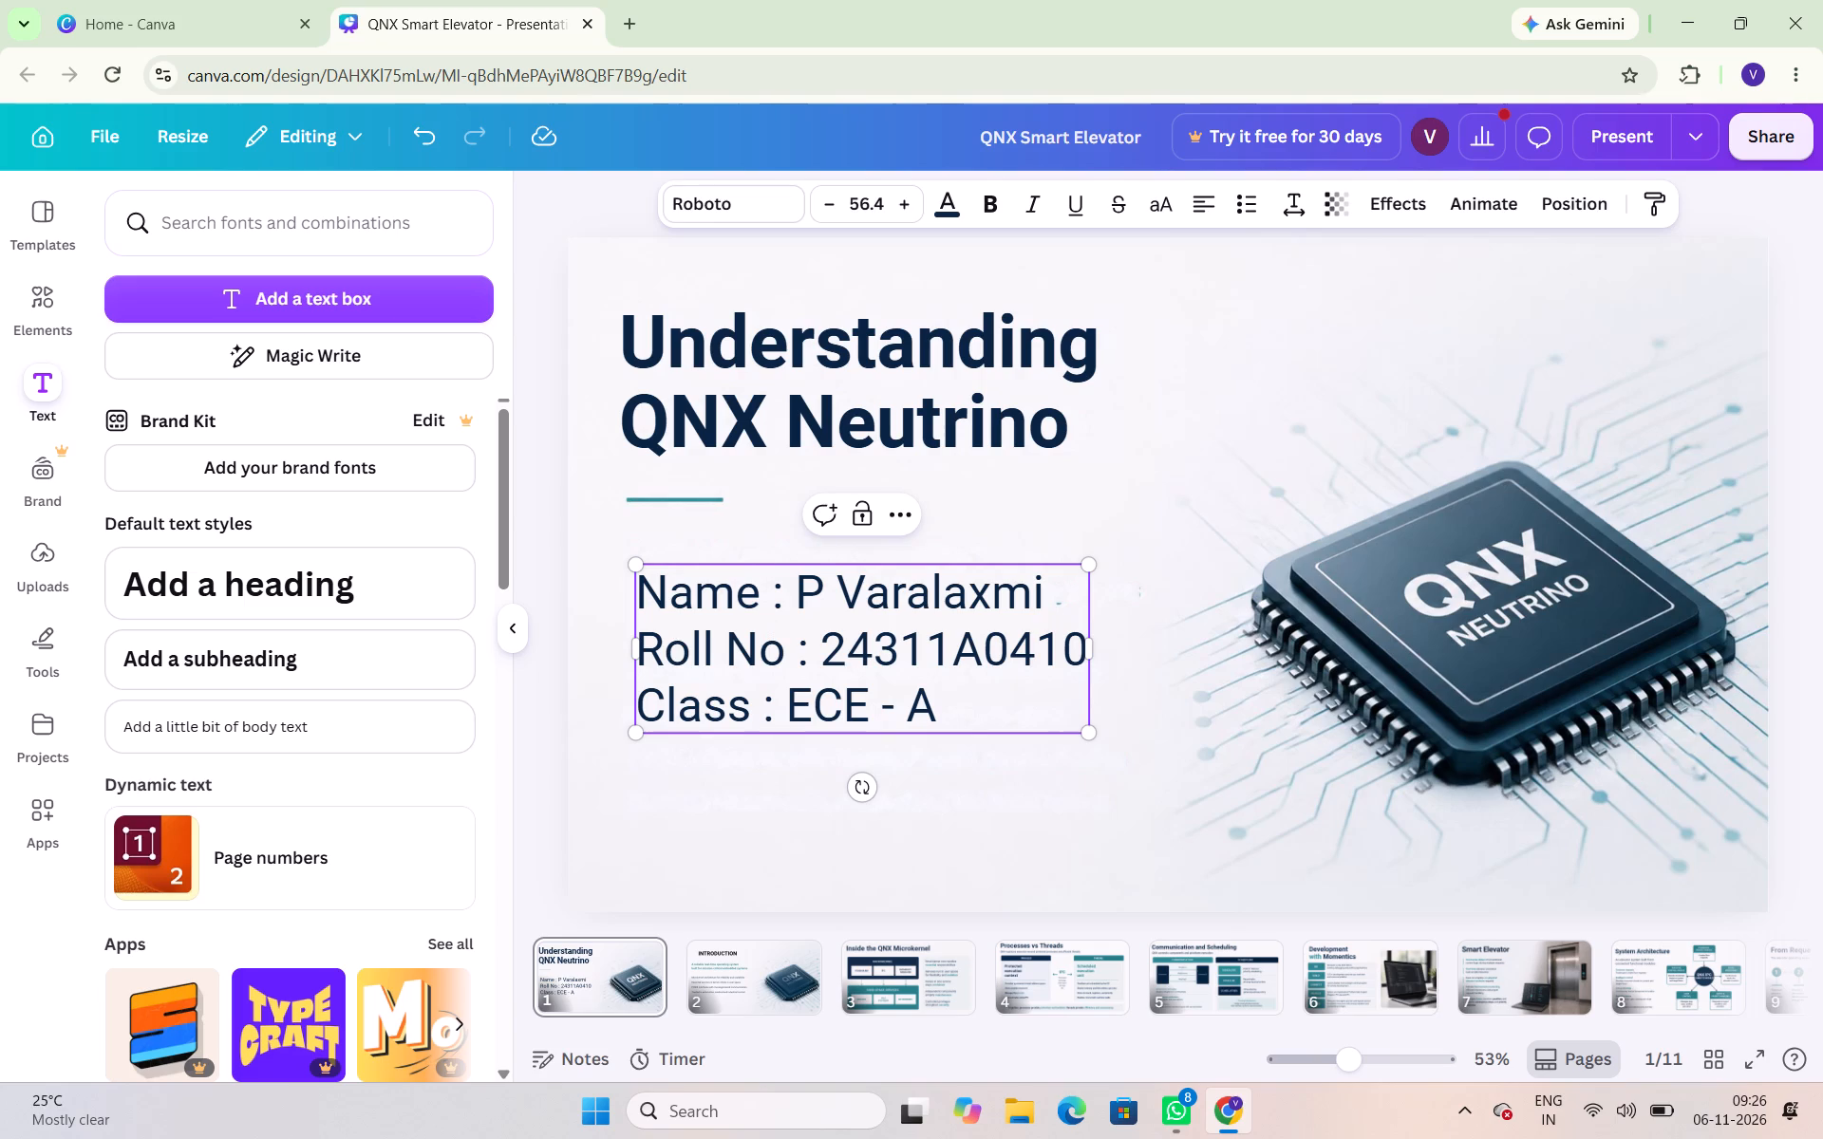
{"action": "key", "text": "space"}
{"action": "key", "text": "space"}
{"action": "left_click", "coordinate": [762, 714]}
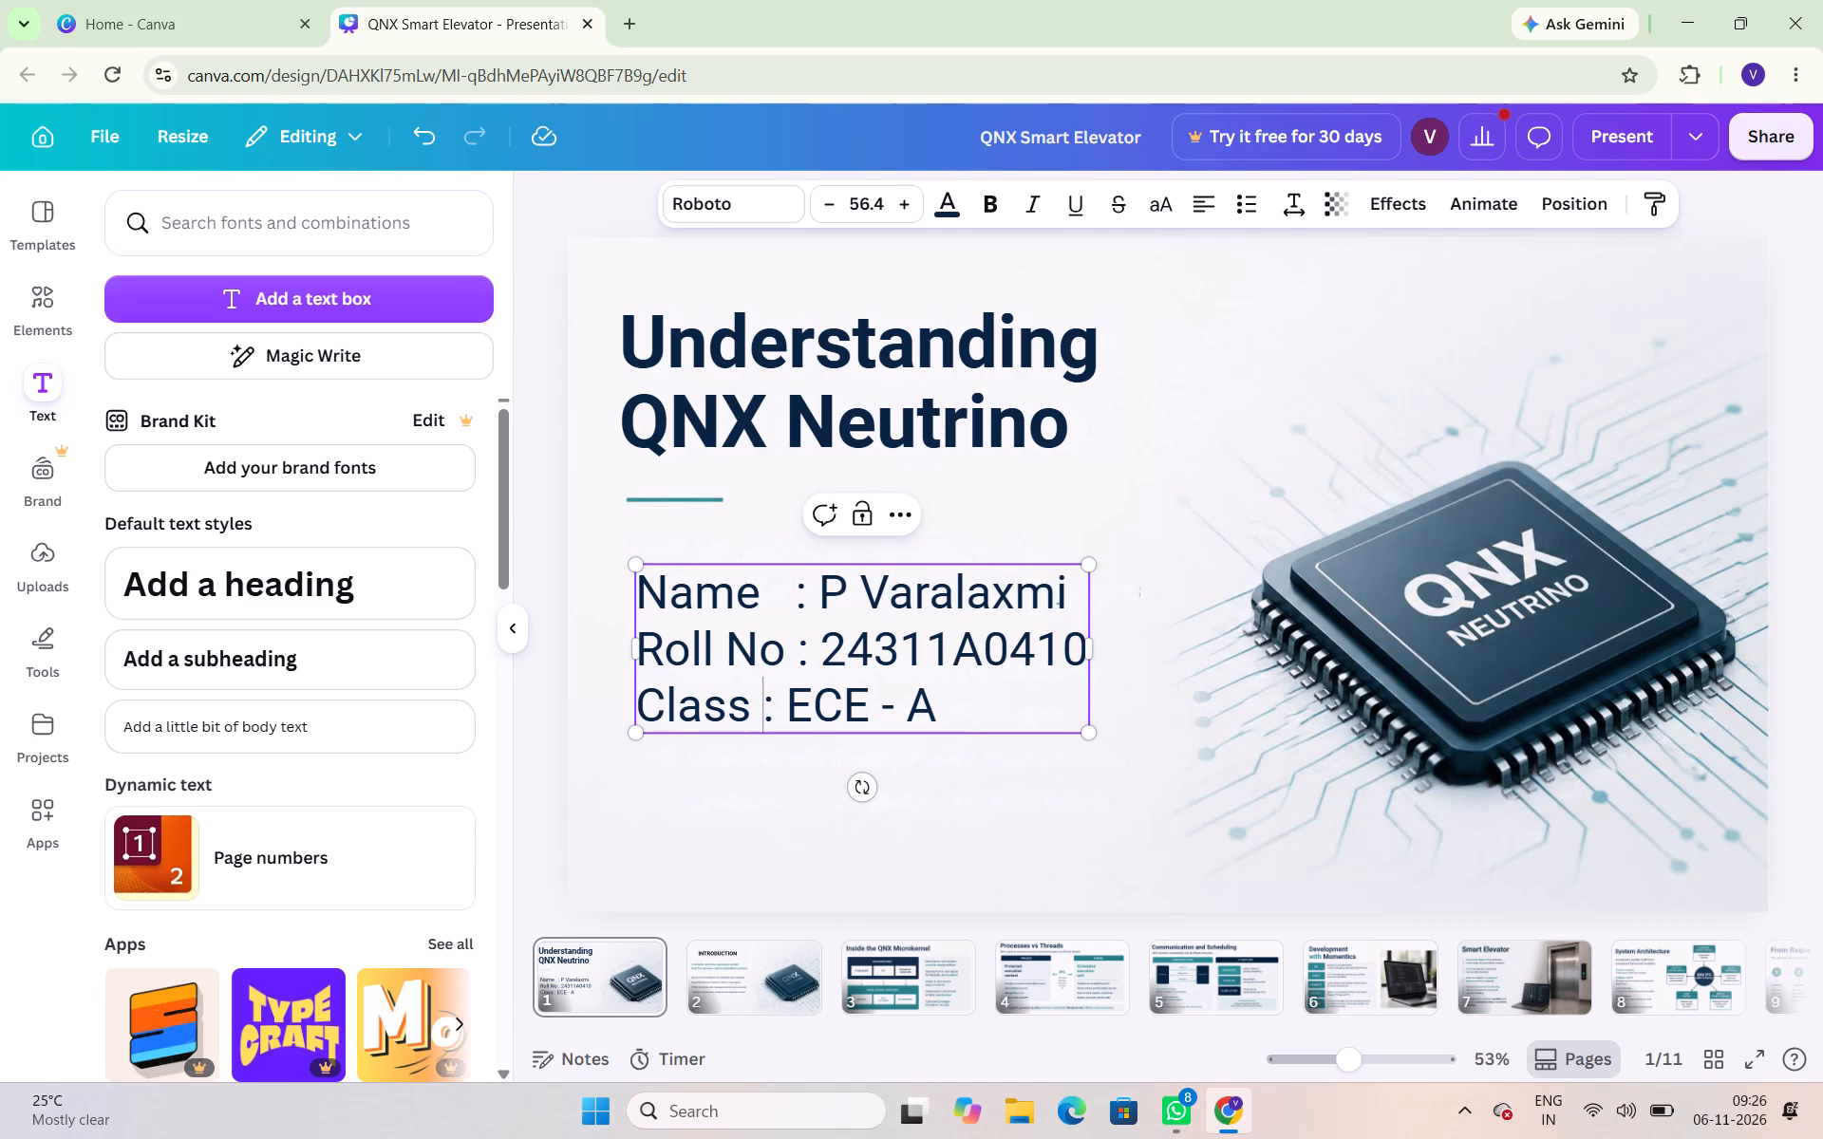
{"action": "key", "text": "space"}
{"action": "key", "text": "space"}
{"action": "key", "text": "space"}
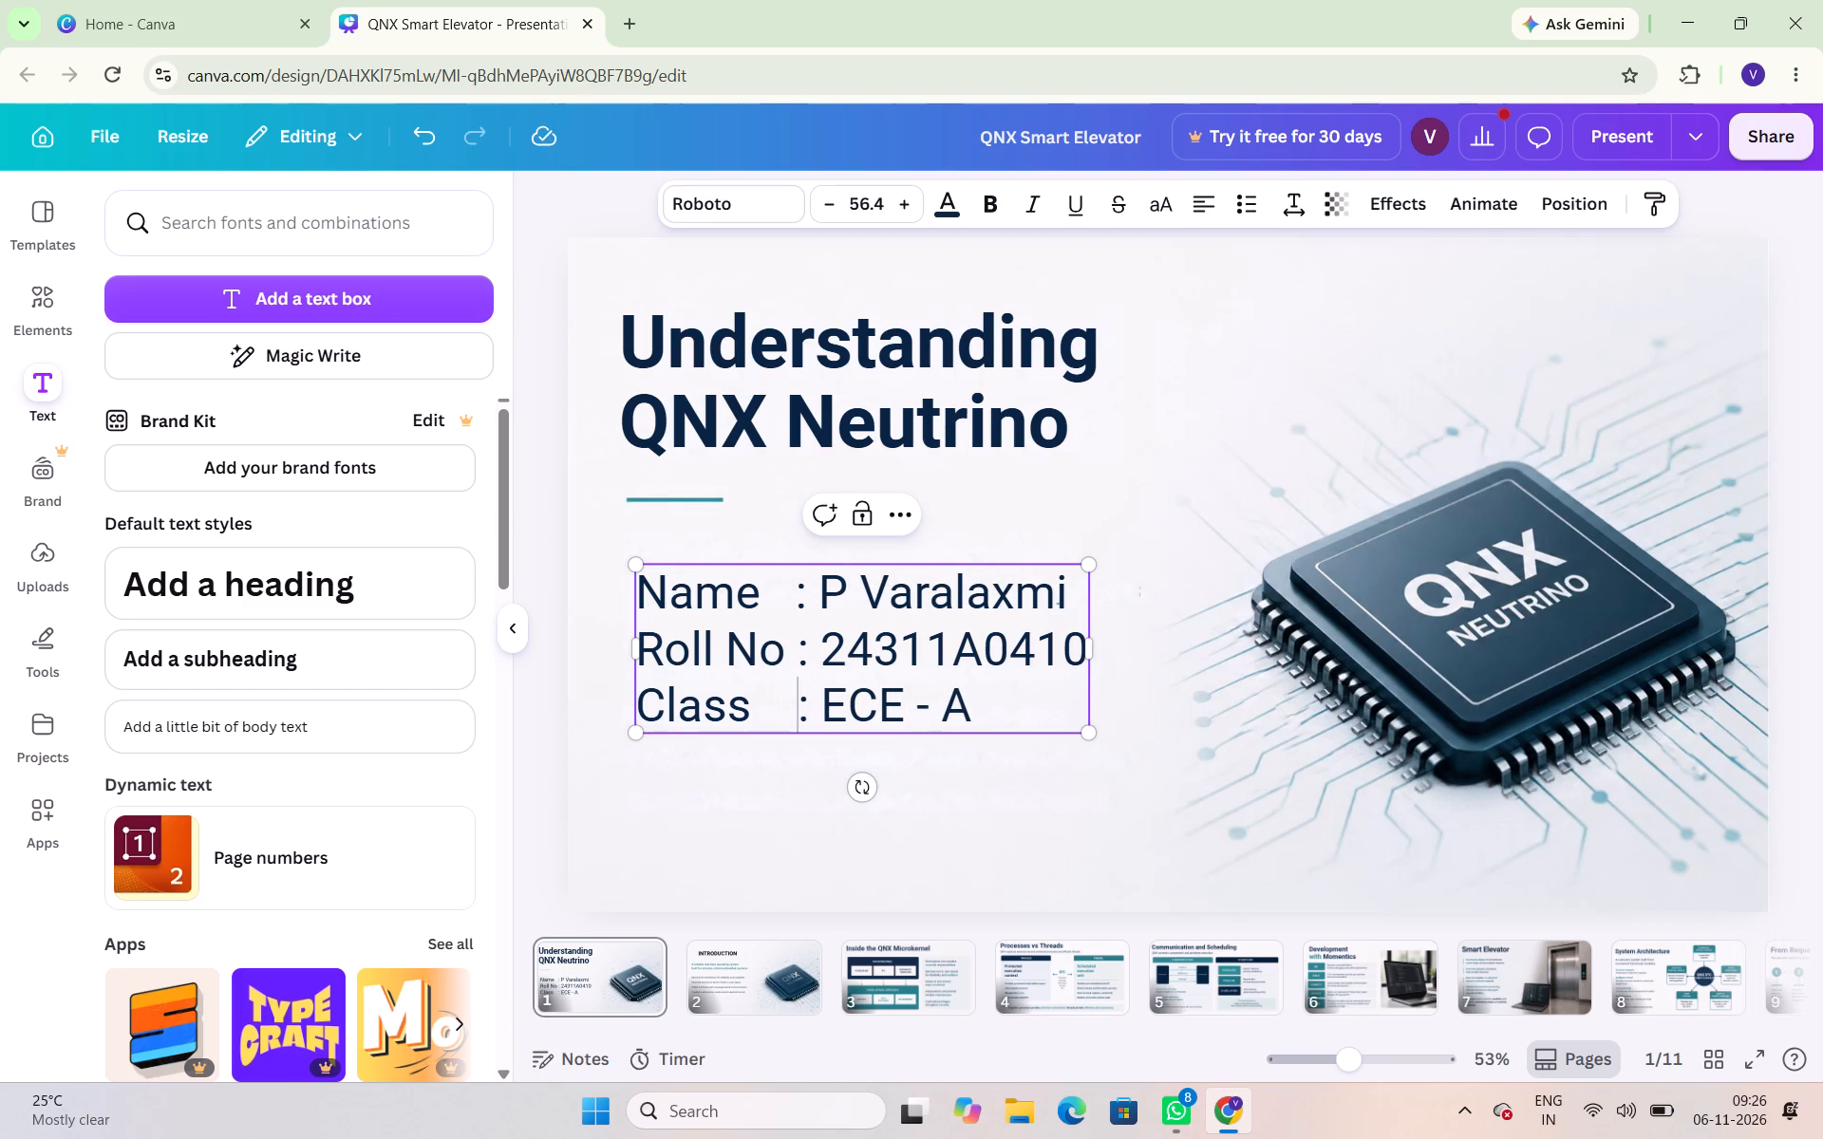
Add two spaces after the colon in each of the Name, Roll No and Class lines so their values line up.
{"action": "left_click", "coordinate": [822, 591]}
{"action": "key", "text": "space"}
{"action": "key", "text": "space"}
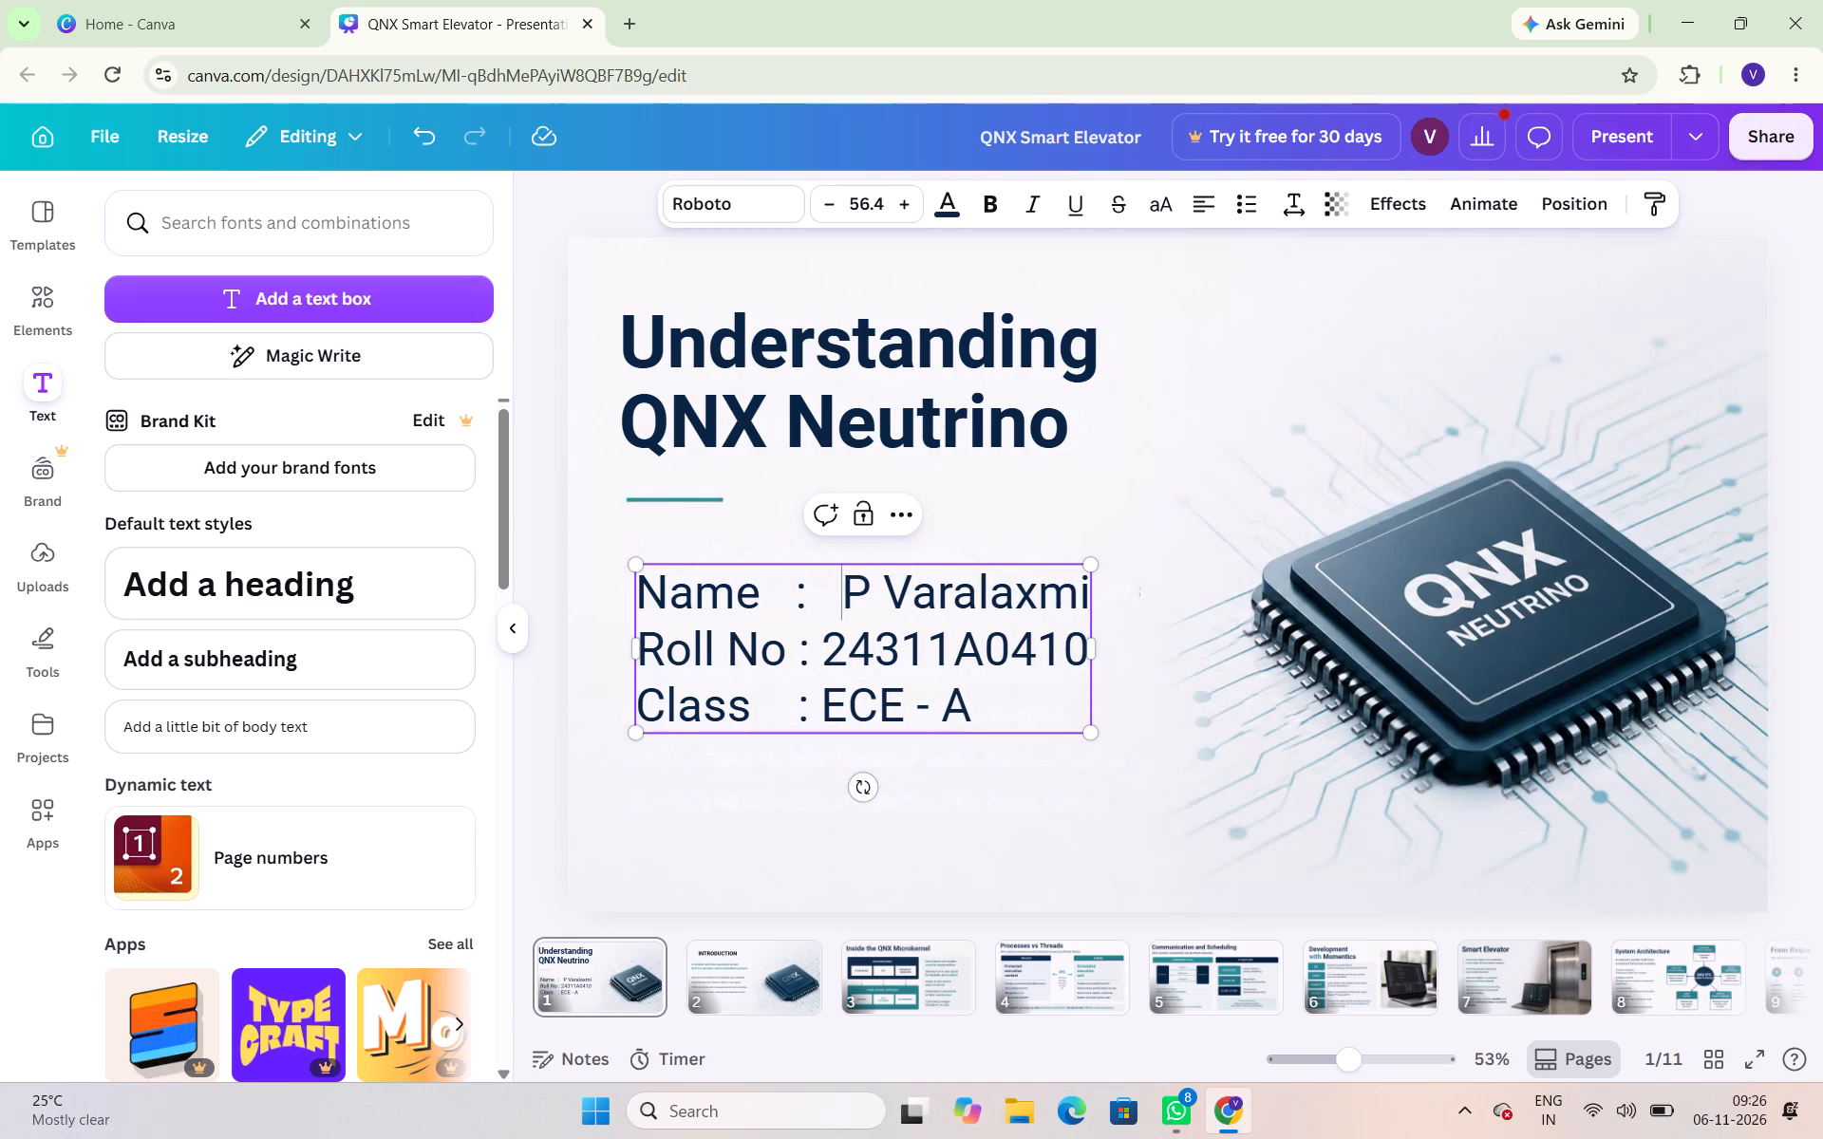
{"action": "left_click", "coordinate": [819, 630]}
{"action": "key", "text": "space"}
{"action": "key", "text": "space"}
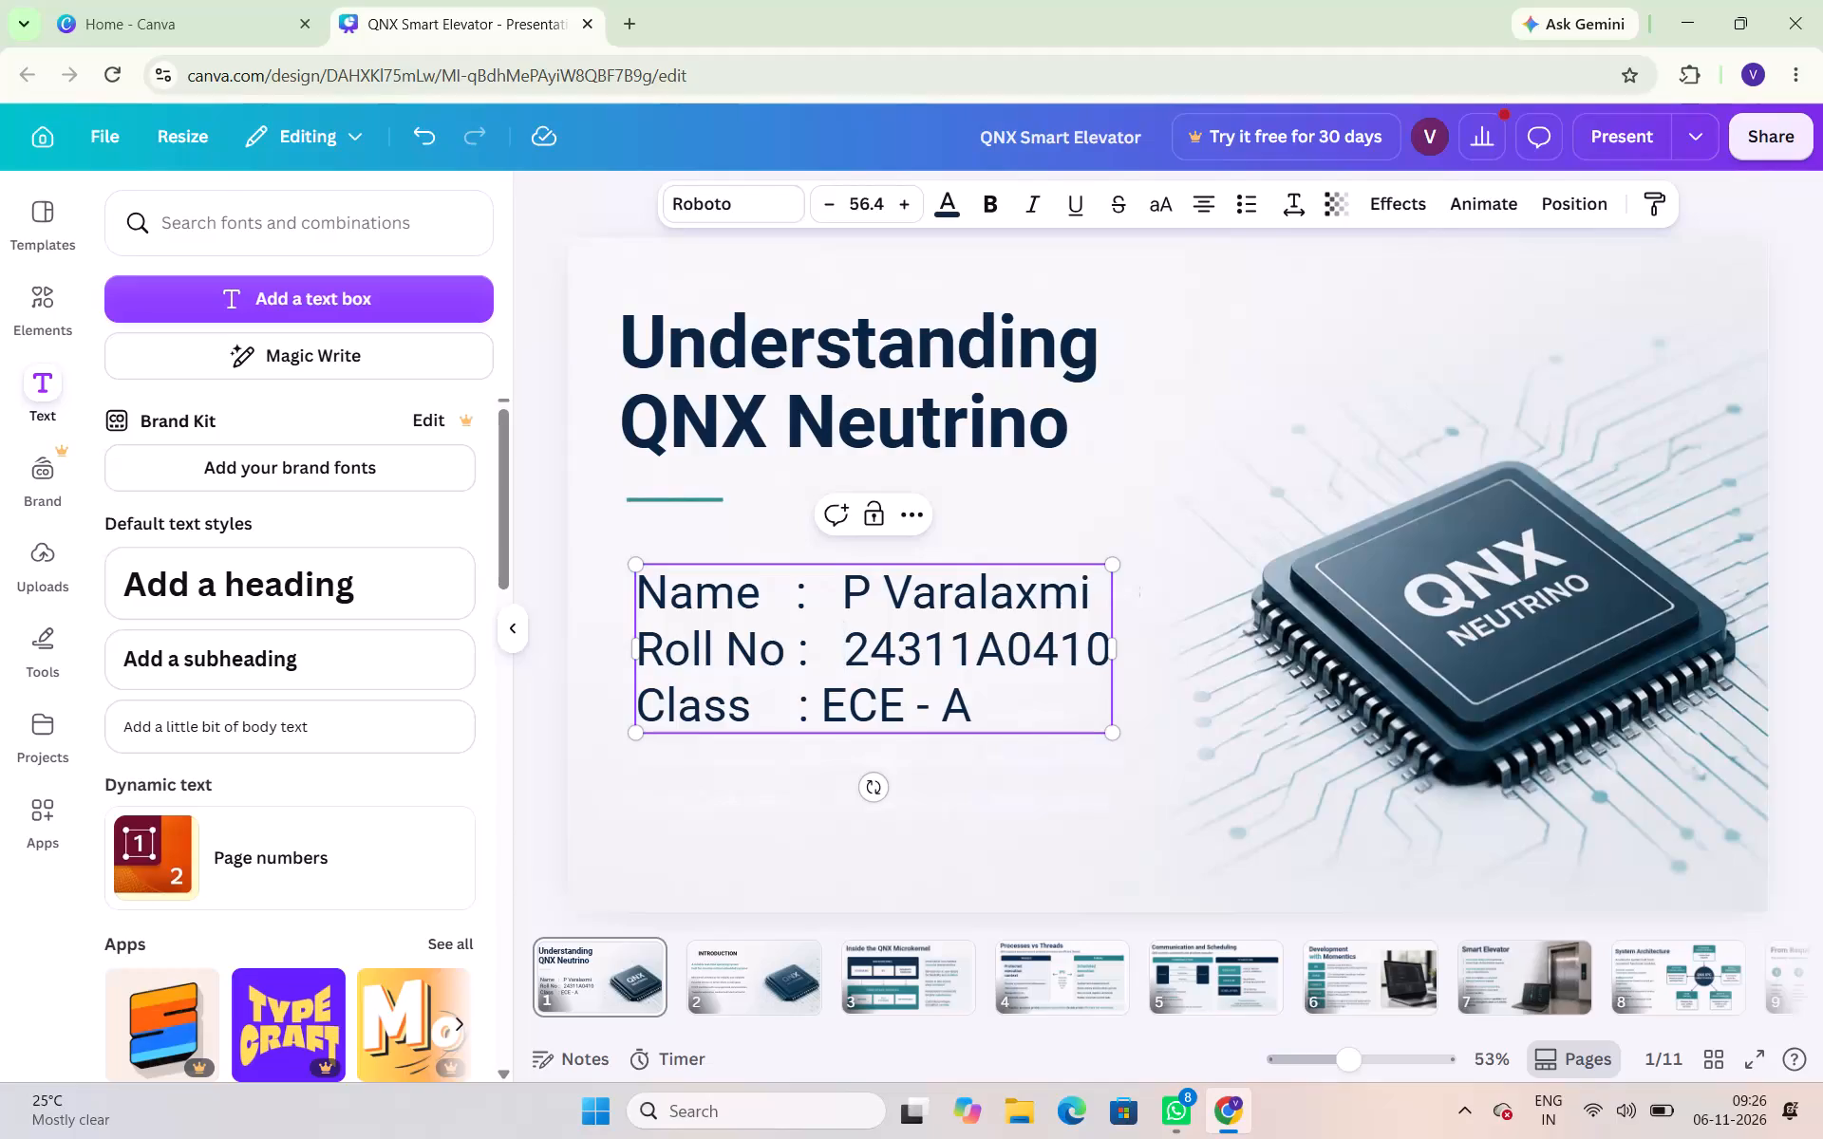
{"action": "key", "text": "BackSpace"}
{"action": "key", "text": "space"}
{"action": "left_click", "coordinate": [816, 701]}
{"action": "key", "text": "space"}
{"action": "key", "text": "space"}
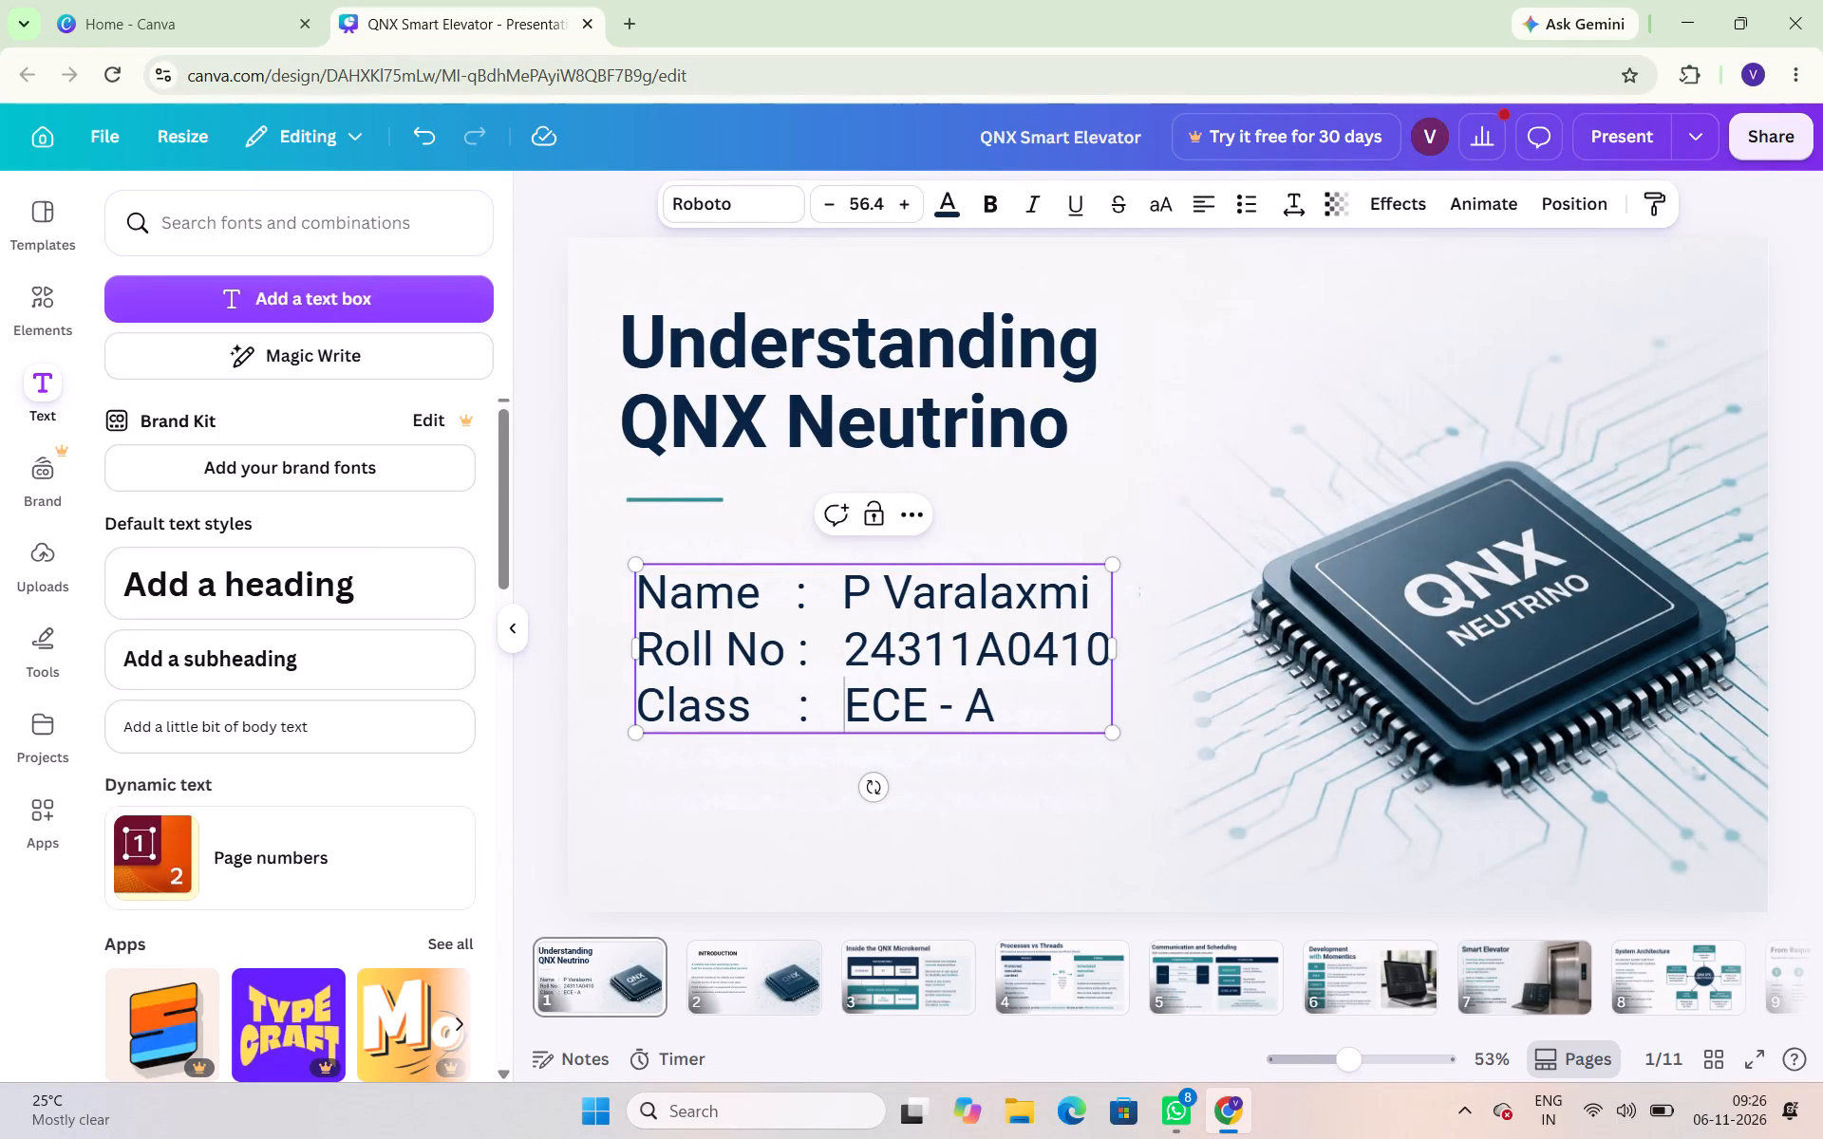
Copy the design's share link.
{"action": "left_click", "coordinate": [1751, 129]}
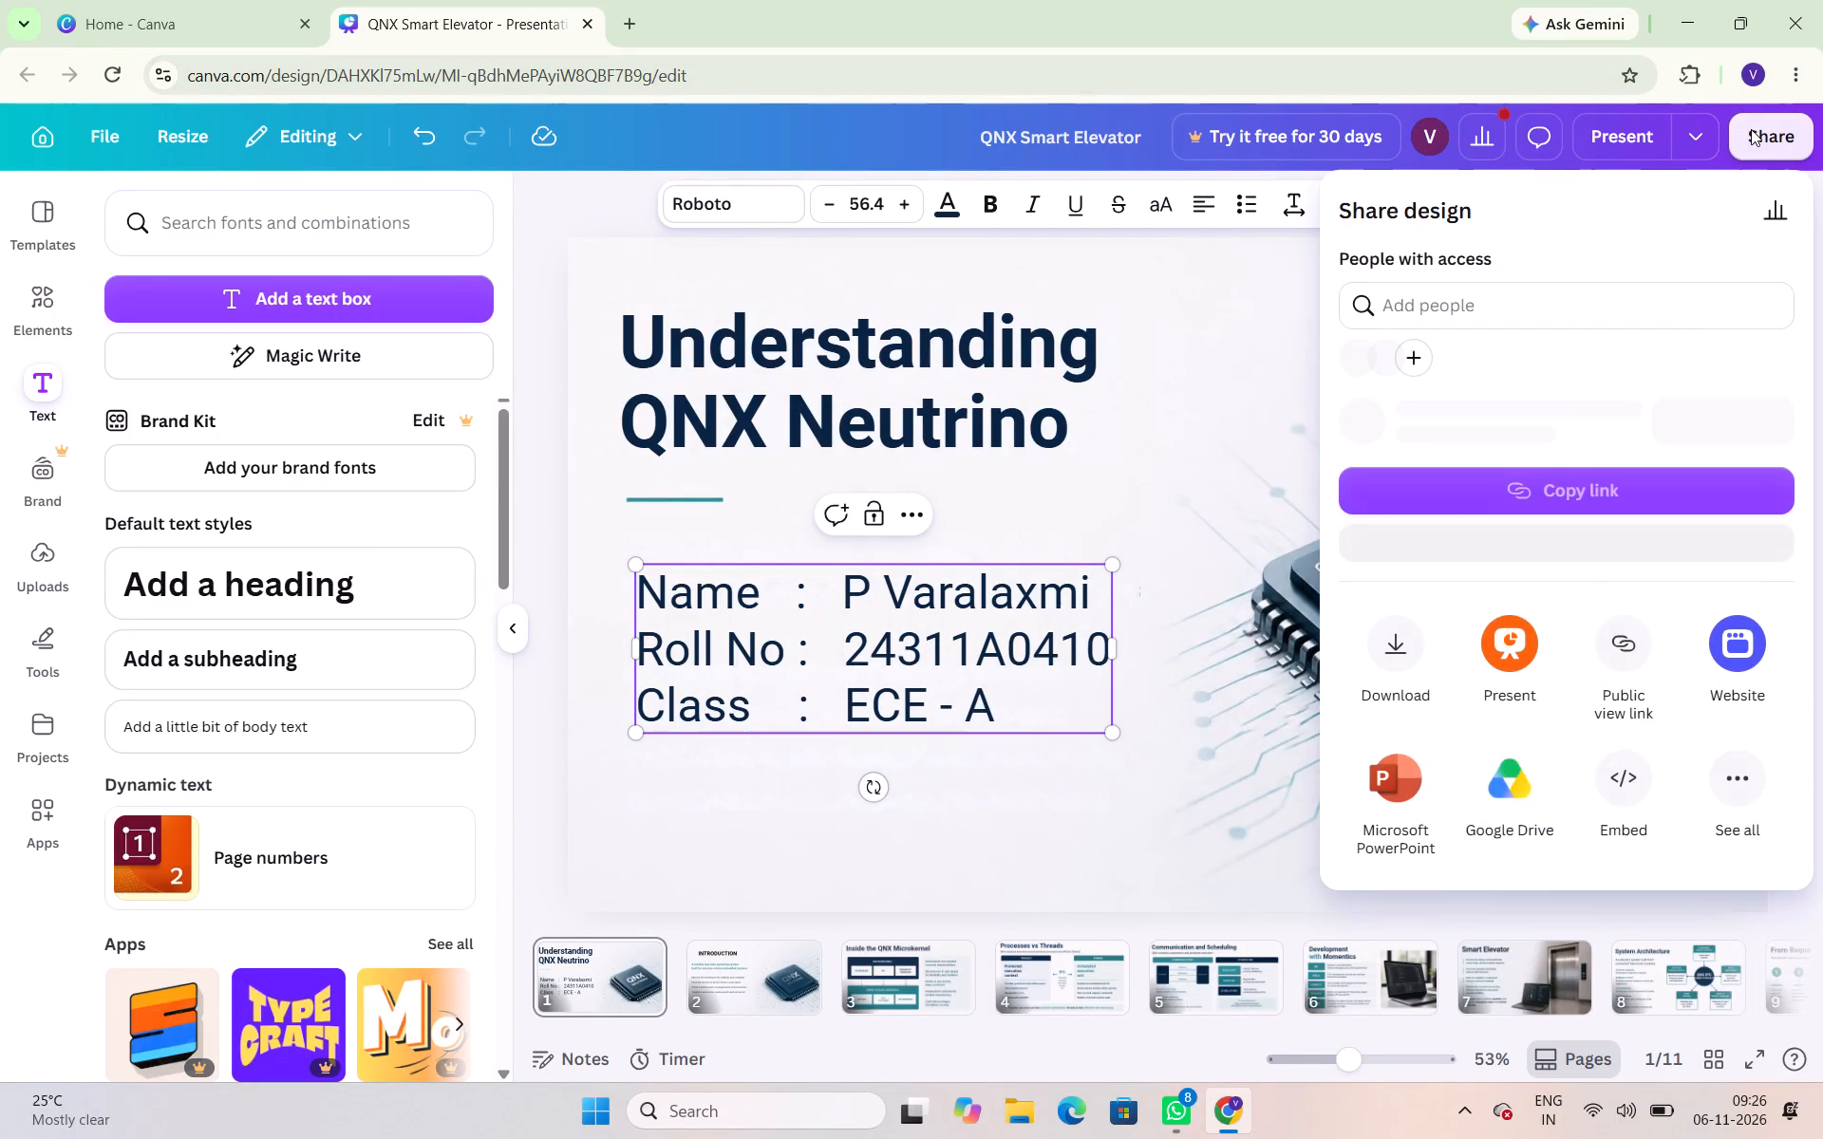
{"action": "left_click", "coordinate": [1509, 529]}
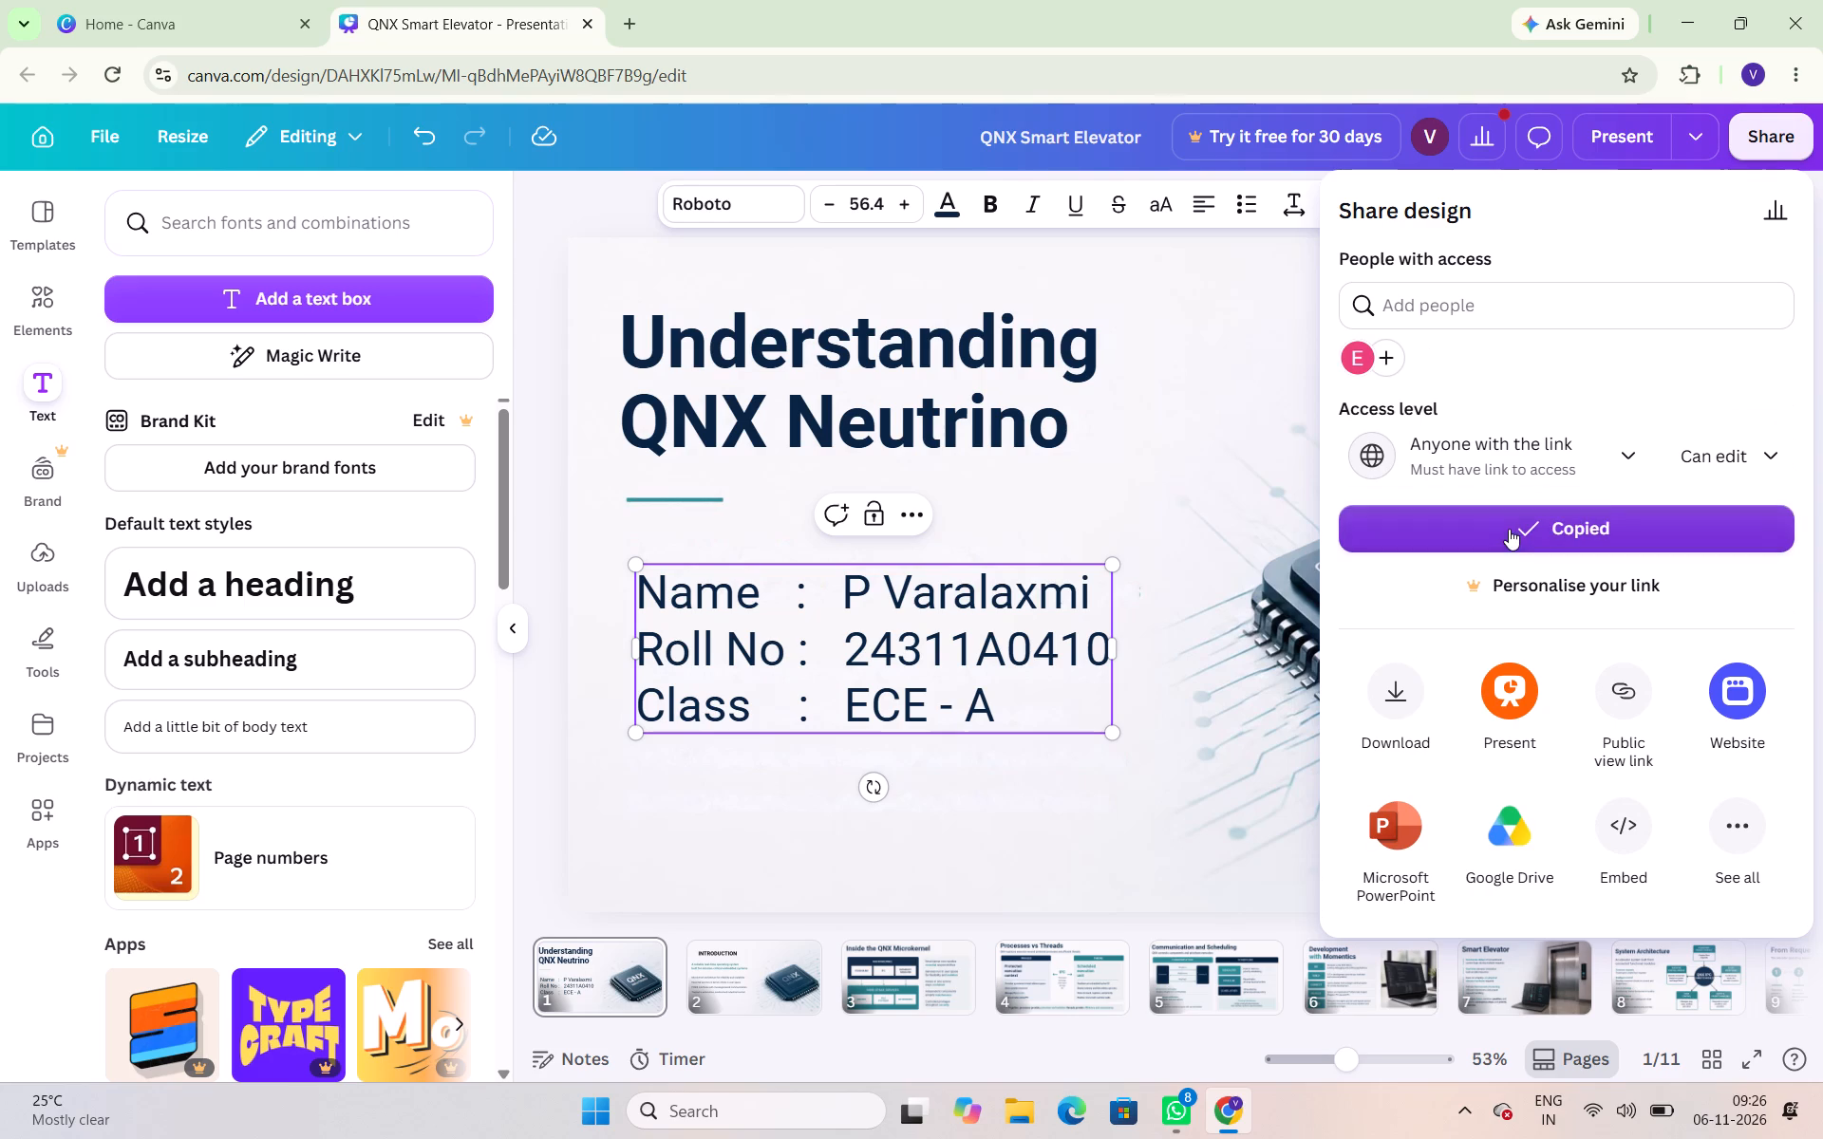
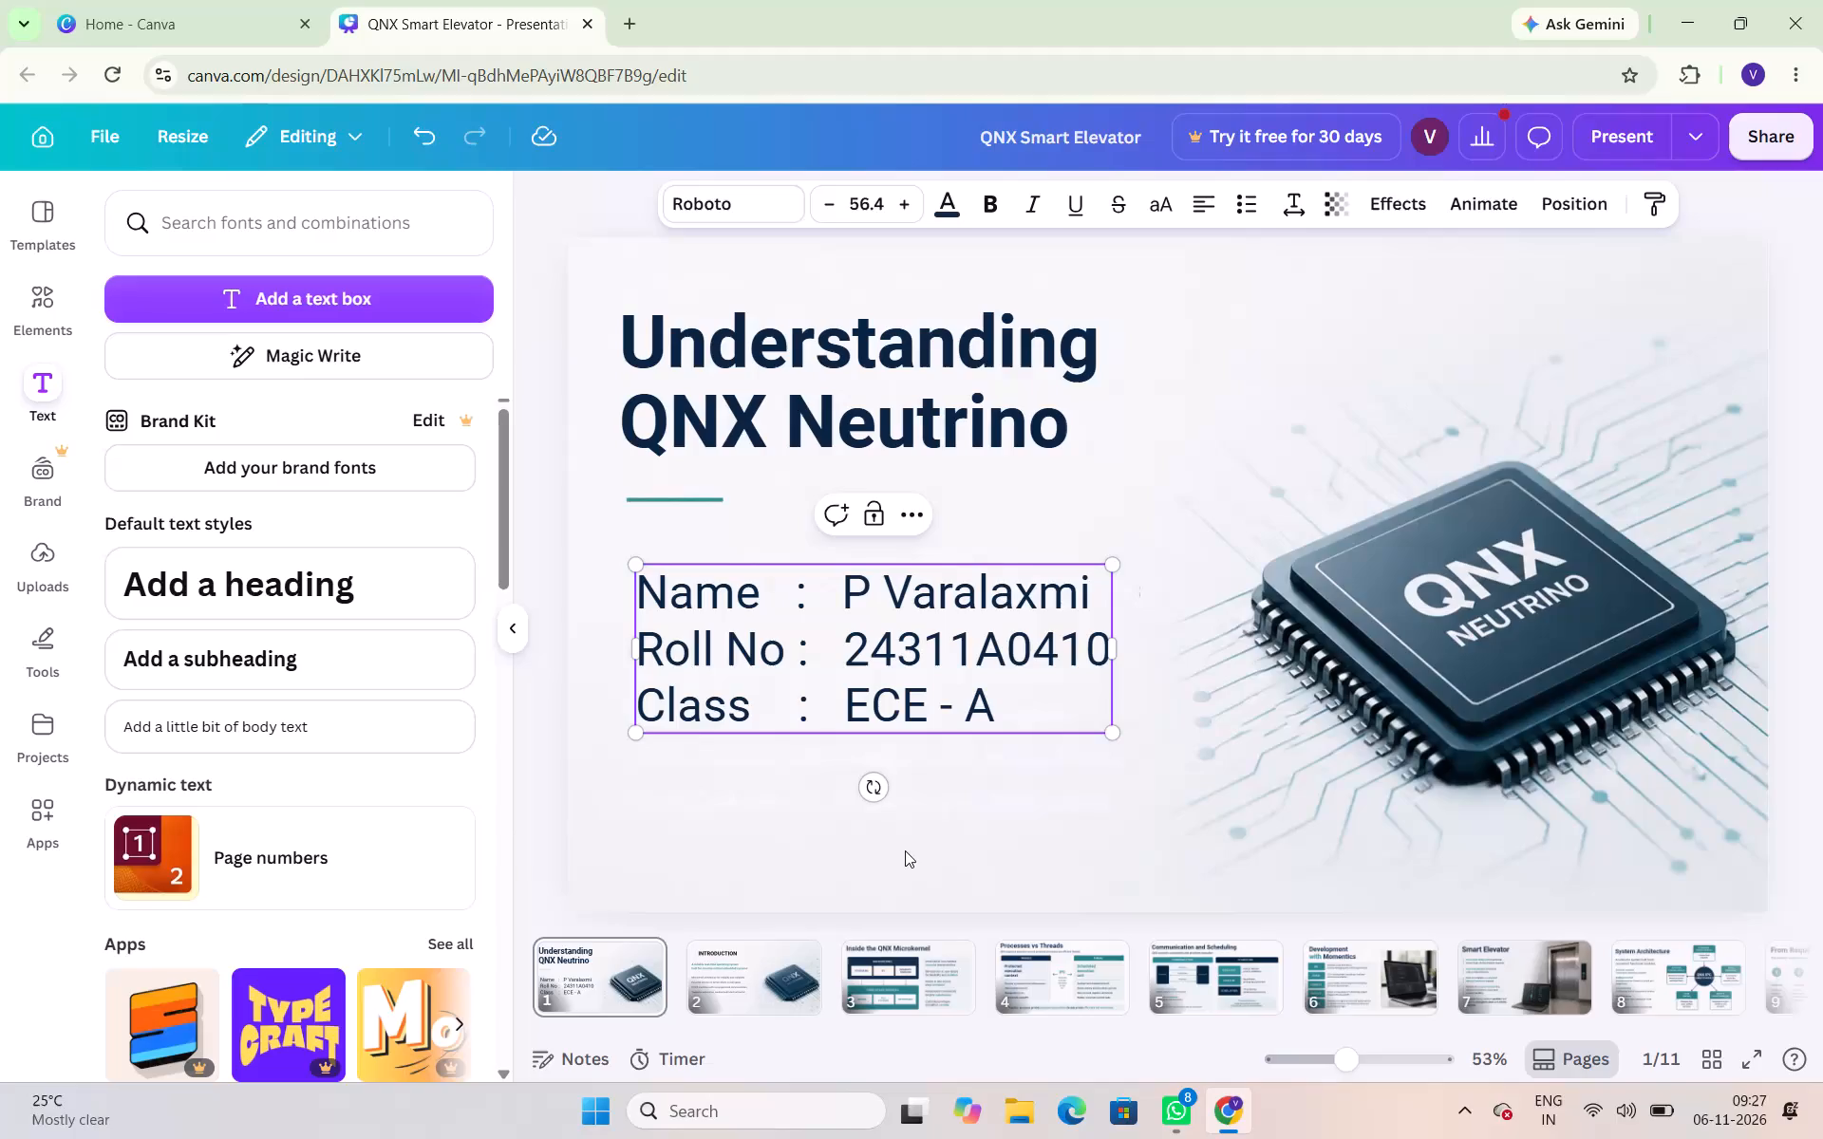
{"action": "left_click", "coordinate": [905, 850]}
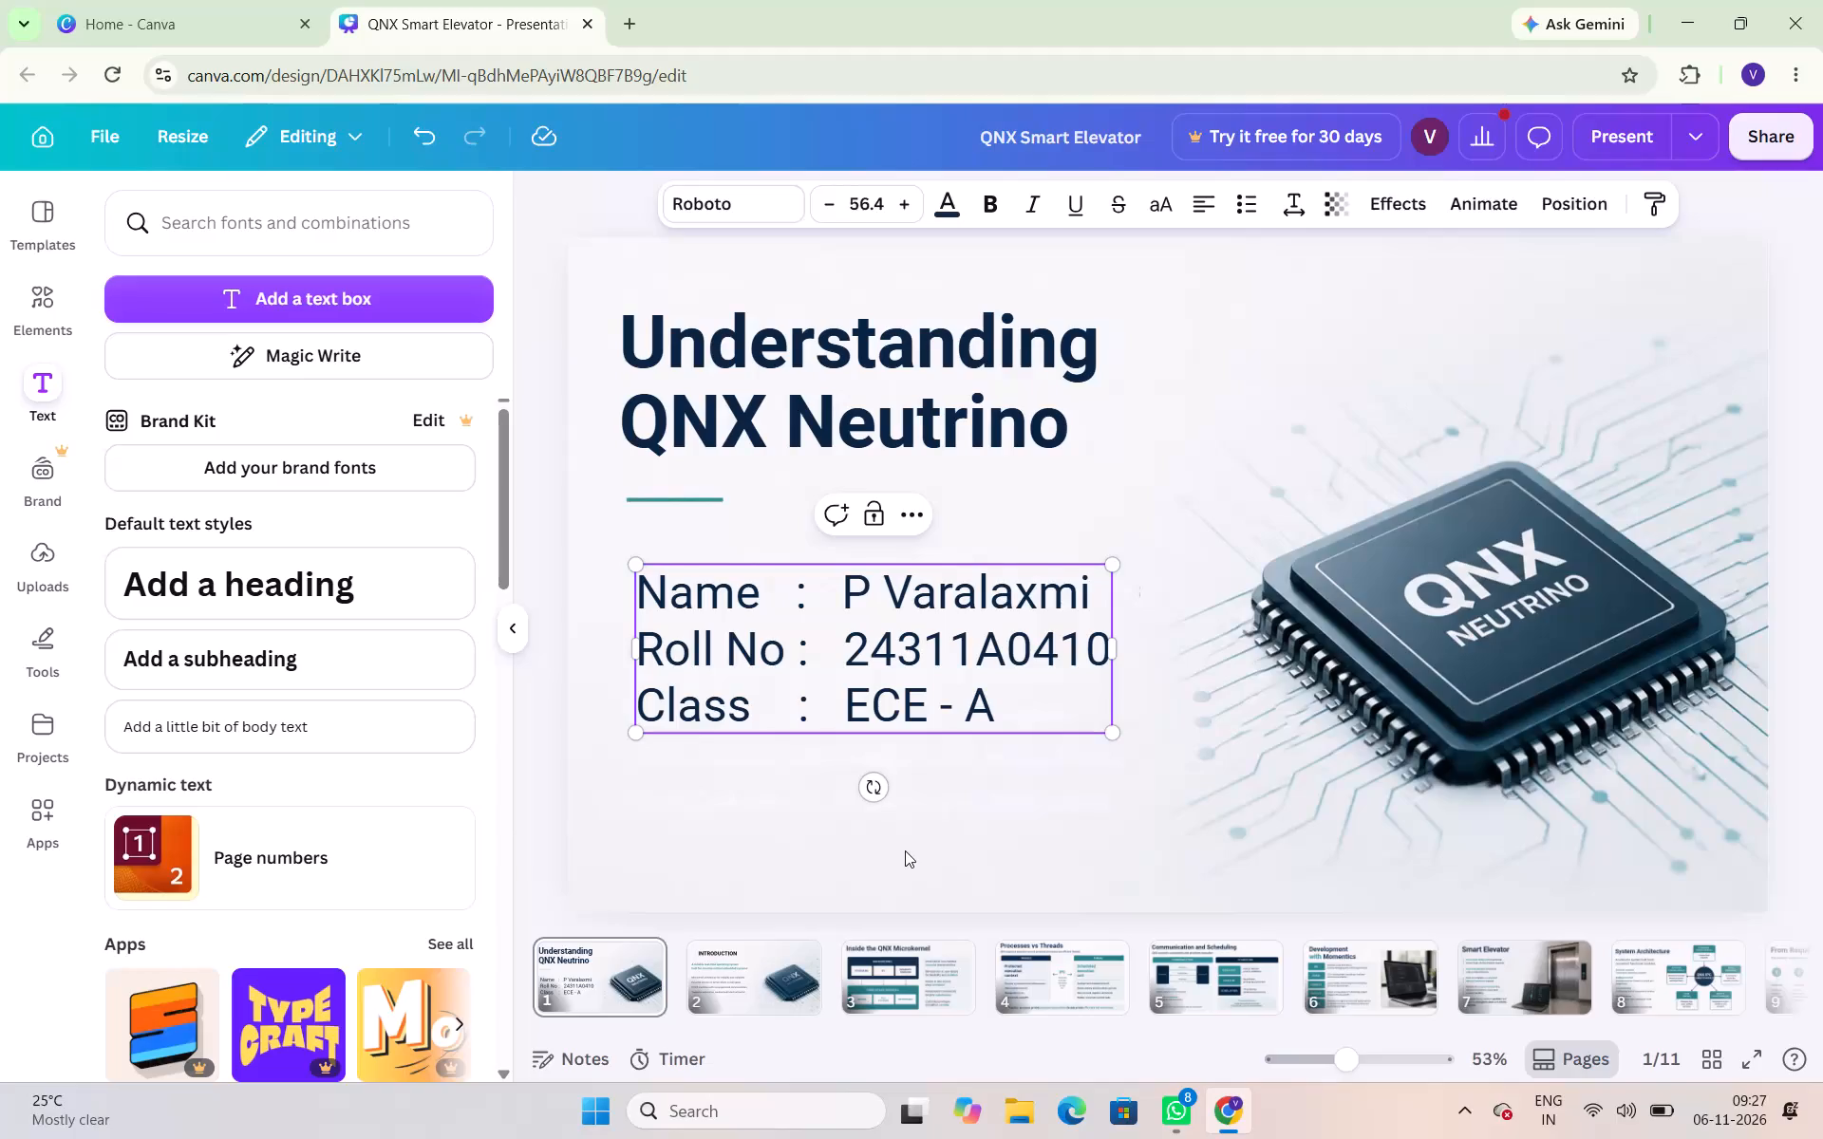